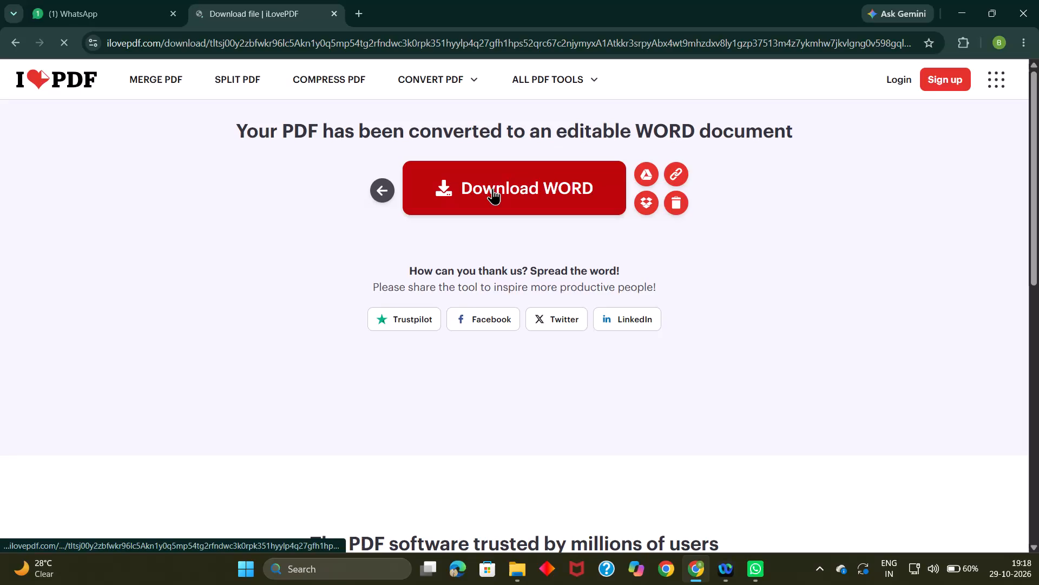
# Download the converted Word document and show NNDL_MP_Image_Denoising.docx in its download folder.
pyautogui.click(492, 188)
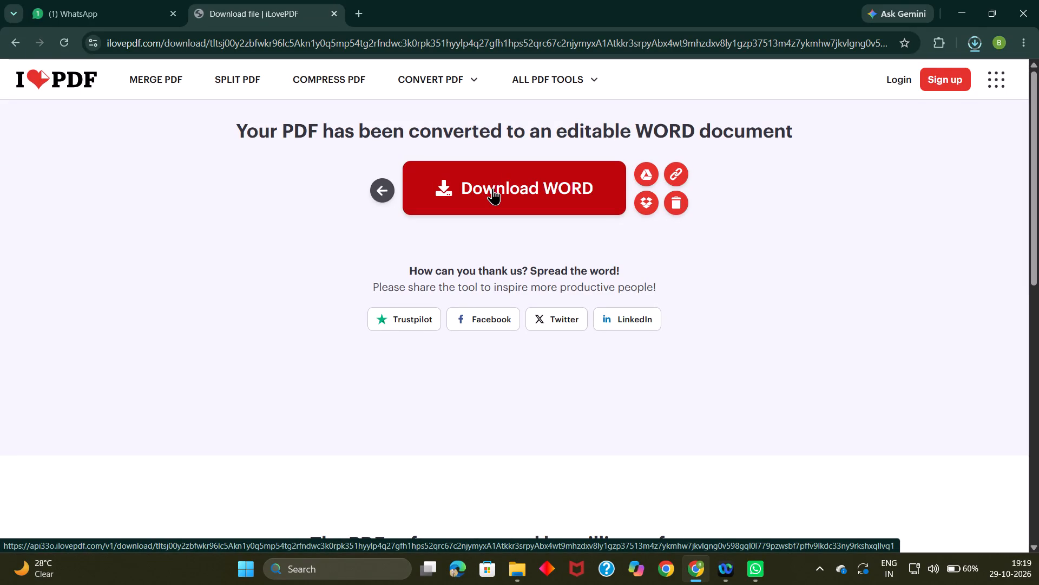
pyautogui.click(978, 46)
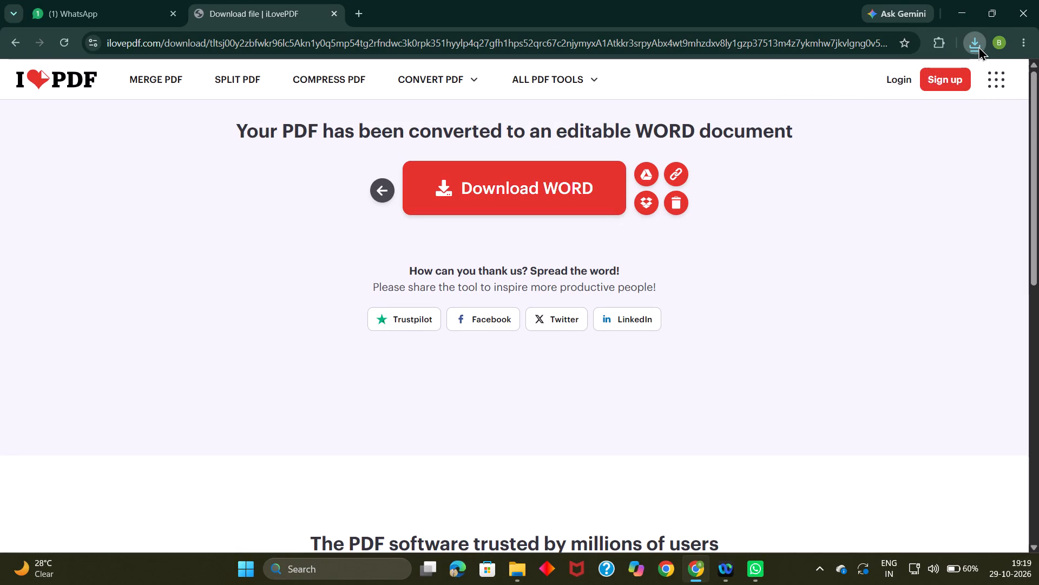
pyautogui.click(972, 49)
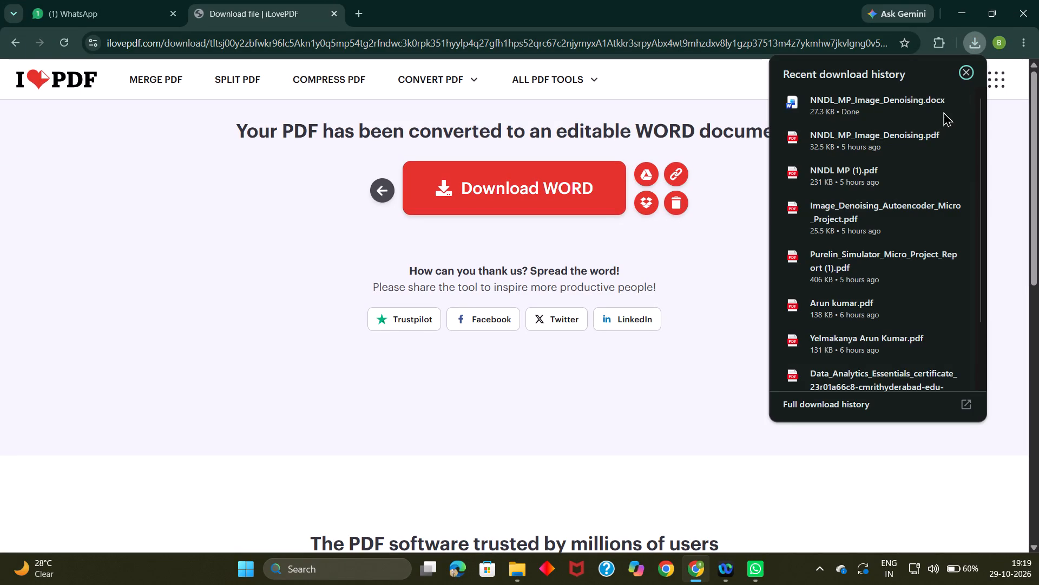
pyautogui.click(930, 103)
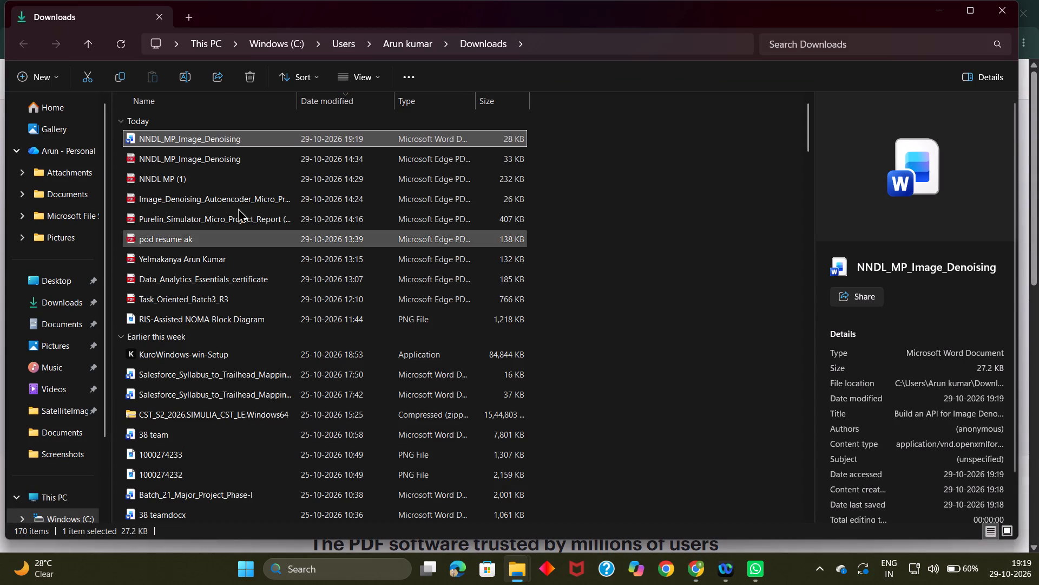
# Open the NNDL_MP_Image_Denoising Word document and enable editing.
pyautogui.doubleClick(260, 141)
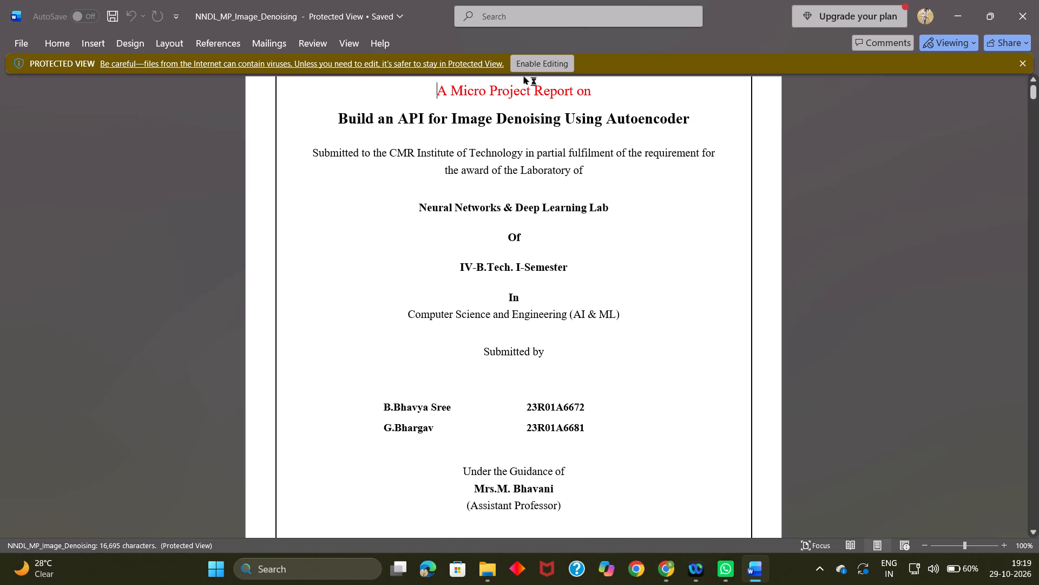
pyautogui.click(532, 67)
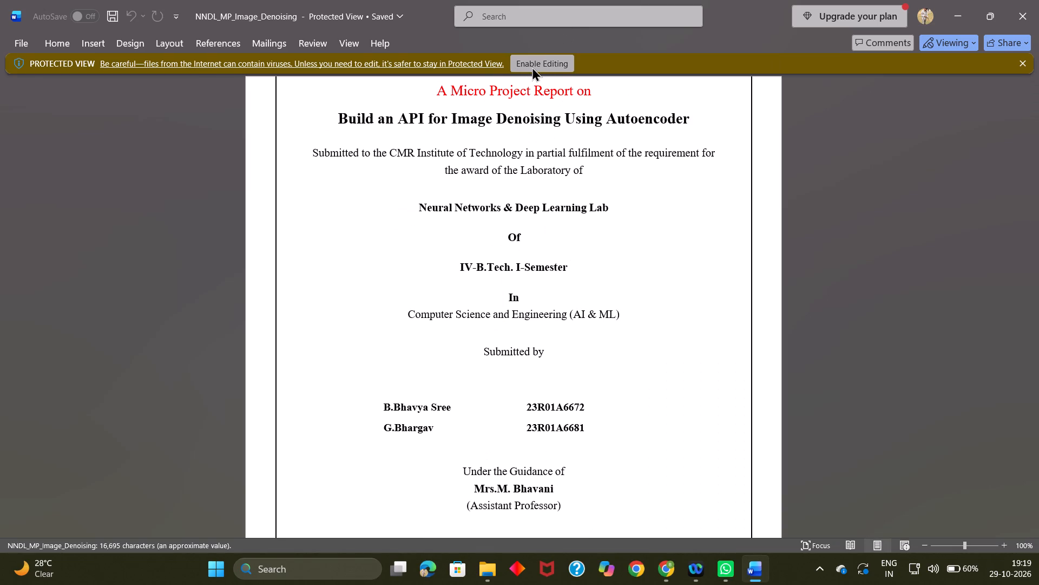
pyautogui.click(543, 60)
# Replace the first student's name under "Submitted by" on the cover page with the new student's name.
pyautogui.scroll(1, 406, 184)
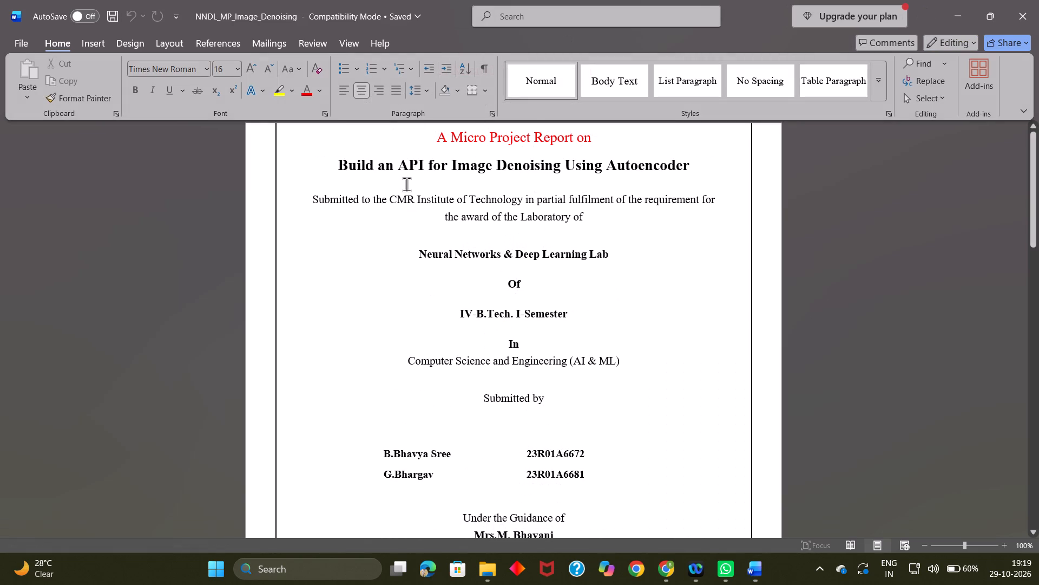
pyautogui.scroll(3, 406, 184)
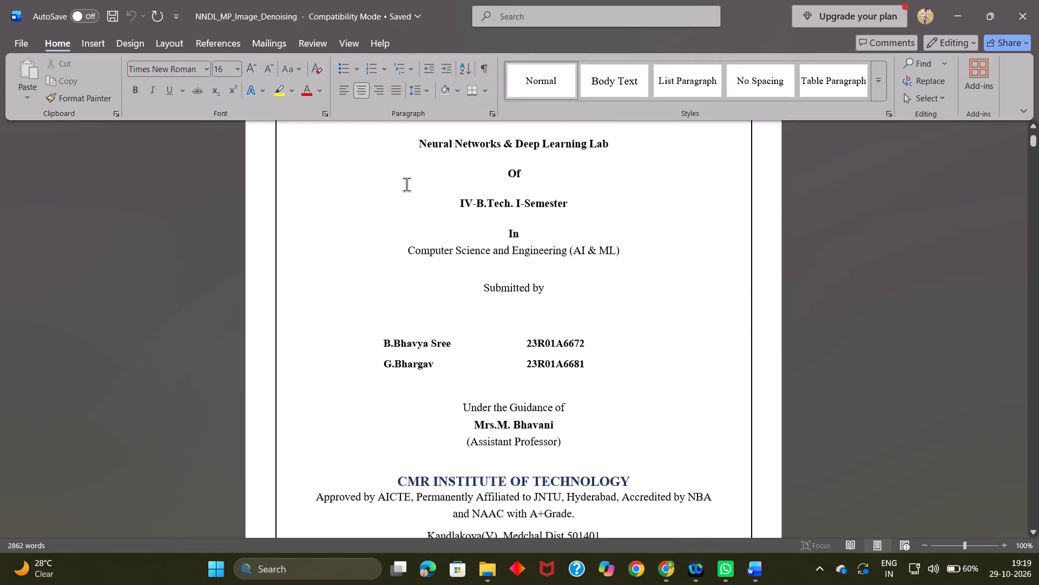
pyautogui.scroll(1, 406, 184)
pyautogui.scroll(-2, 406, 184)
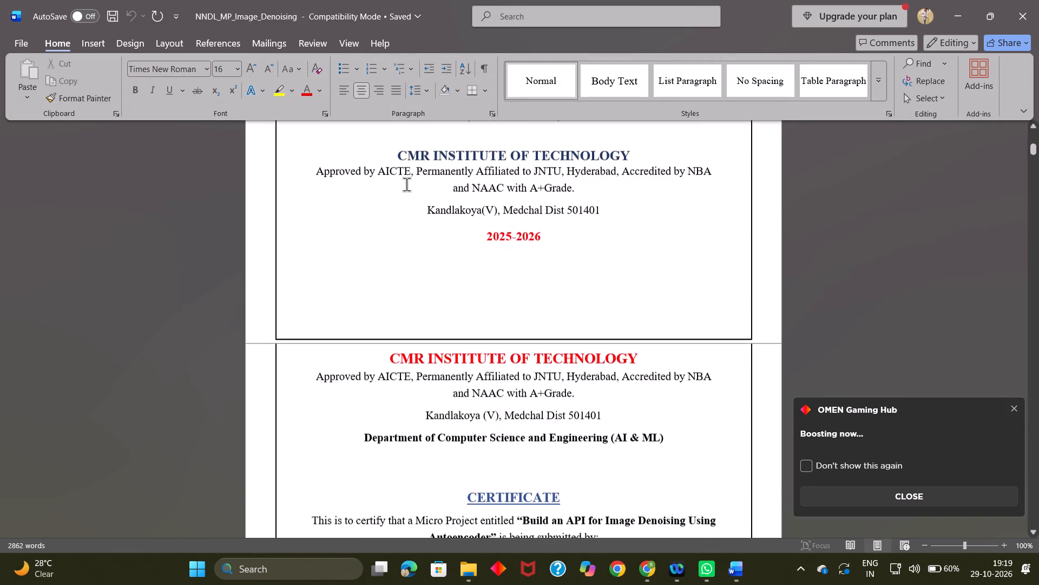
pyautogui.scroll(2, 423, 219)
pyautogui.click(455, 273)
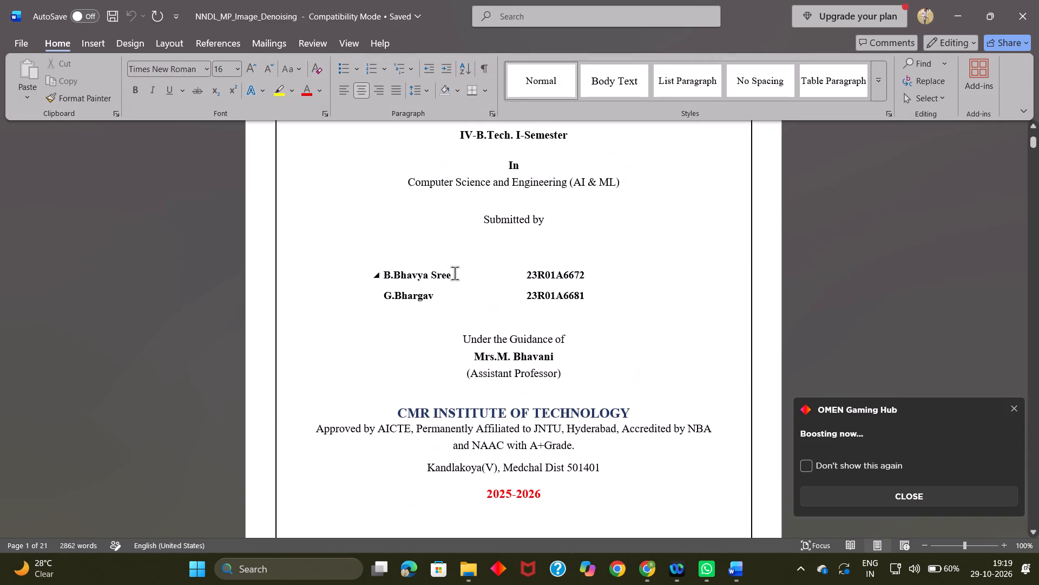
pyautogui.press('BackSpace')
pyautogui.press('BackSpace')
pyautogui.press('BackSpace')
pyautogui.press('BackSpace')
pyautogui.press('BackSpace')
pyautogui.press('BackSpace')
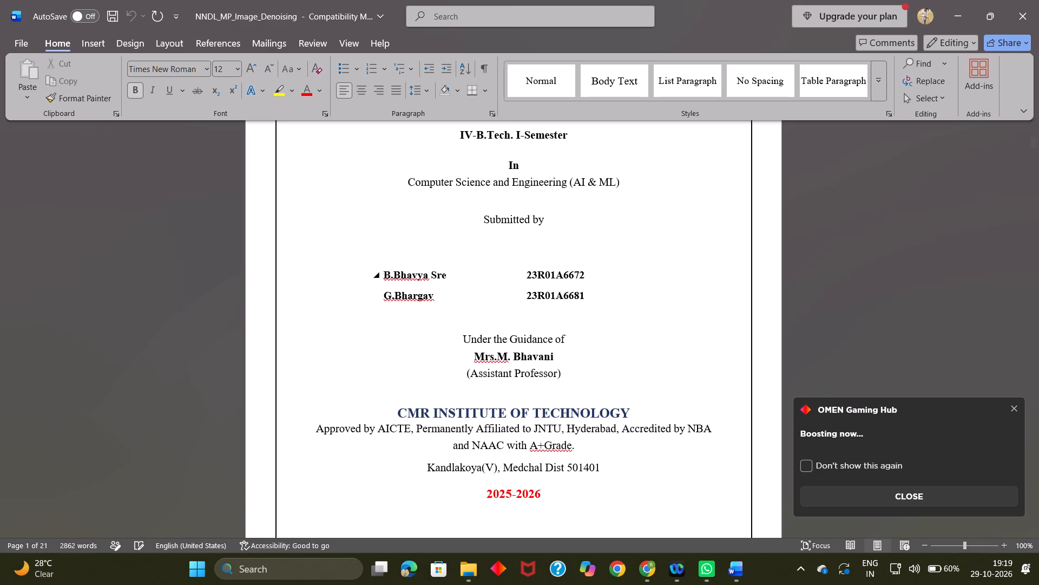
pyautogui.press('BackSpace')
pyautogui.press('BackSpace')
pyautogui.press('BackSpace')
pyautogui.press('BackSpace')
pyautogui.press('BackSpace')
pyautogui.press('BackSpace')
pyautogui.press('BackSpace')
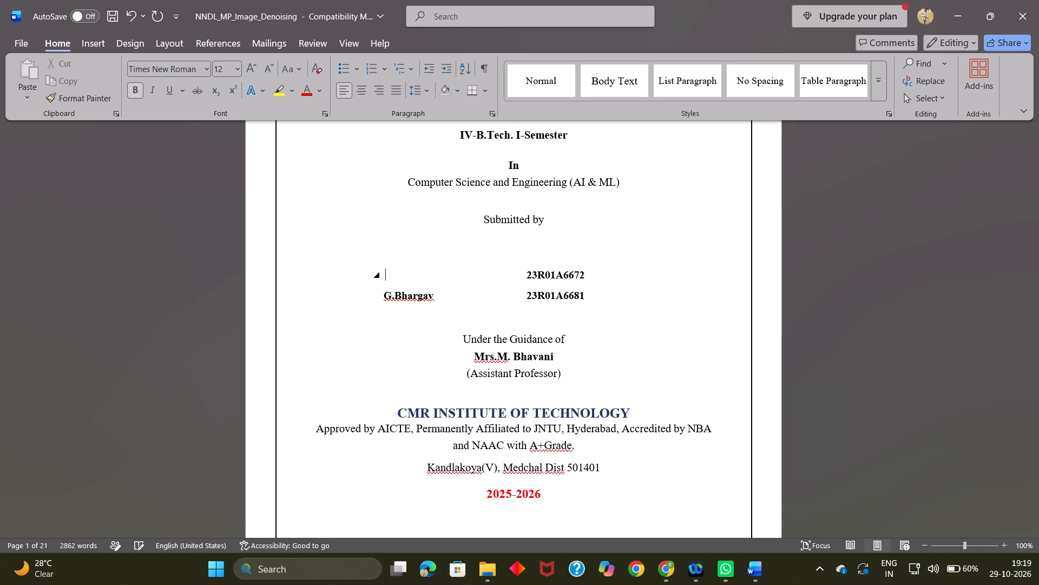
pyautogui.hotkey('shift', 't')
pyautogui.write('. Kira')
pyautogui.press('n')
# Replace the last two characters of the first student's roll number on the cover page with the new student's.
pyautogui.click(586, 273)
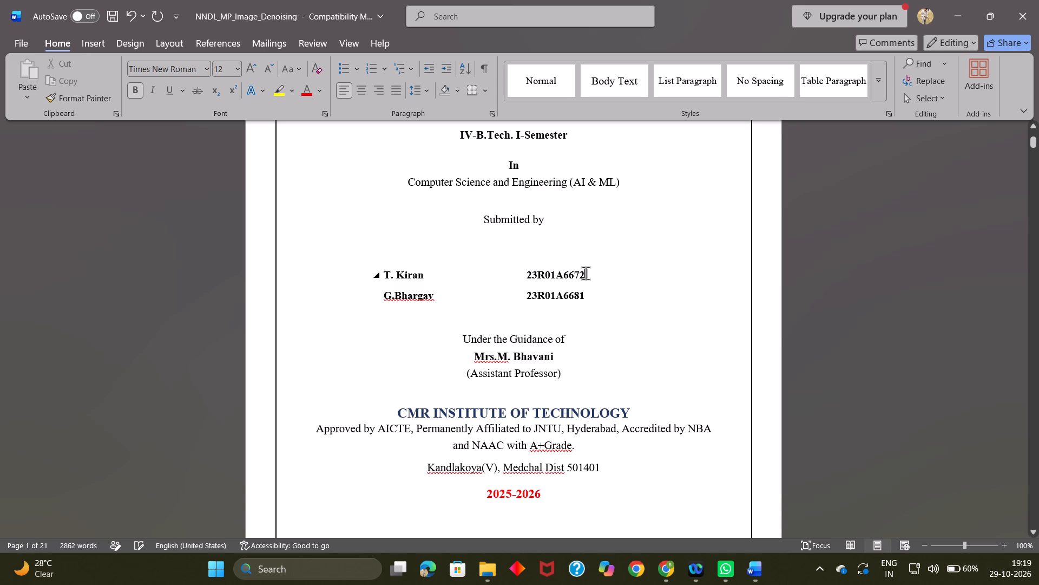
pyautogui.press('BackSpace')
pyautogui.press('BackSpace')
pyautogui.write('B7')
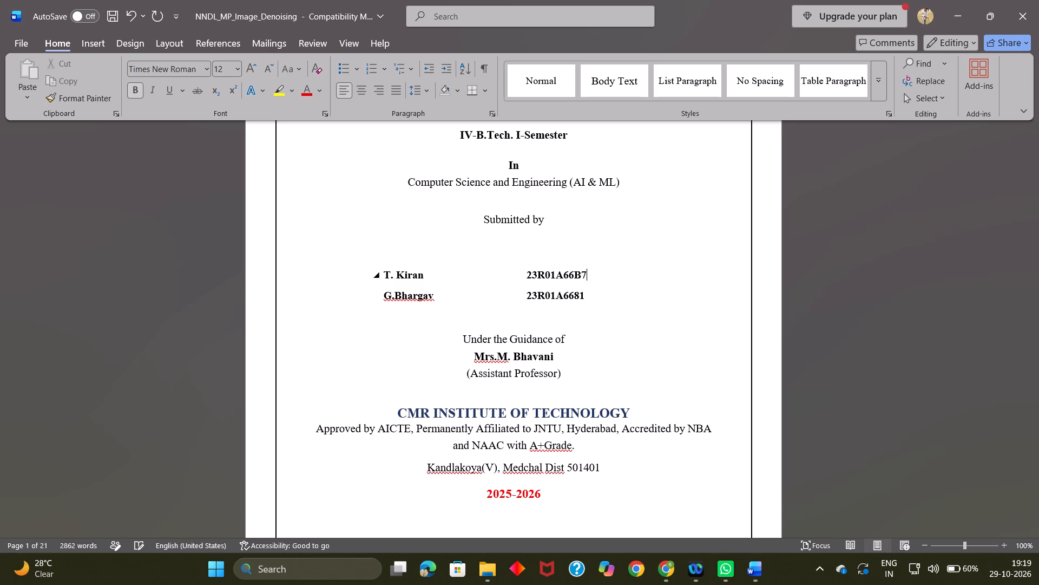
# Replace the second student's name under "Submitted by" on the cover page with the new second student's name.
pyautogui.click(438, 300)
pyautogui.press('BackSpace')
pyautogui.press('BackSpace')
pyautogui.press('BackSpace')
pyautogui.press('BackSpace')
pyautogui.press('BackSpace')
pyautogui.press('BackSpace')
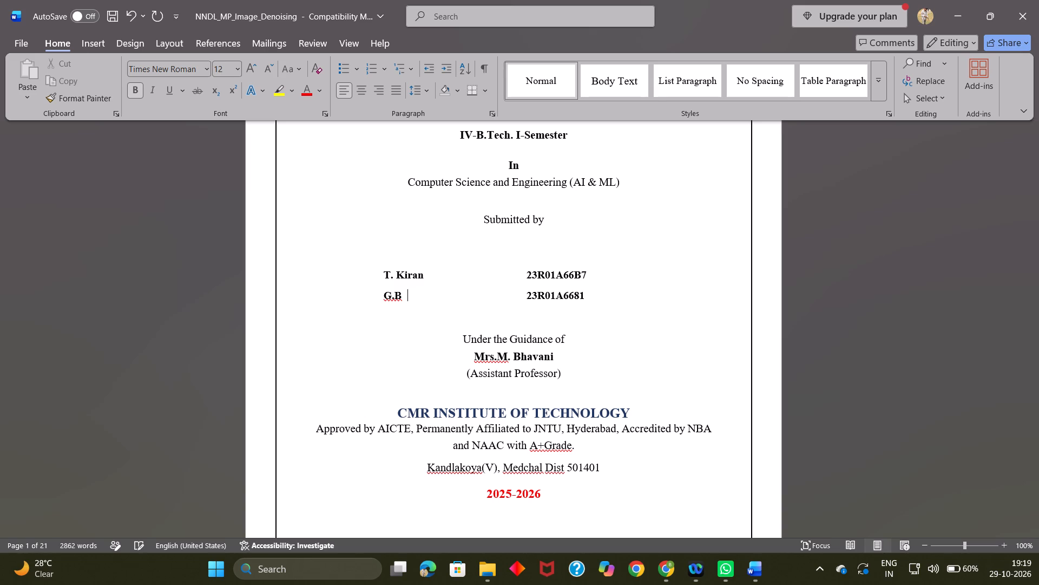
pyautogui.press('BackSpace')
pyautogui.press('BackSpace')
pyautogui.press('BackSpace')
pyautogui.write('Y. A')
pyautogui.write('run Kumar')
# Replace the last two characters of the second student's roll number on the cover page with the new student's.
pyautogui.click(587, 292)
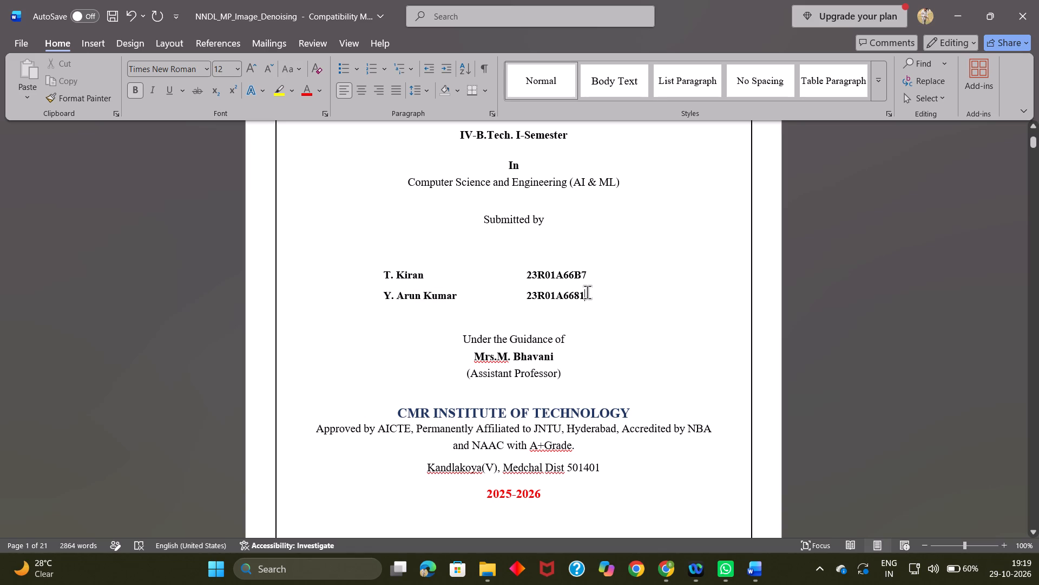
pyautogui.press('BackSpace')
pyautogui.press('BackSpace')
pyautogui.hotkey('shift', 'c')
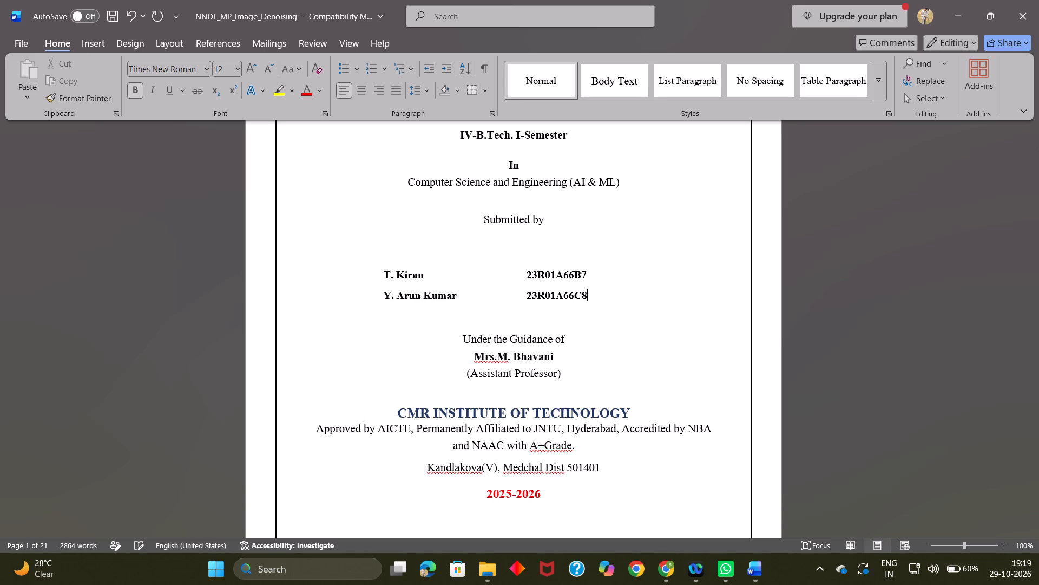
# Insert a space after "Mrs." in the guide's name on the cover page.
pyautogui.click(497, 356)
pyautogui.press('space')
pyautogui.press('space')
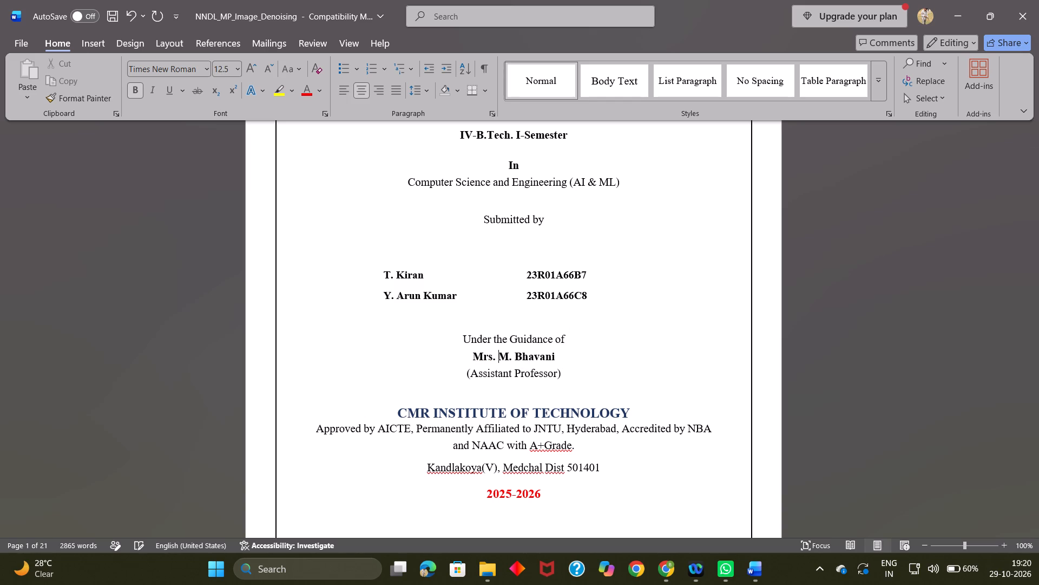
# Change the ending of the first student's roll number on the certificate page to match the cover page.
pyautogui.scroll(-3, 528, 426)
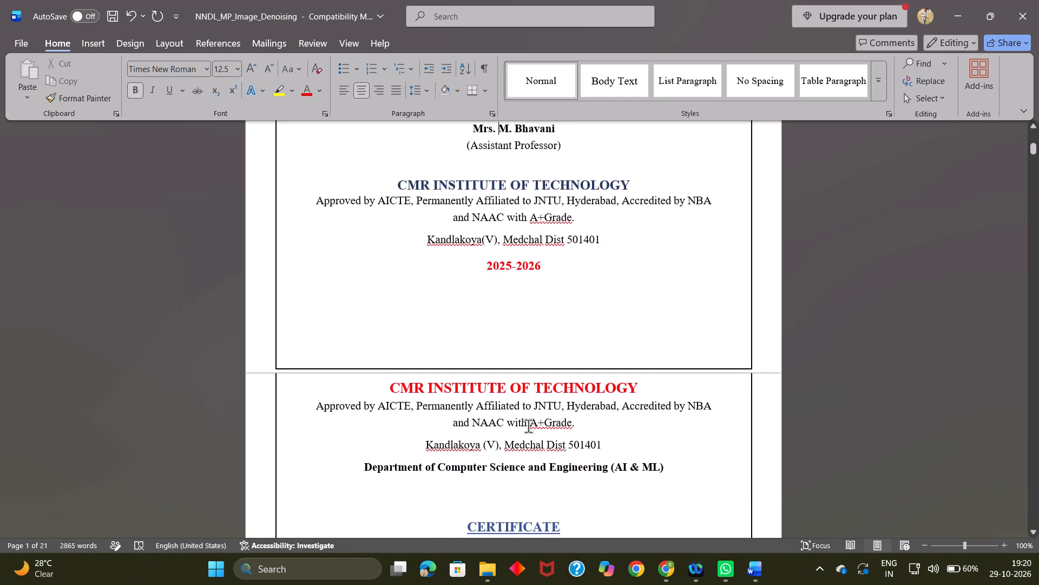
pyautogui.scroll(-2, 528, 426)
pyautogui.scroll(1, 529, 420)
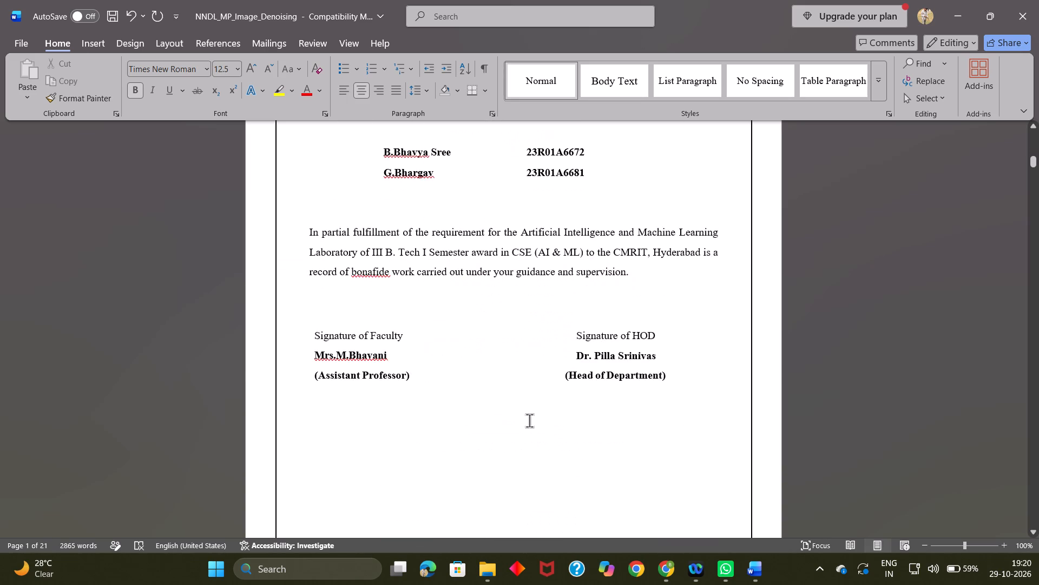
pyautogui.scroll(1, 529, 420)
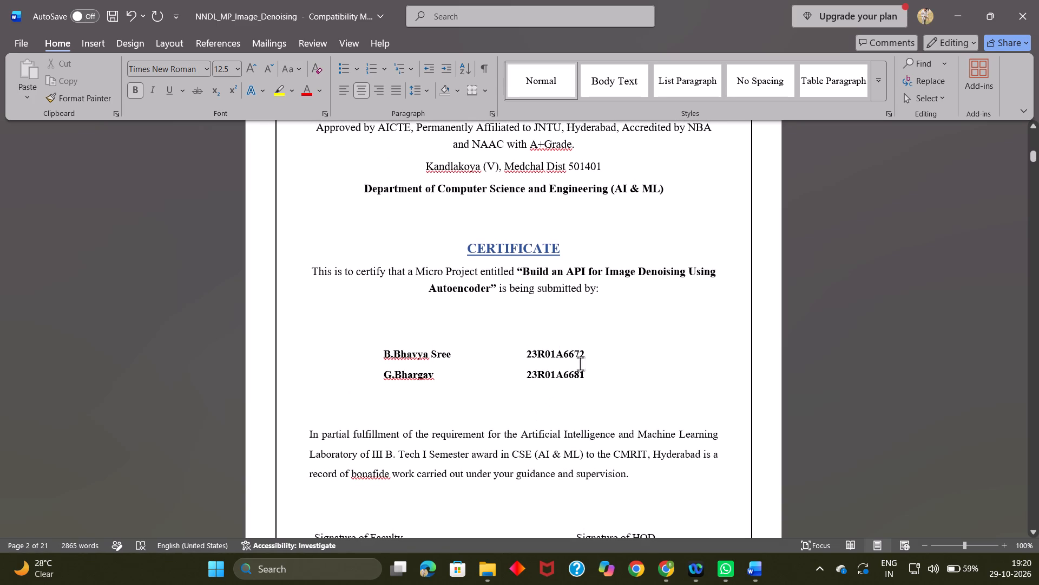
pyautogui.click(585, 356)
pyautogui.press('BackSpace')
pyautogui.press('BackSpace')
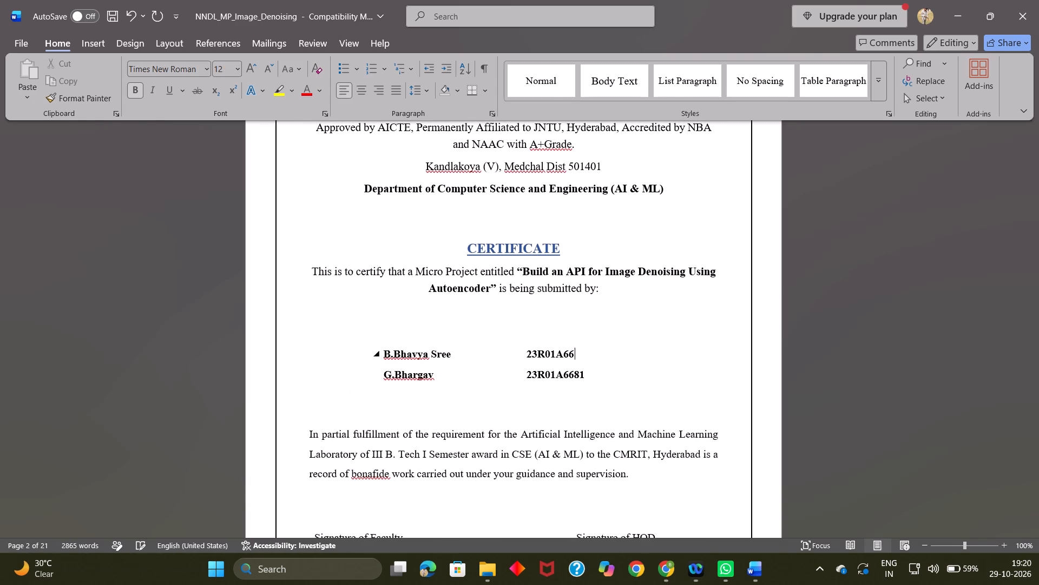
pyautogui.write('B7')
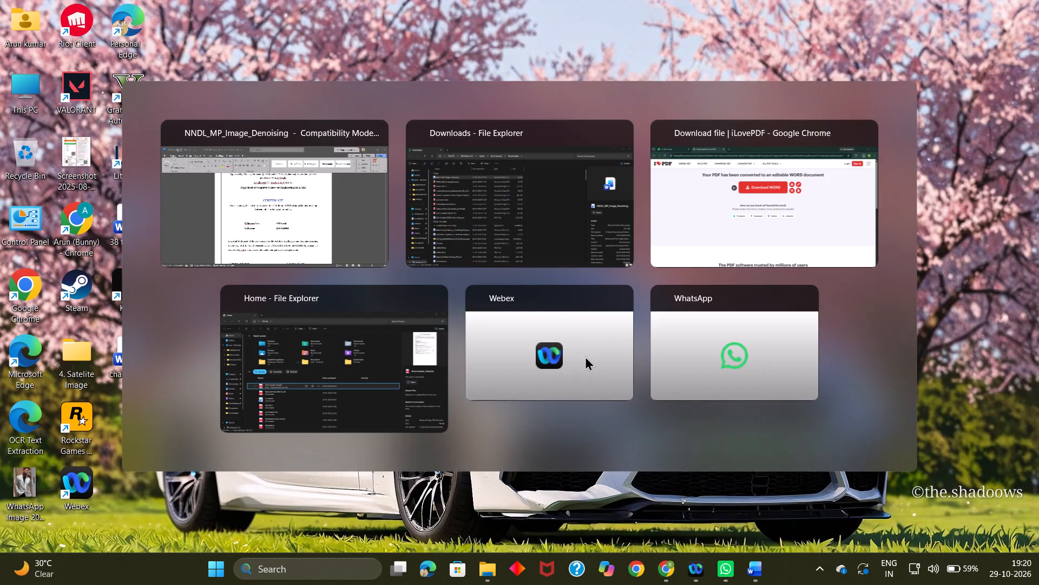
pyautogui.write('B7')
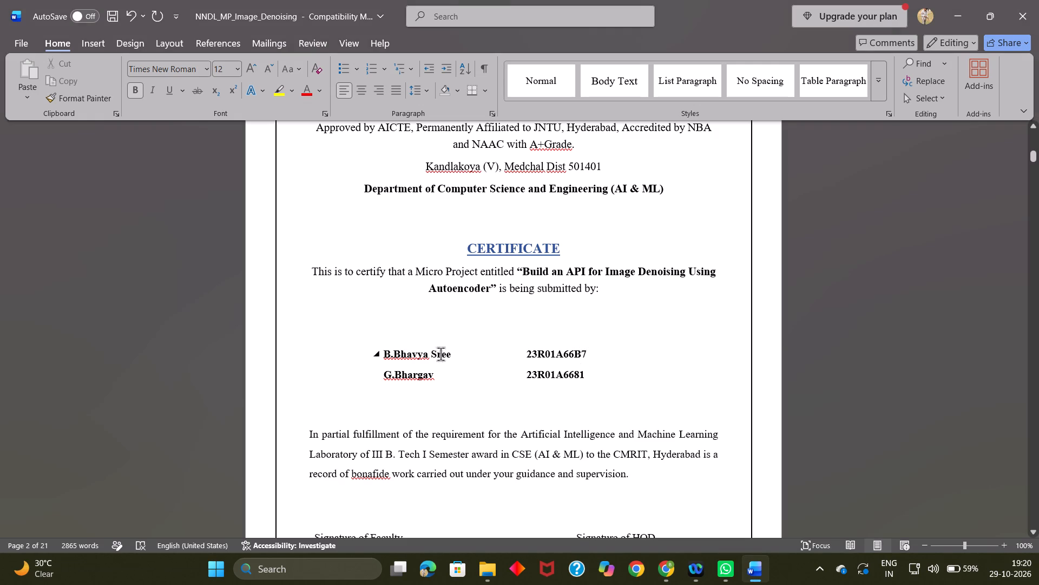
# Delete the first student's old name from the certificate page.
pyautogui.click(453, 350)
pyautogui.press('BackSpace')
pyautogui.press('BackSpace')
pyautogui.press('BackSpace')
pyautogui.press('BackSpace')
pyautogui.press('BackSpace')
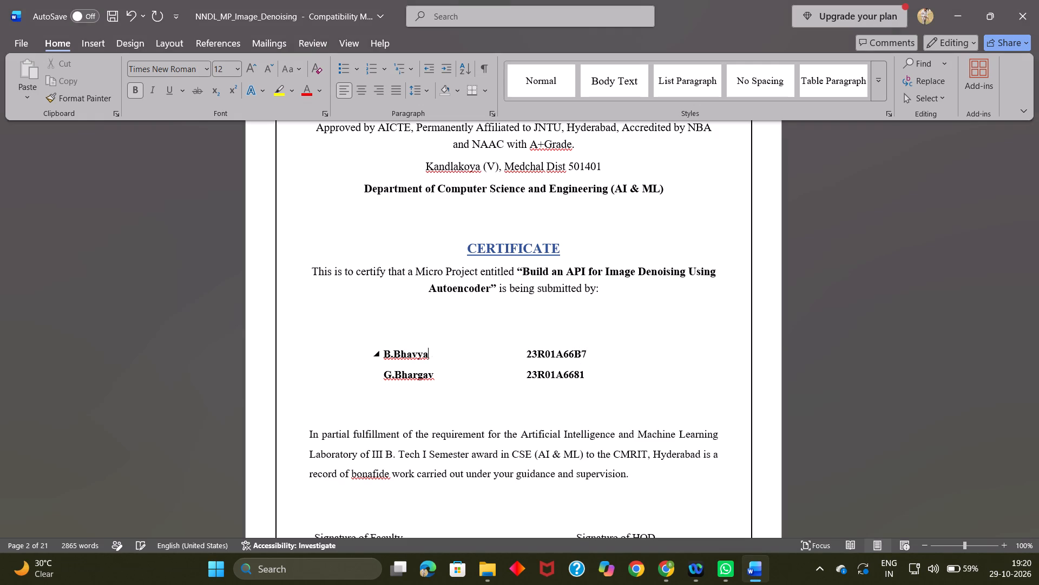
pyautogui.press('BackSpace')
pyautogui.press('BackSpace')
pyautogui.press('BackSpace')
pyautogui.press('BackSpace')
pyautogui.press('BackSpace')
pyautogui.press('BackSpace')
pyautogui.press('BackSpace')
pyautogui.press('BackSpace')
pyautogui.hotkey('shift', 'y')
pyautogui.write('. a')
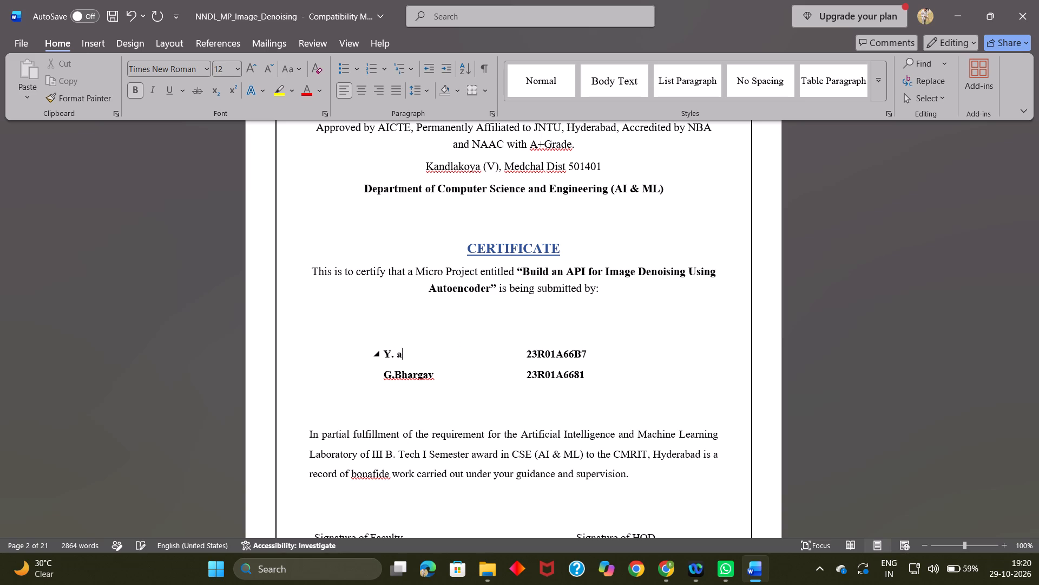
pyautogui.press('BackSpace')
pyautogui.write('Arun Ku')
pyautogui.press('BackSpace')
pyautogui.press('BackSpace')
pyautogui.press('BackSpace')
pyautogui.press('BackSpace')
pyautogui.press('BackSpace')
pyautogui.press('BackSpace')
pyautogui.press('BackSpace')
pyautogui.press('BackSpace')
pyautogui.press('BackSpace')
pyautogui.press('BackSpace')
# Enter the new first student's name on the certificate page, matching the cover page.
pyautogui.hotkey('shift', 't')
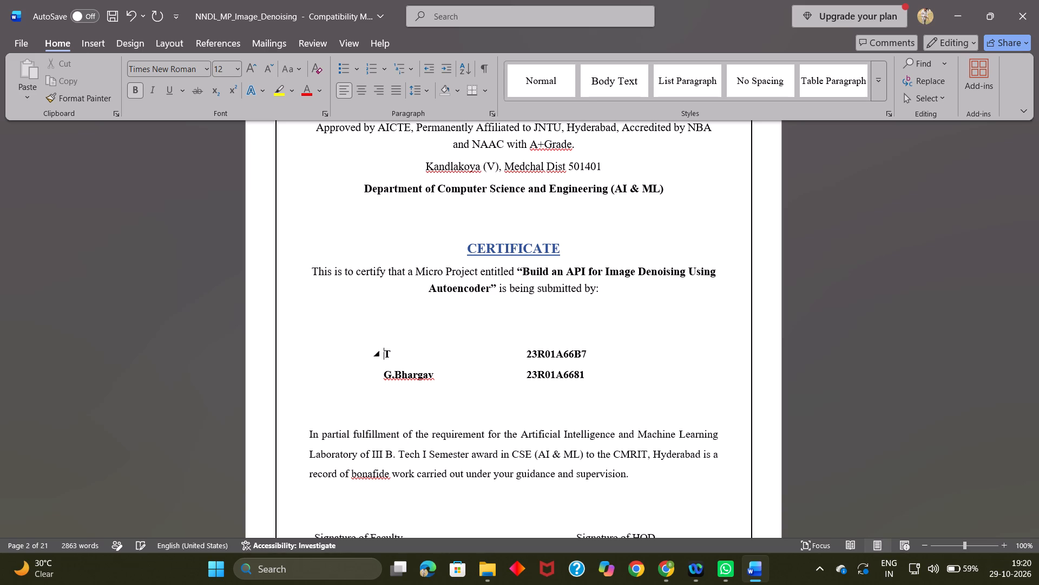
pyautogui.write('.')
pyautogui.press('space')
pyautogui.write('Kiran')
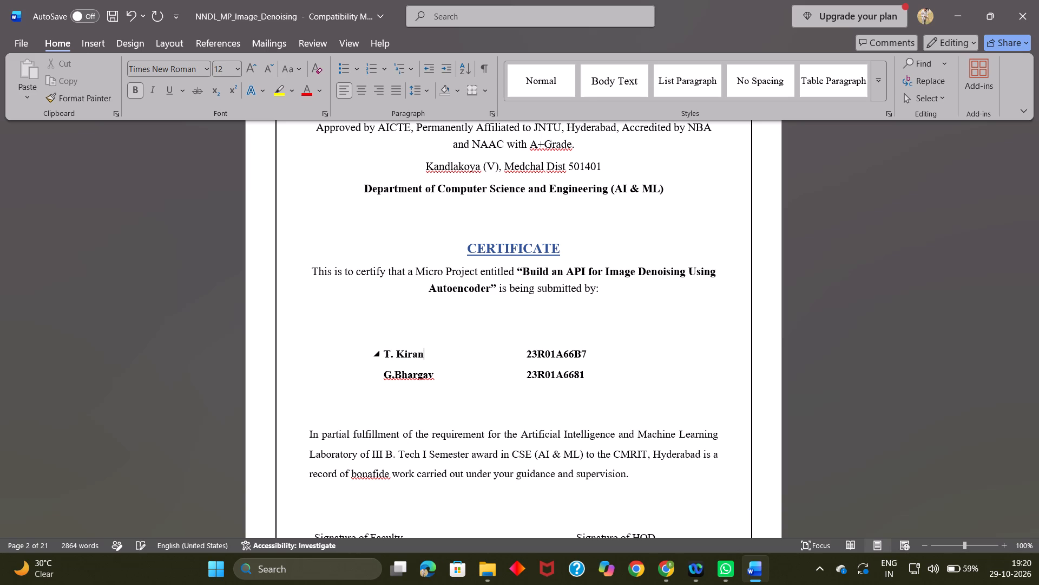
# Replace the second student's name on the certificate page with the new student's name from the cover page.
pyautogui.click(441, 374)
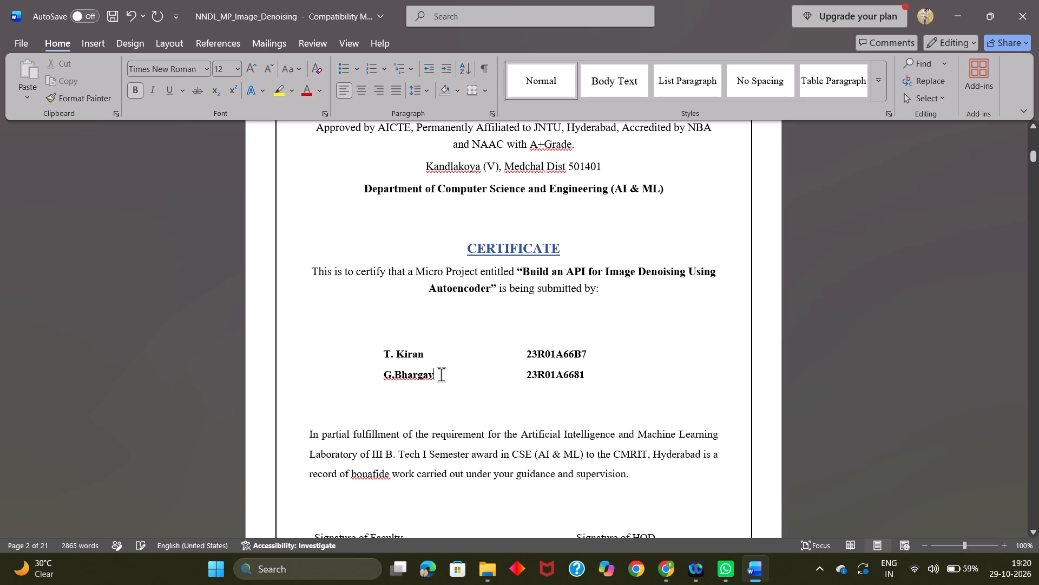
pyautogui.press('BackSpace')
pyautogui.press('BackSpace')
pyautogui.press('BackSpace')
pyautogui.press('BackSpace')
pyautogui.press('BackSpace')
pyautogui.press('BackSpace')
pyautogui.press('BackSpace')
pyautogui.press('BackSpace')
pyautogui.press('BackSpace')
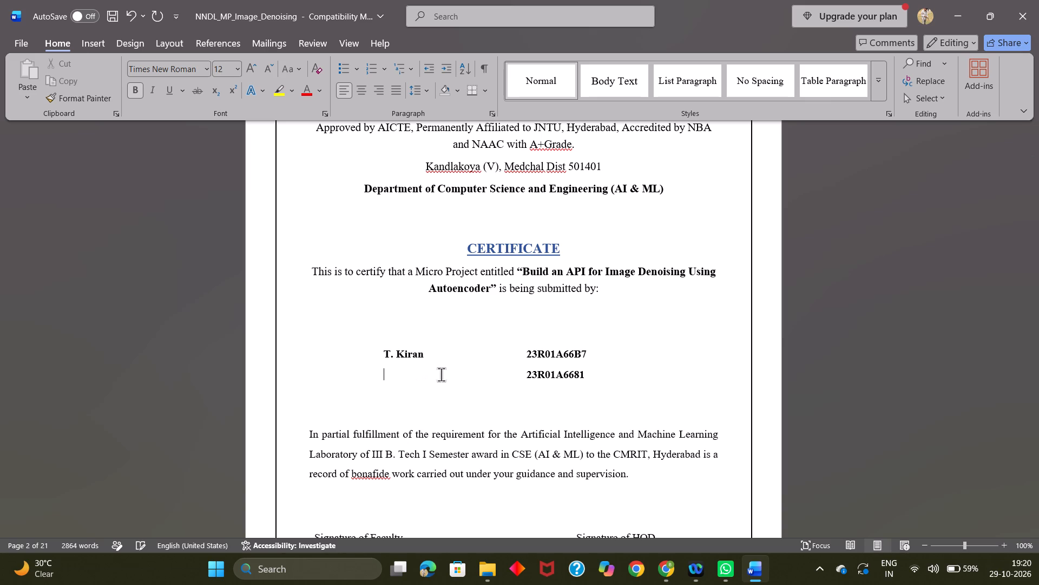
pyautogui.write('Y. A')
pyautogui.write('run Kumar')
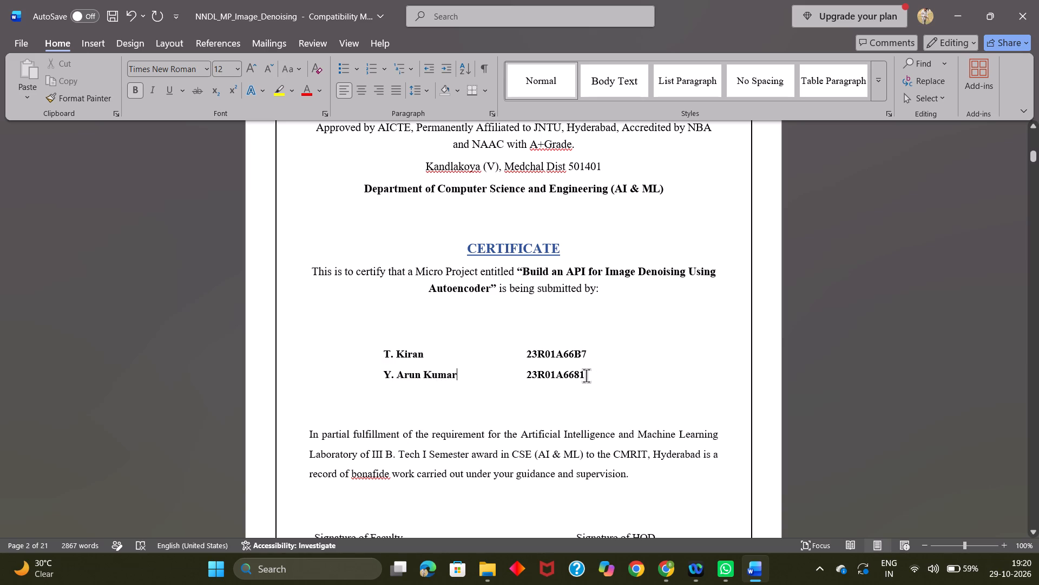
# Change the ending of the second student's roll number on the certificate page to match the cover page.
pyautogui.click(586, 375)
pyautogui.press('BackSpace')
pyautogui.press('BackSpace')
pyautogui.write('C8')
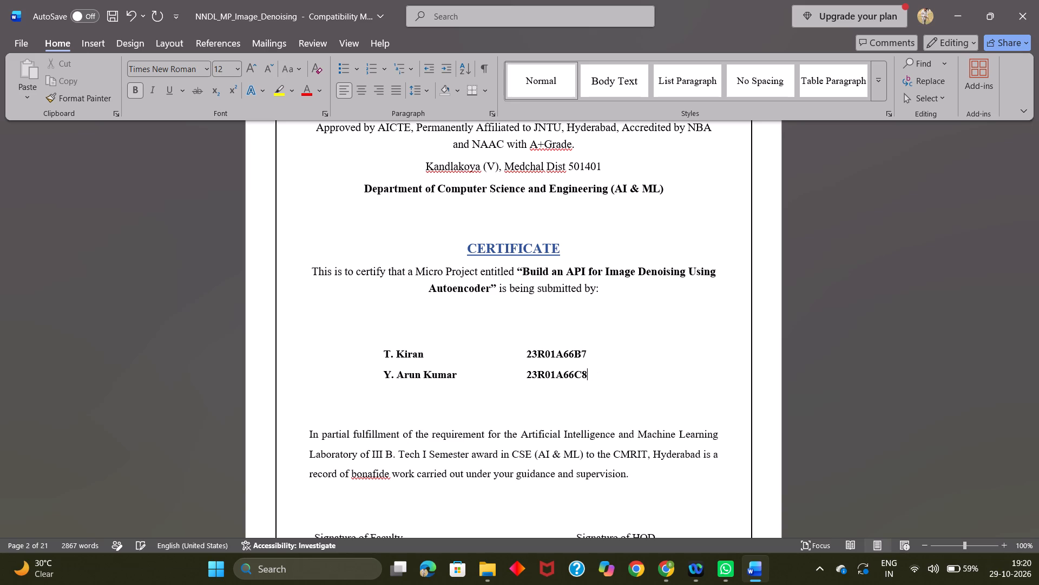
# Insert a space after "Mrs." in the faculty member's name in the certificate's signature block.
pyautogui.scroll(-3, 586, 375)
pyautogui.scroll(1, 586, 375)
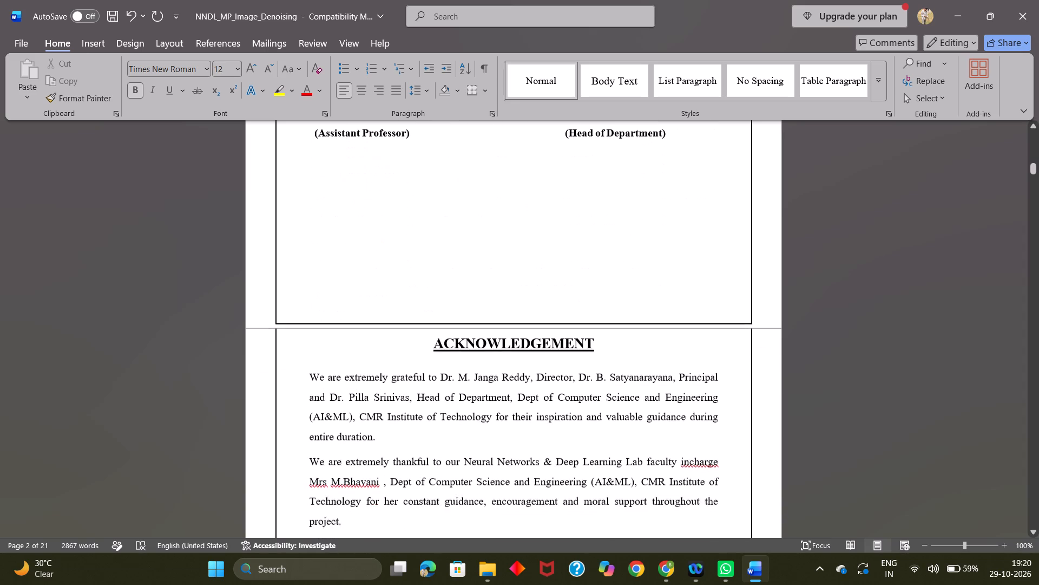
pyautogui.scroll(1, 586, 375)
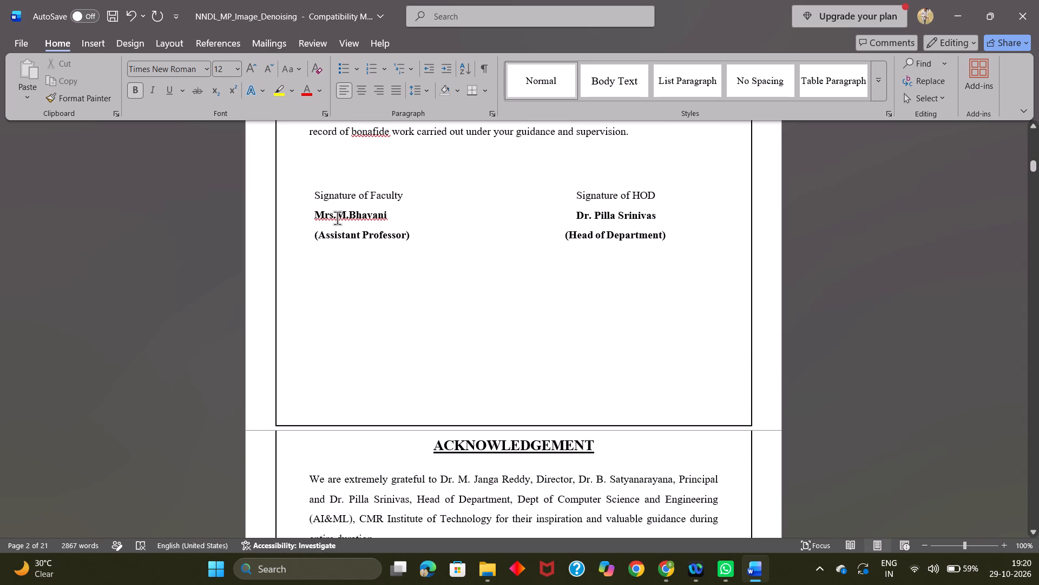
pyautogui.click(337, 218)
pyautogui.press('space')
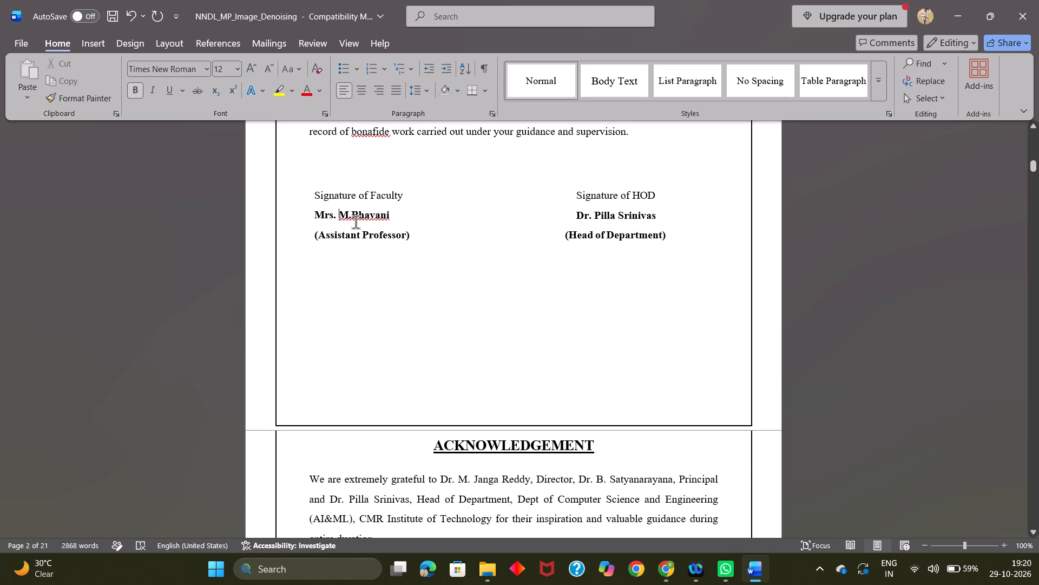
pyautogui.click(353, 217)
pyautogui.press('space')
pyautogui.hotkey('ctrl', 'z')
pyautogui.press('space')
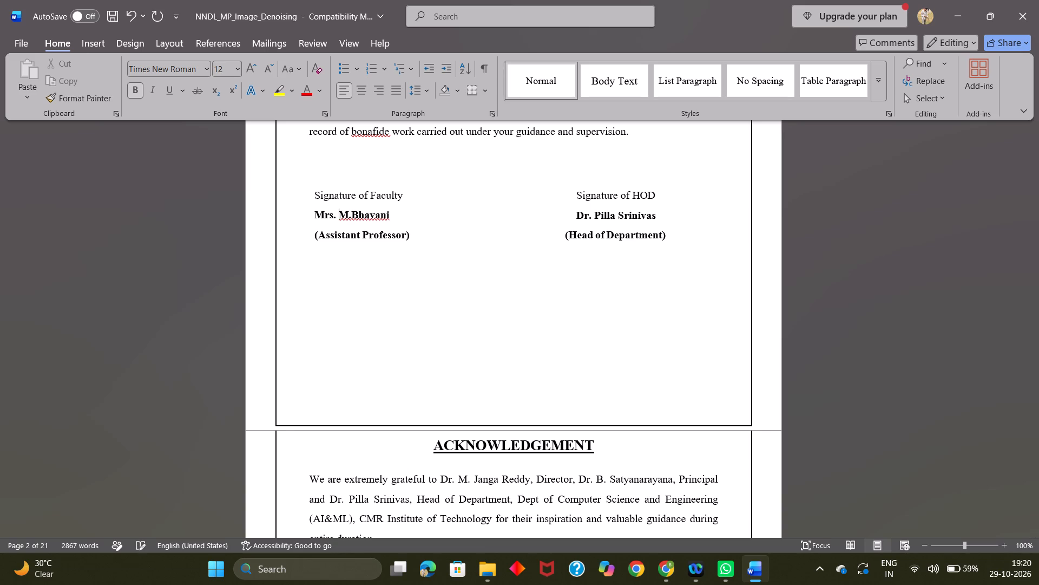
# Insert a space between the initial and the surname of the faculty member in the certificate's signature block.
pyautogui.press('Right')
pyautogui.press('Right')
pyautogui.press('Right')
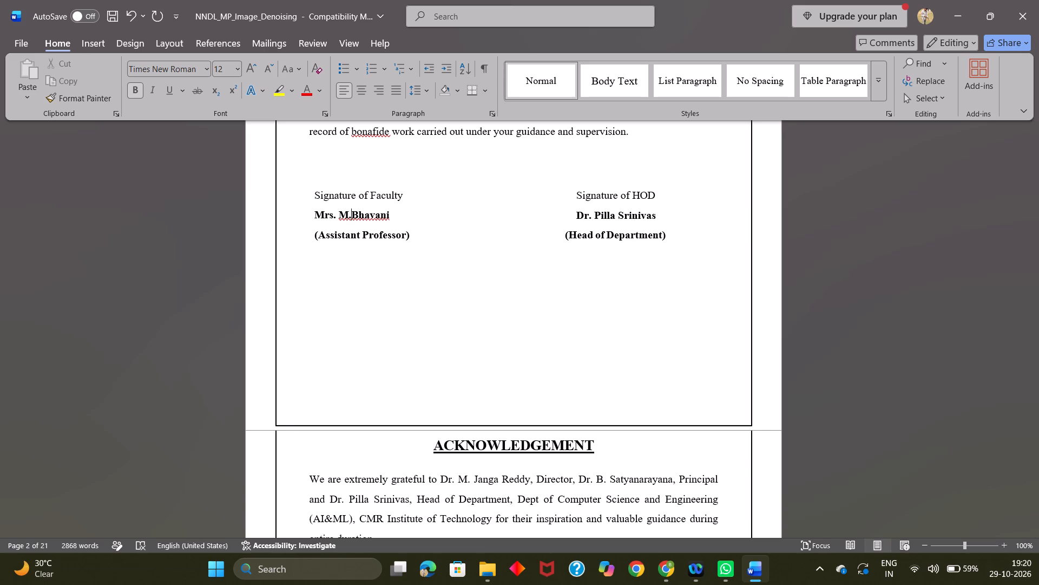
pyautogui.press('Down')
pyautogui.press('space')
pyautogui.hotkey('ctrl', 'x')
pyautogui.hotkey('ctrl', 'z')
pyautogui.press('Up')
pyautogui.press('Left')
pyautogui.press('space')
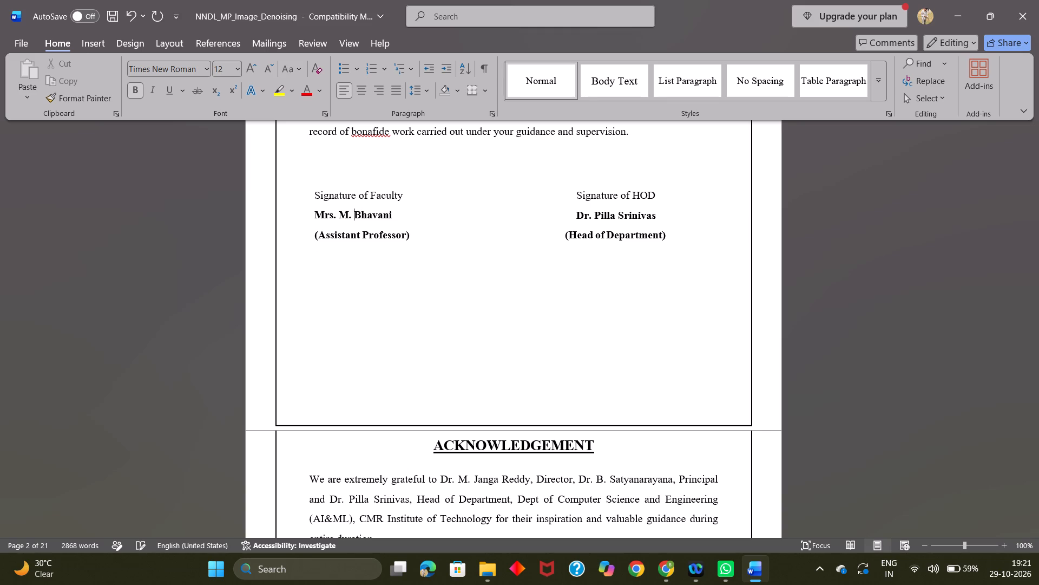
# Delete the first student's old name below the text on the acknowledgement page.
pyautogui.scroll(-3, 360, 226)
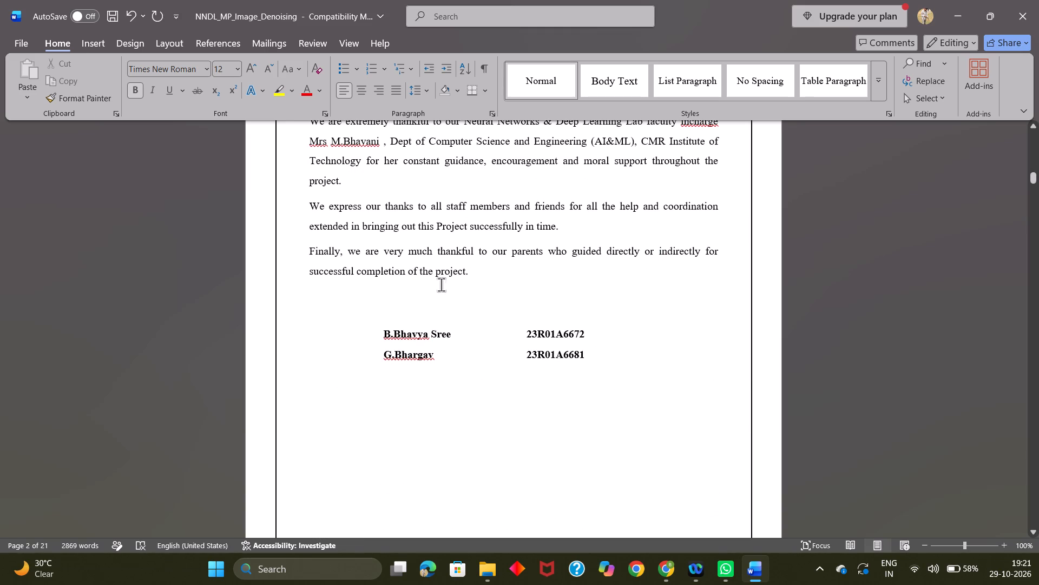
pyautogui.click(451, 334)
pyautogui.press('BackSpace')
pyautogui.press('BackSpace')
pyautogui.press('BackSpace')
pyautogui.press('BackSpace')
pyautogui.press('BackSpace')
pyautogui.press('BackSpace')
pyautogui.press('BackSpace')
pyautogui.press('BackSpace')
pyautogui.press('BackSpace')
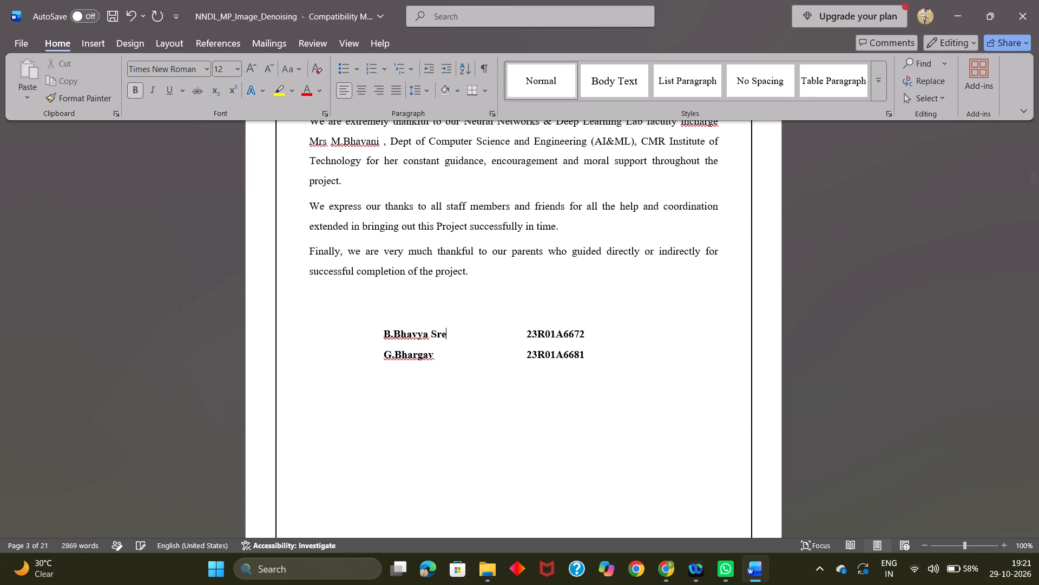
pyautogui.press('BackSpace')
pyautogui.press('BackSpace')
pyautogui.press('BackSpace')
pyautogui.press('BackSpace')
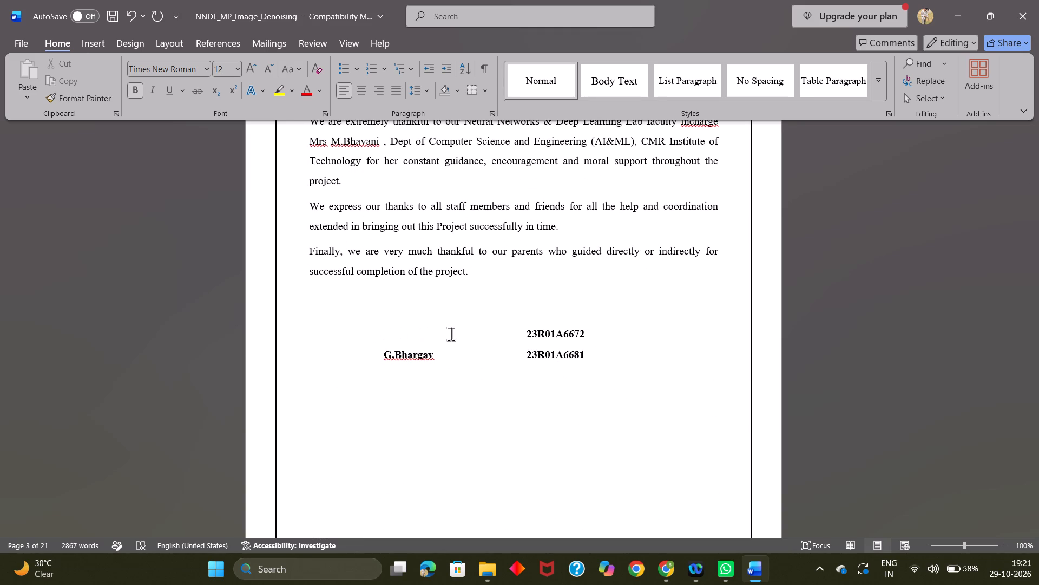
# Enter the new first student's name on the acknowledgement page, matching the certificate page.
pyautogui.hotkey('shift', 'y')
pyautogui.hotkey('shift', 'BackSpace')
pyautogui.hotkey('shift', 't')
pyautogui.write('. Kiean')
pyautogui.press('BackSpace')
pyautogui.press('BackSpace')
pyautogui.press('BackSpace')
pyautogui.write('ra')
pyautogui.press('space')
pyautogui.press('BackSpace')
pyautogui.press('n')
# Replace the second student's name on the acknowledgement page with the new name used on the certificate page.
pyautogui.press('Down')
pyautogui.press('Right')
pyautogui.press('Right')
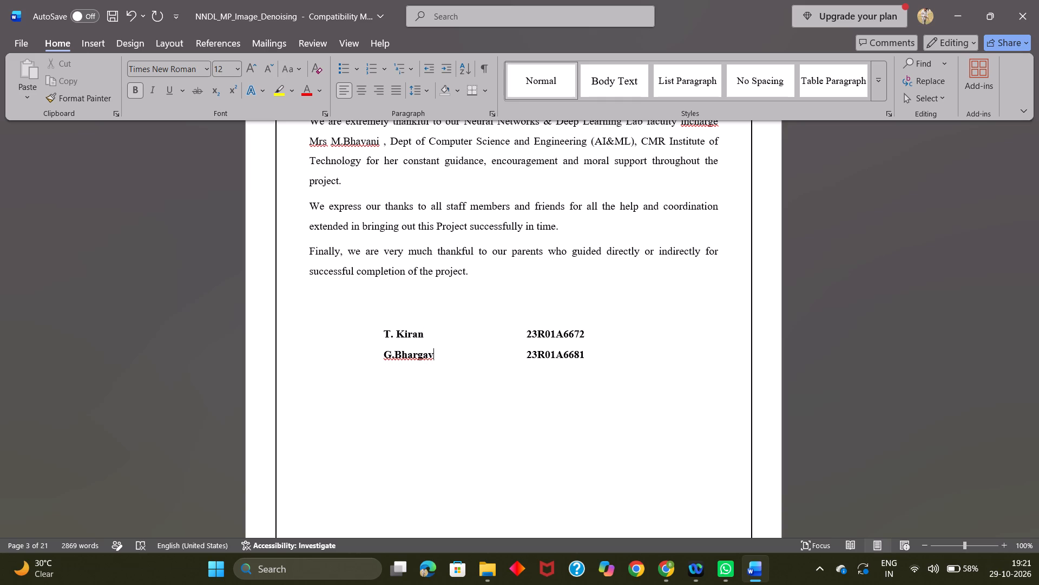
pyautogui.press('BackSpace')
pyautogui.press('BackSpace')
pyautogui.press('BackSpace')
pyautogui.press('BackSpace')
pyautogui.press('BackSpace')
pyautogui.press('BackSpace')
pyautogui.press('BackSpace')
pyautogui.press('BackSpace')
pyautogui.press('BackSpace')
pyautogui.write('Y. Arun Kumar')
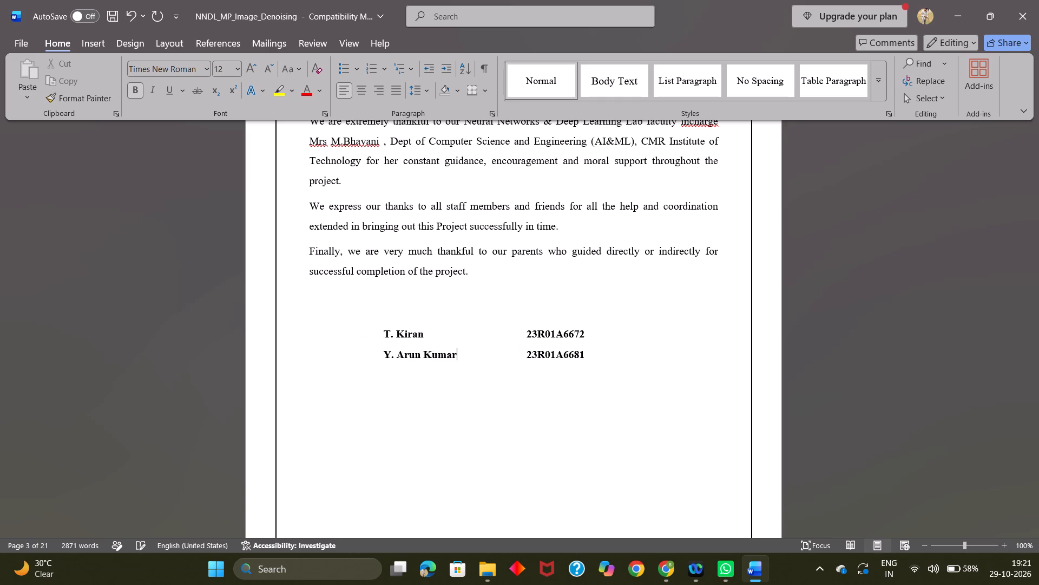
# Change the endings of both students' roll numbers on the acknowledgement page to match the certificate page.
pyautogui.click(590, 326)
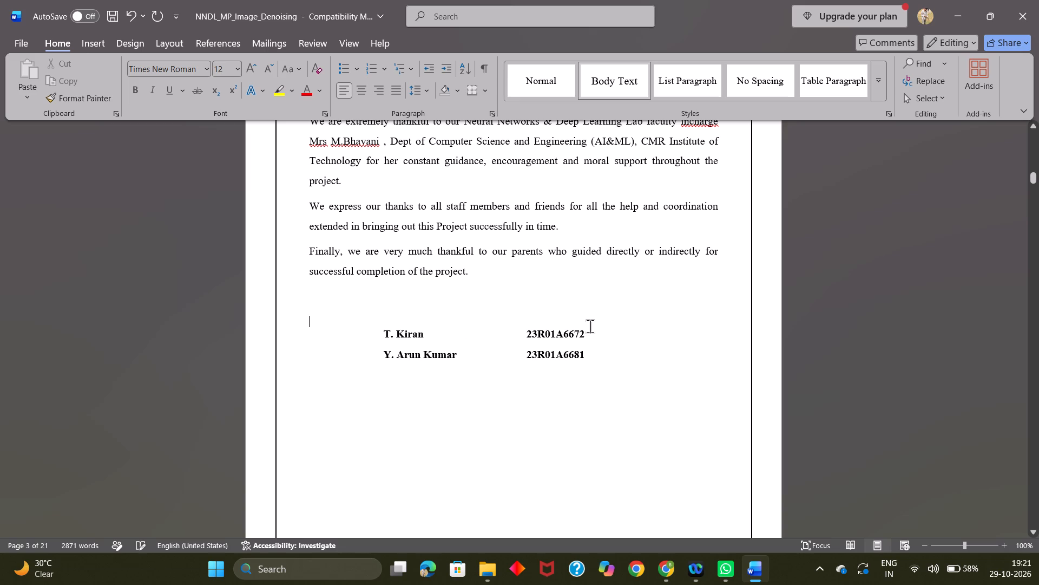
pyautogui.click(586, 332)
pyautogui.press('BackSpace')
pyautogui.press('BackSpace')
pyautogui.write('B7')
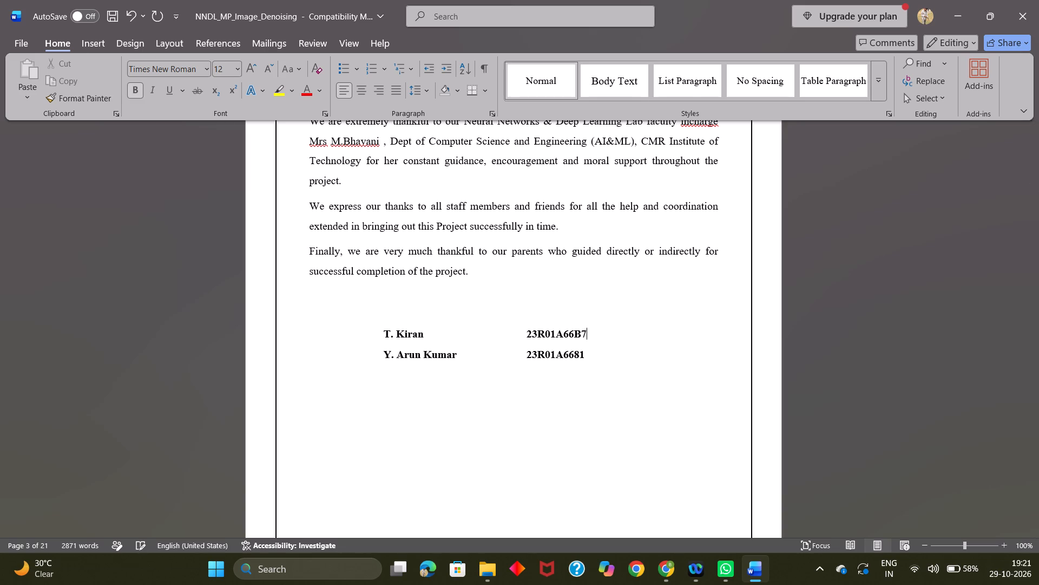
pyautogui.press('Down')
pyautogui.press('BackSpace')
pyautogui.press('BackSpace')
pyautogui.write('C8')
# Review the report pages from the contents table through the Introduction to the Procedure section.
pyautogui.scroll(-2, 586, 332)
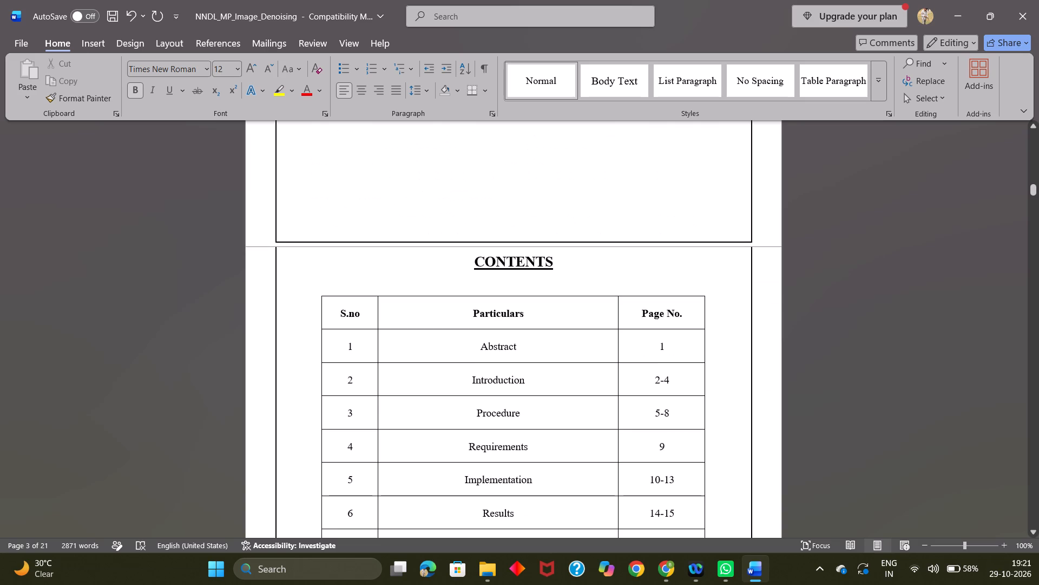
pyautogui.scroll(-8, 586, 332)
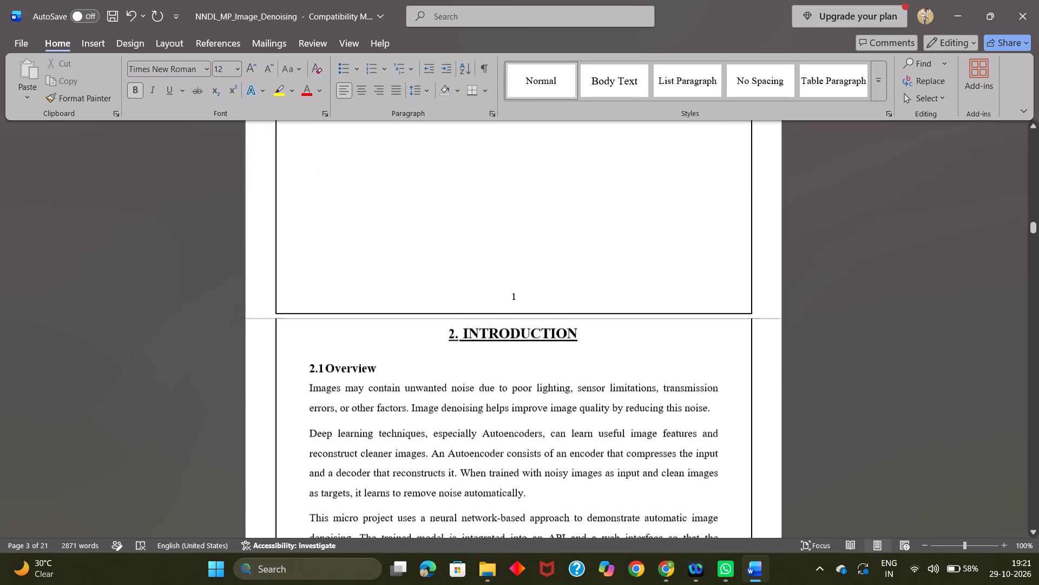
pyautogui.scroll(-1, 586, 332)
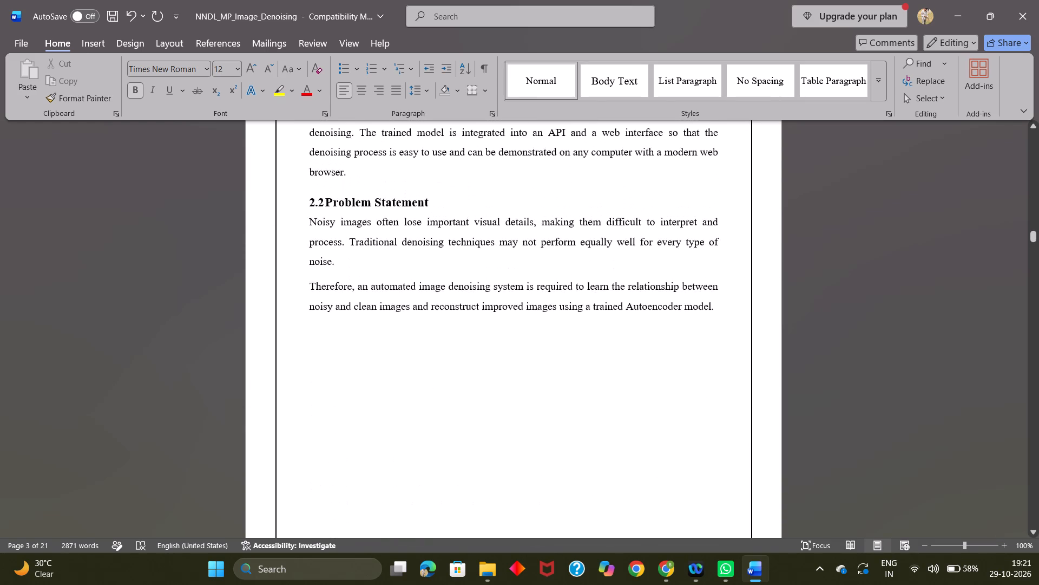
pyautogui.scroll(-3, 586, 332)
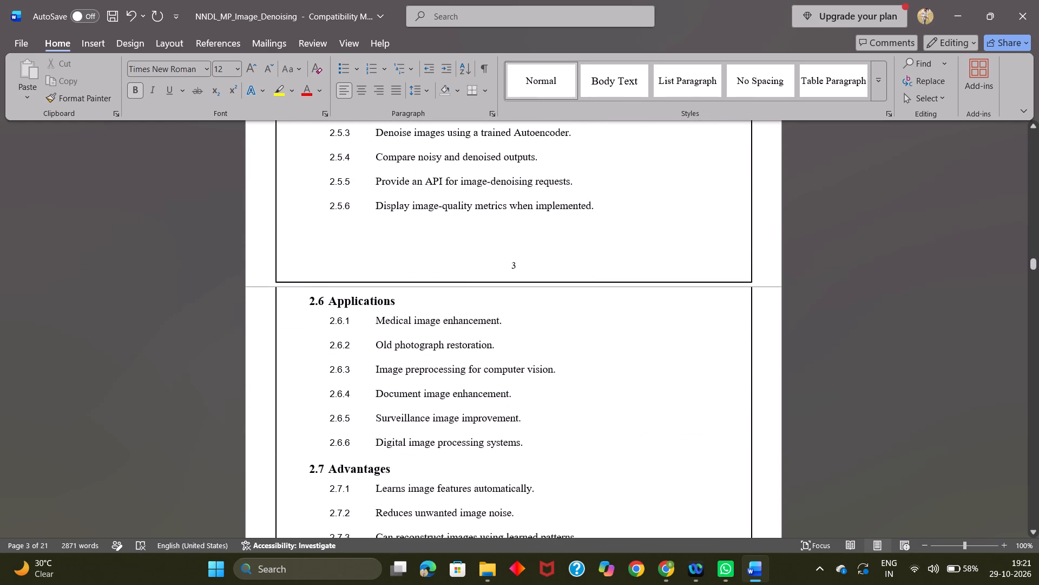
pyautogui.scroll(-1, 586, 332)
pyautogui.scroll(6, 586, 332)
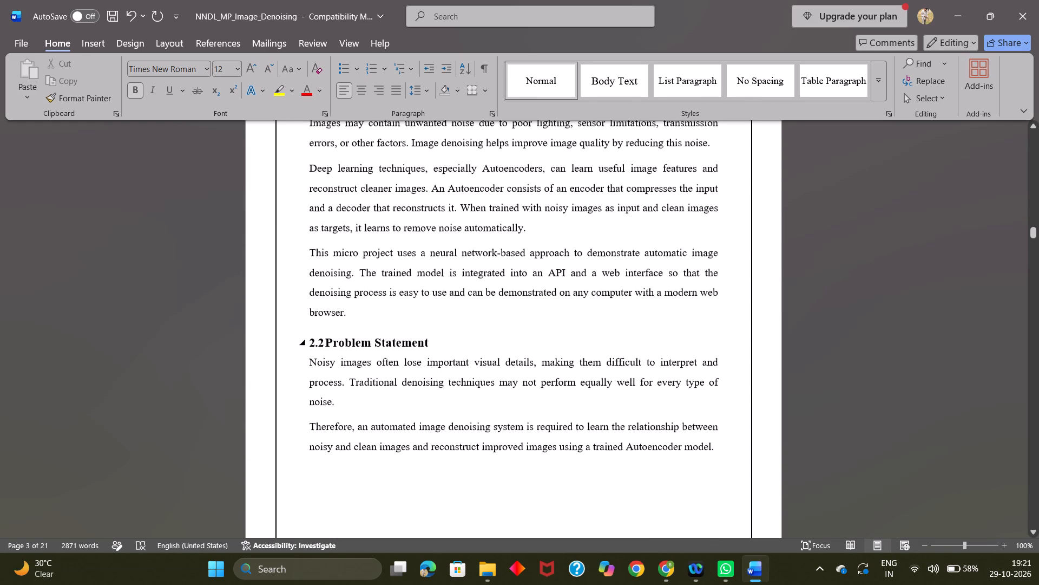
pyautogui.scroll(1, 586, 332)
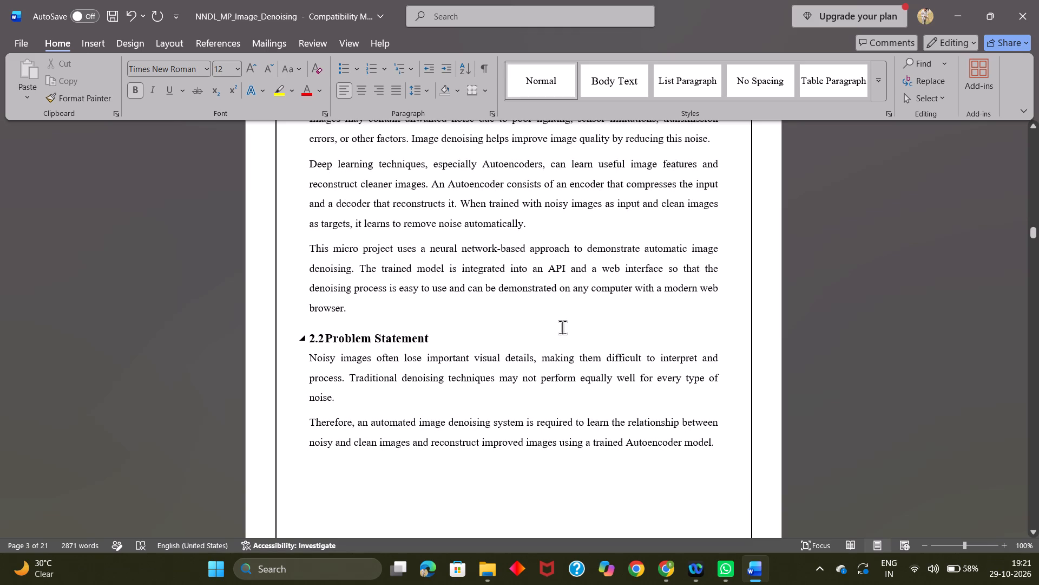
pyautogui.click(553, 327)
pyautogui.click(499, 357)
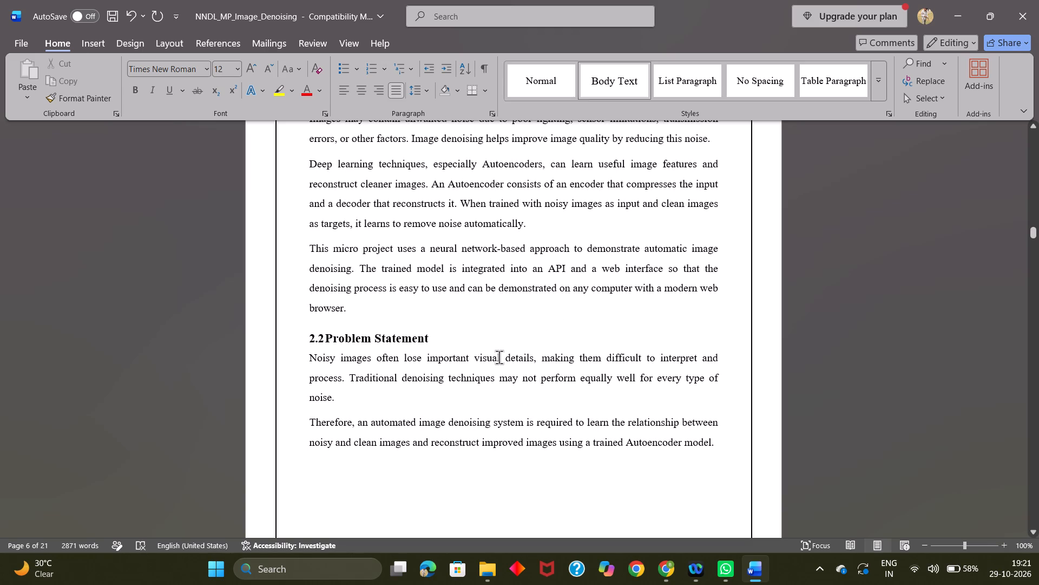
pyautogui.hotkey('shift', 'Down')
pyautogui.hotkey('shift', 'Down')
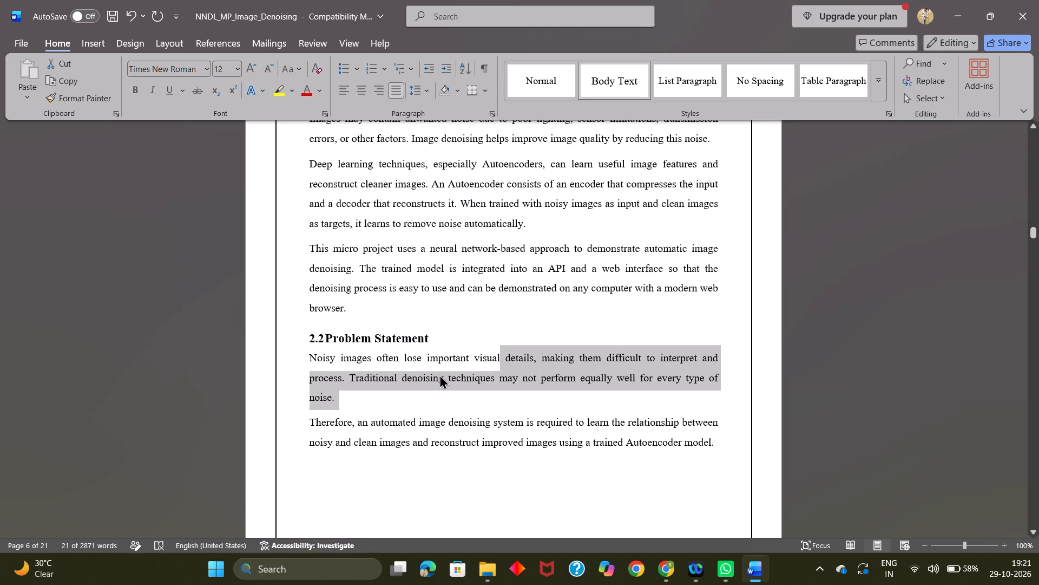
pyautogui.click(411, 462)
pyautogui.scroll(-2, 411, 462)
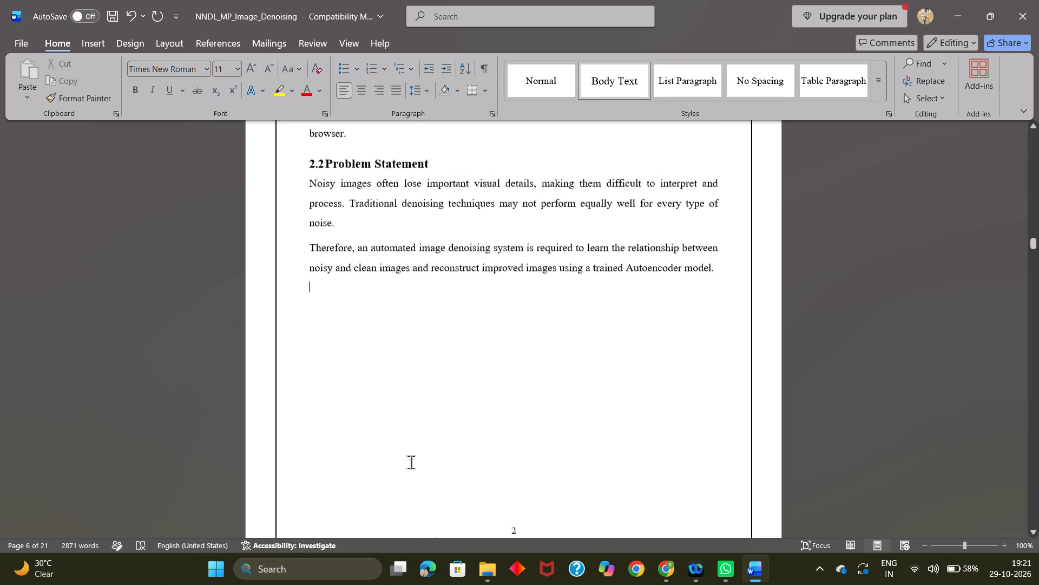
pyautogui.scroll(-4, 411, 462)
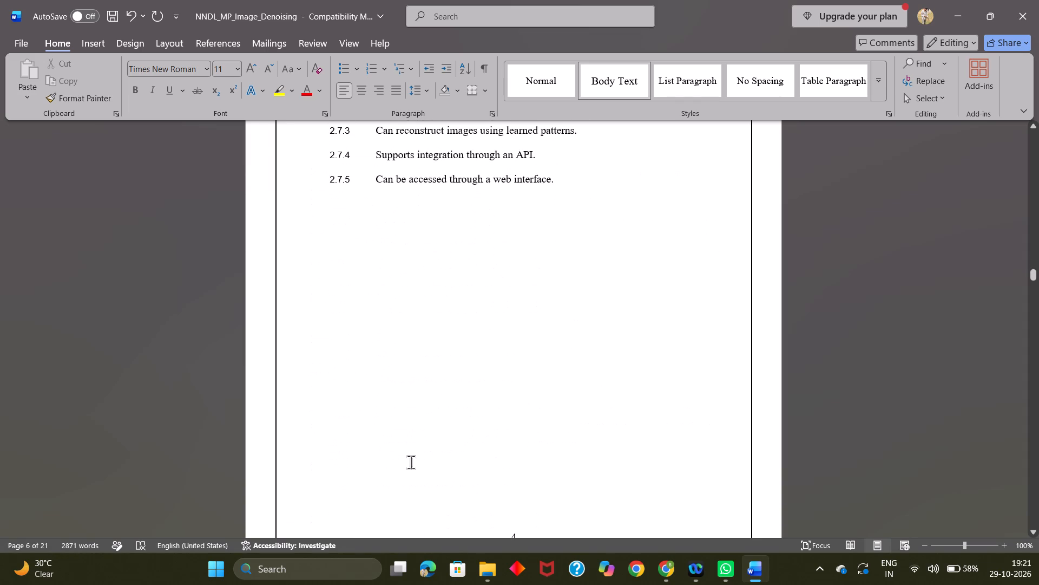
pyautogui.scroll(-2, 411, 462)
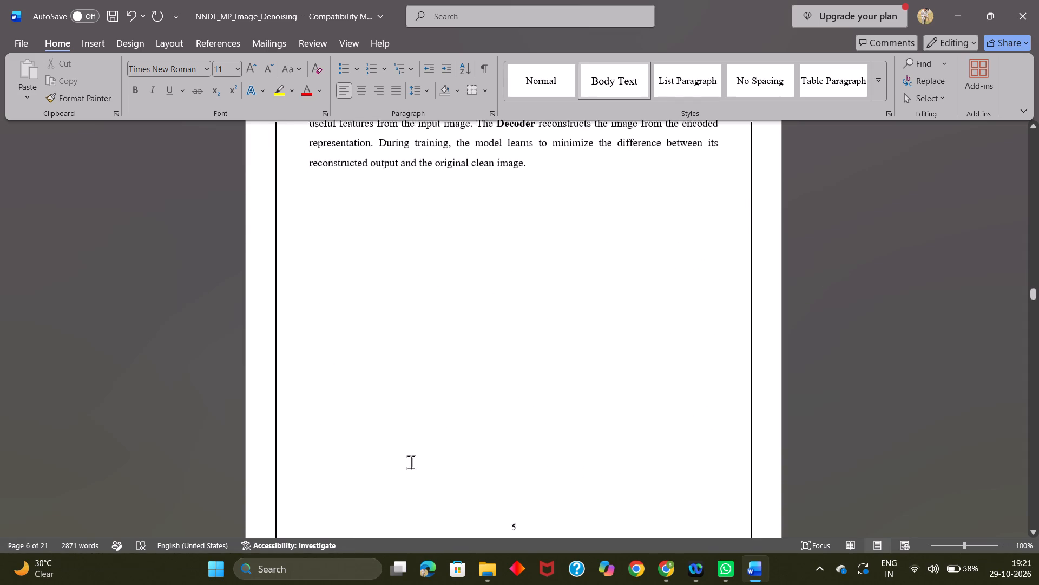
pyautogui.scroll(-3, 411, 462)
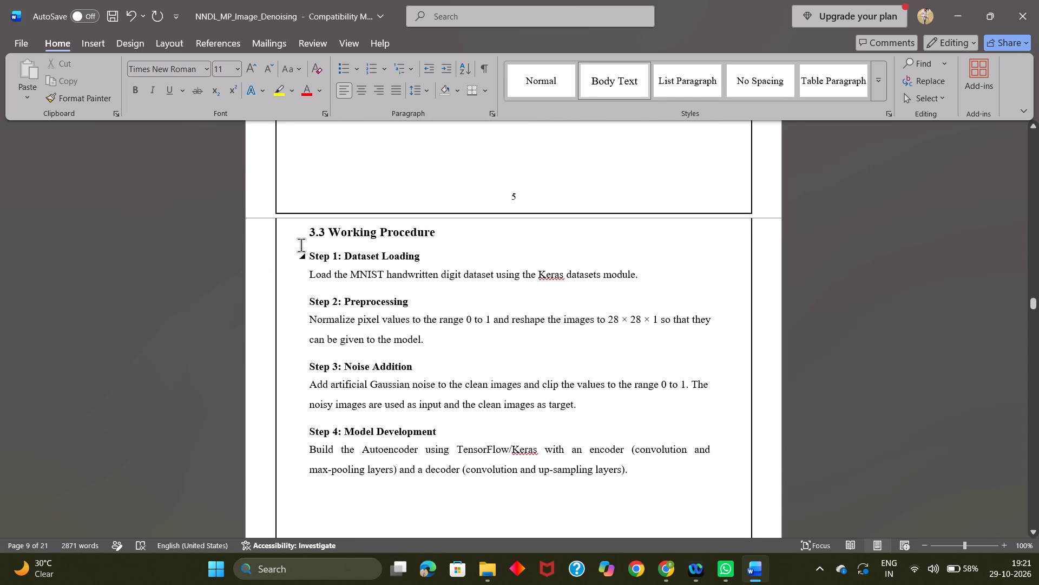
# Copy the heading "3.3 Working Procedure" and paste it on a new line below the section 3.2 paragraph on the preceding page.
pyautogui.click(307, 231)
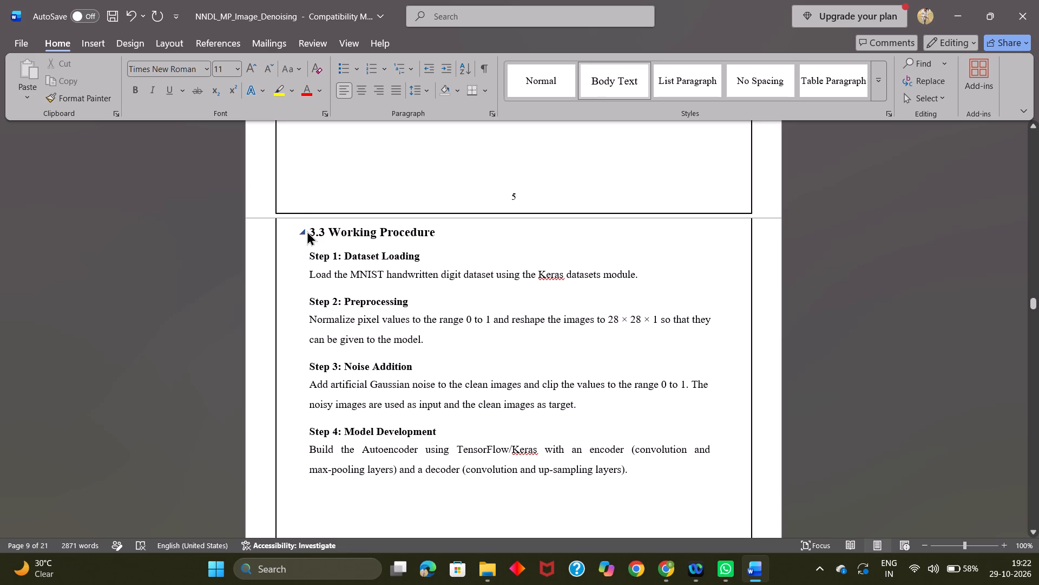
pyautogui.click(307, 231)
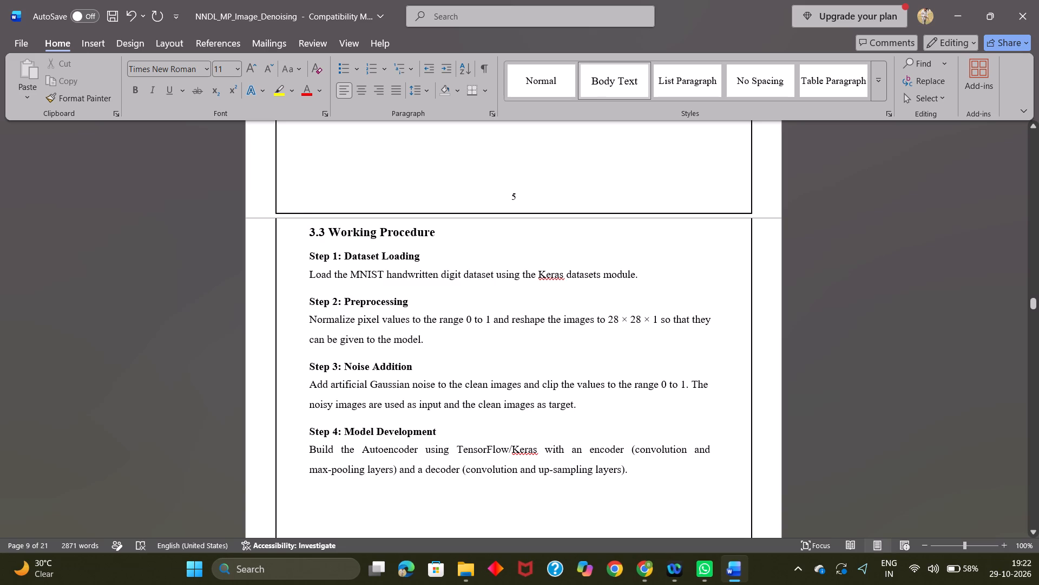
pyautogui.click(293, 229)
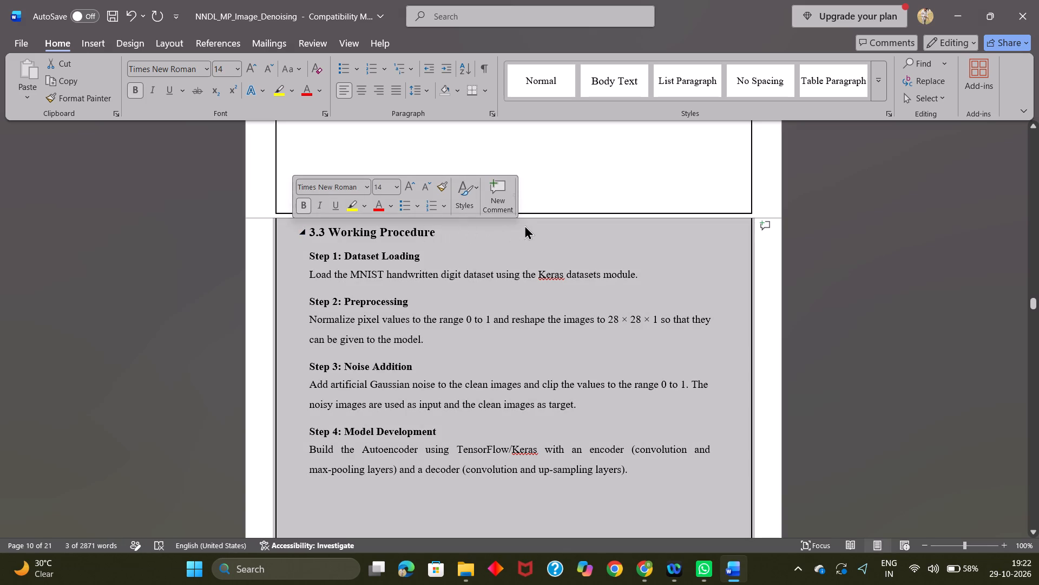
pyautogui.hotkey('ctrl', 'c')
pyautogui.scroll(2, 523, 229)
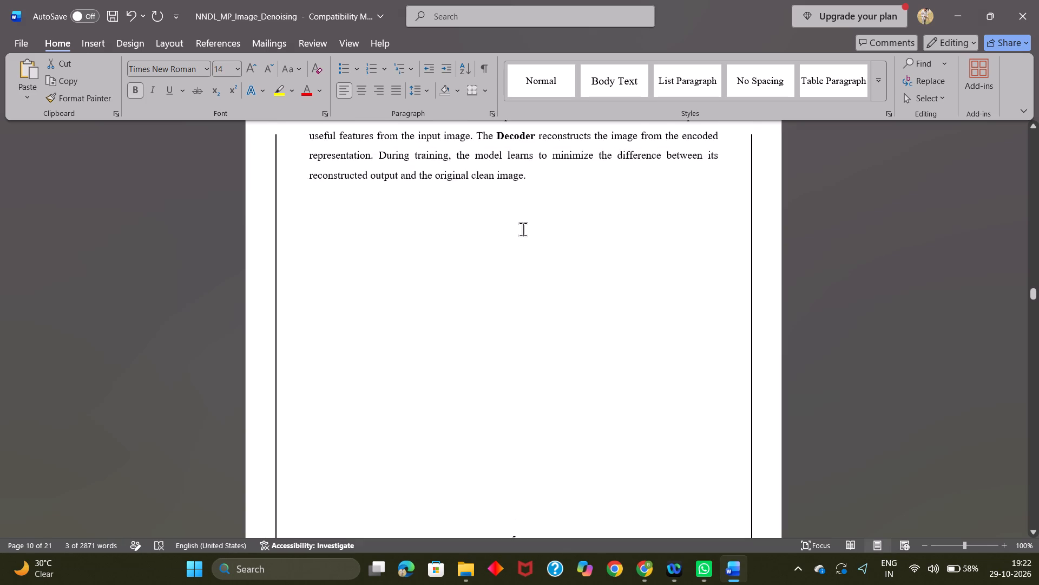
pyautogui.click(538, 189)
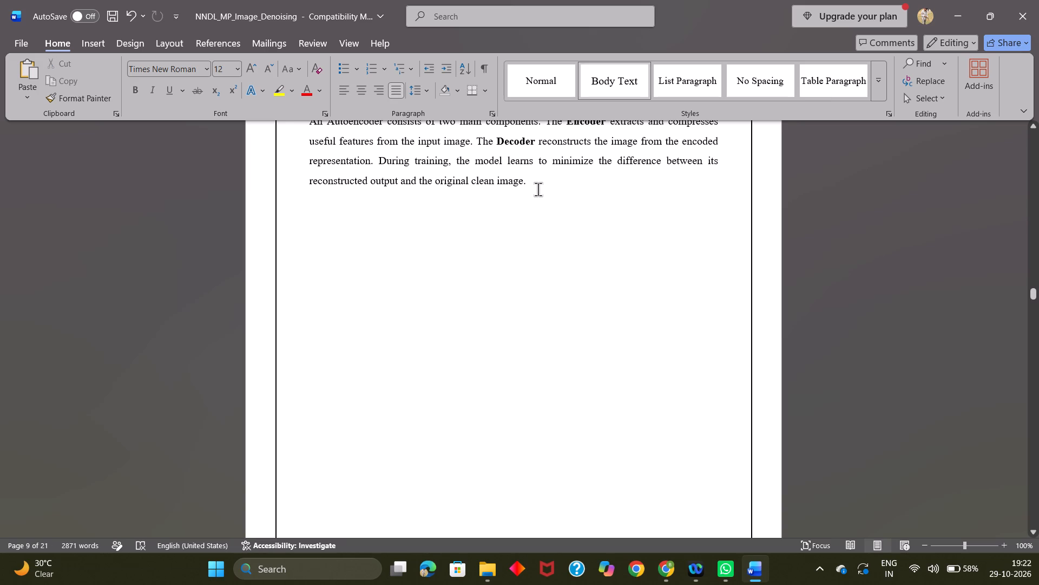
pyautogui.press('Return')
pyautogui.hotkey('ctrl', 'v')
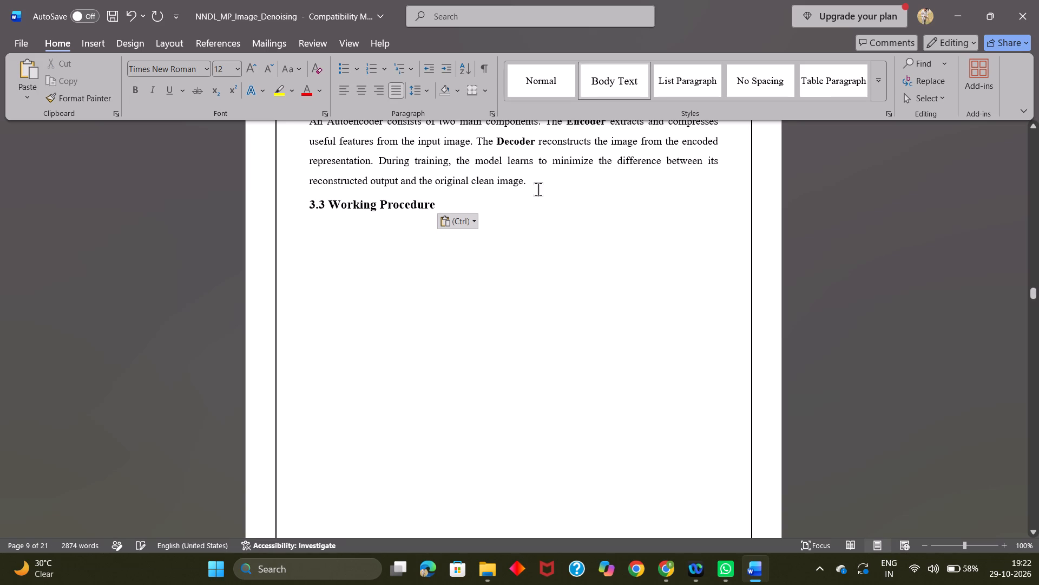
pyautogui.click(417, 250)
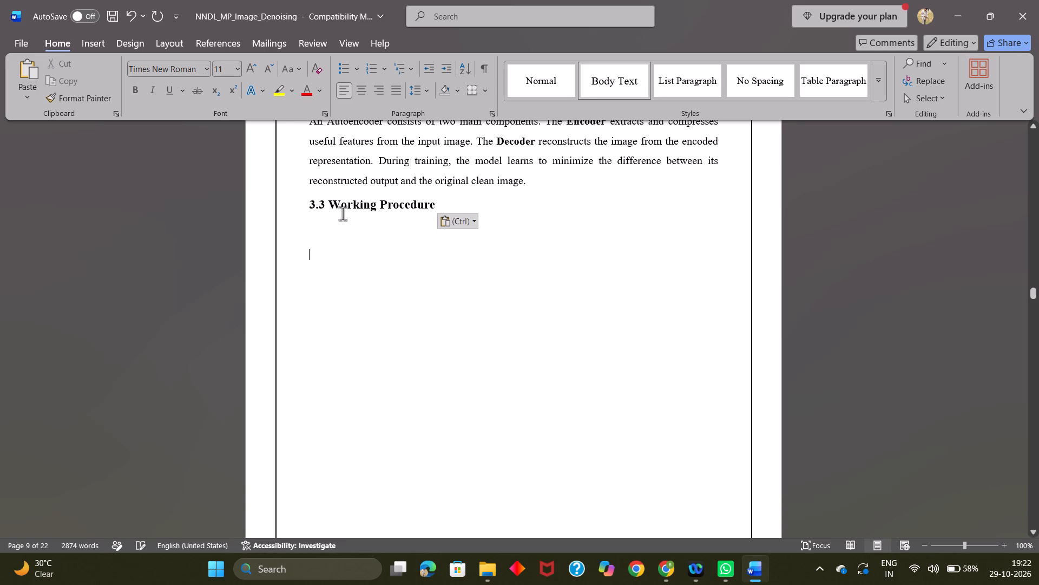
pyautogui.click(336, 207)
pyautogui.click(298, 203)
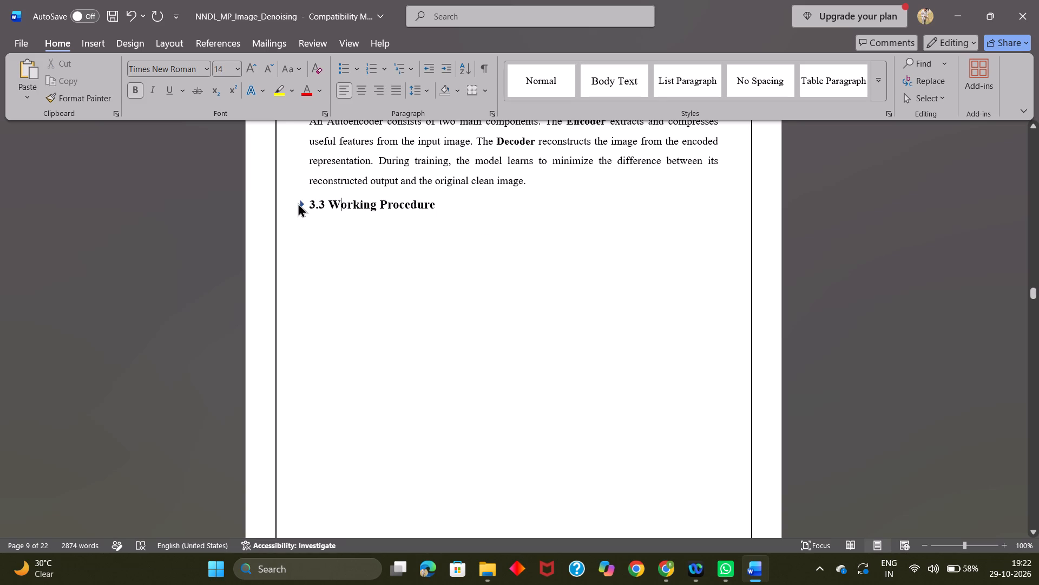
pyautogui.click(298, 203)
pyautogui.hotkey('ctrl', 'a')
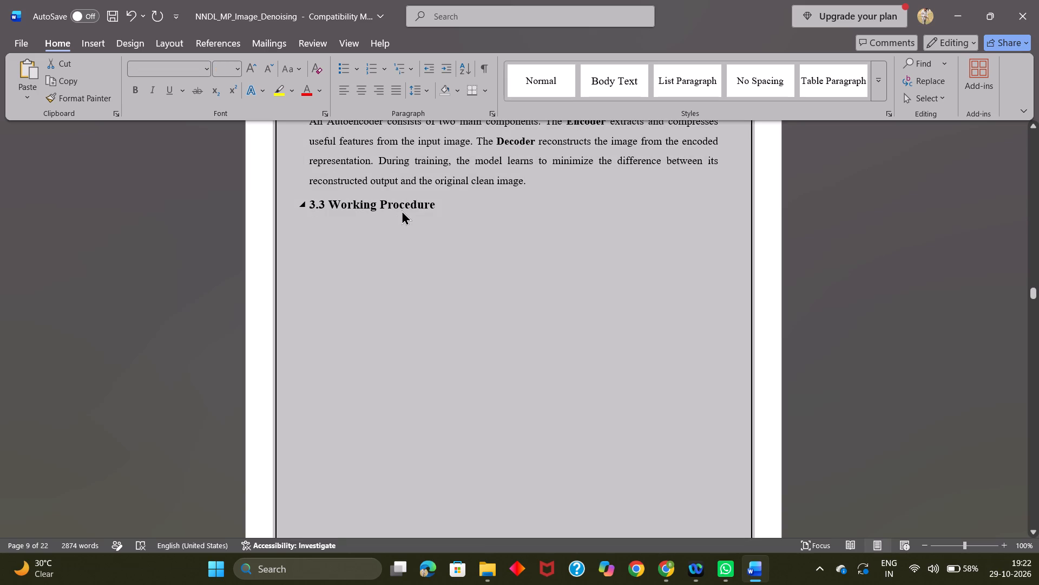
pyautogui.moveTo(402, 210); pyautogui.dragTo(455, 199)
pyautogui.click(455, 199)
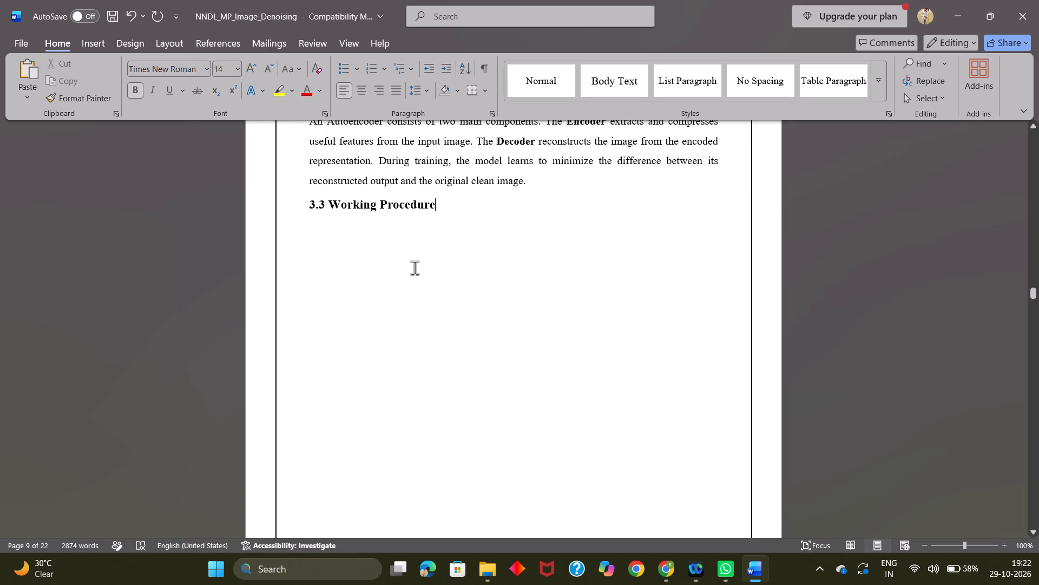
# Copy the Step 1: Dataset Loading through Step 4: Model Development text and paste it beneath the copied 3.3 Working Procedure heading.
pyautogui.scroll(-3, 415, 268)
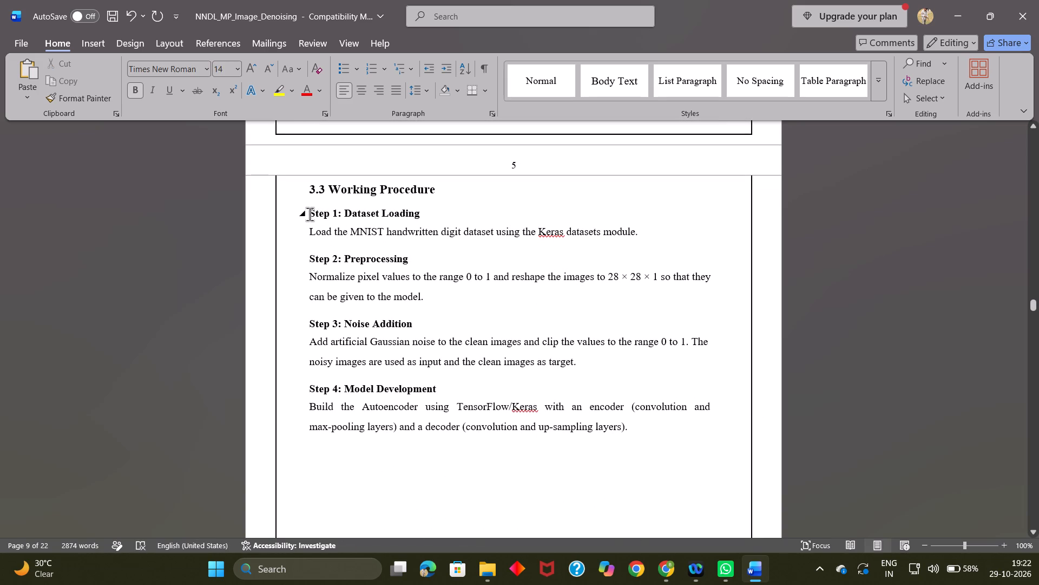
pyautogui.click(310, 214)
pyautogui.hotkey('shift', 'Down')
pyautogui.hotkey('shift', 'Down')
pyautogui.hotkey('shift', 'Down')
pyautogui.hotkey('shift', 'Down')
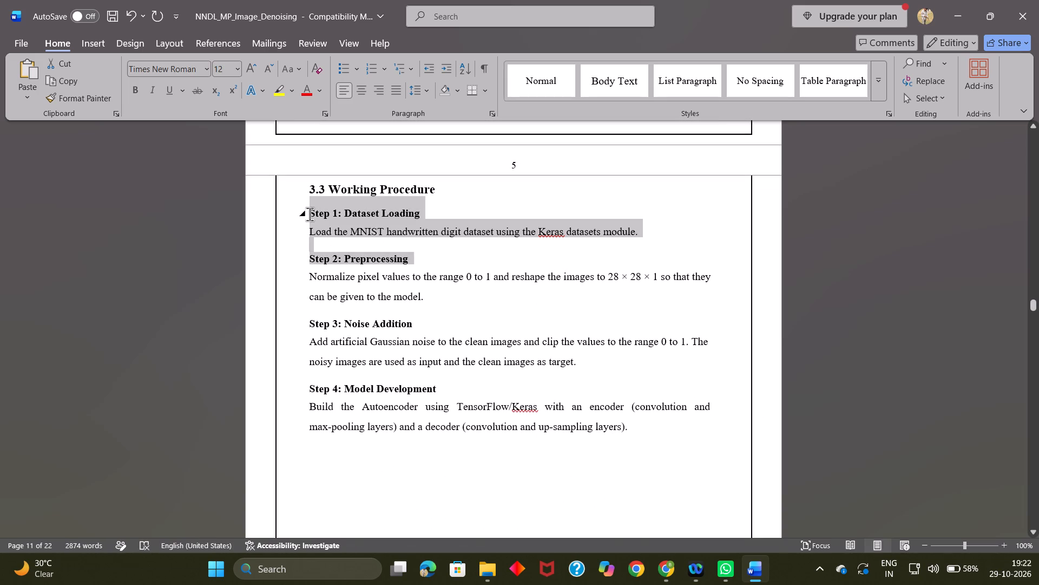
pyautogui.hotkey('shift', 'Down')
pyautogui.hotkey('shift', 'Down')
pyautogui.hotkey('shift', 'Down')
pyautogui.hotkey('shift', 'Down')
pyautogui.hotkey('shift', 'Down')
pyautogui.hotkey('shift', 'Down')
pyautogui.hotkey('shift', 'Down')
pyautogui.hotkey('shift', 'Down')
pyautogui.hotkey('shift', 'Down')
pyautogui.hotkey('shift', 'Up')
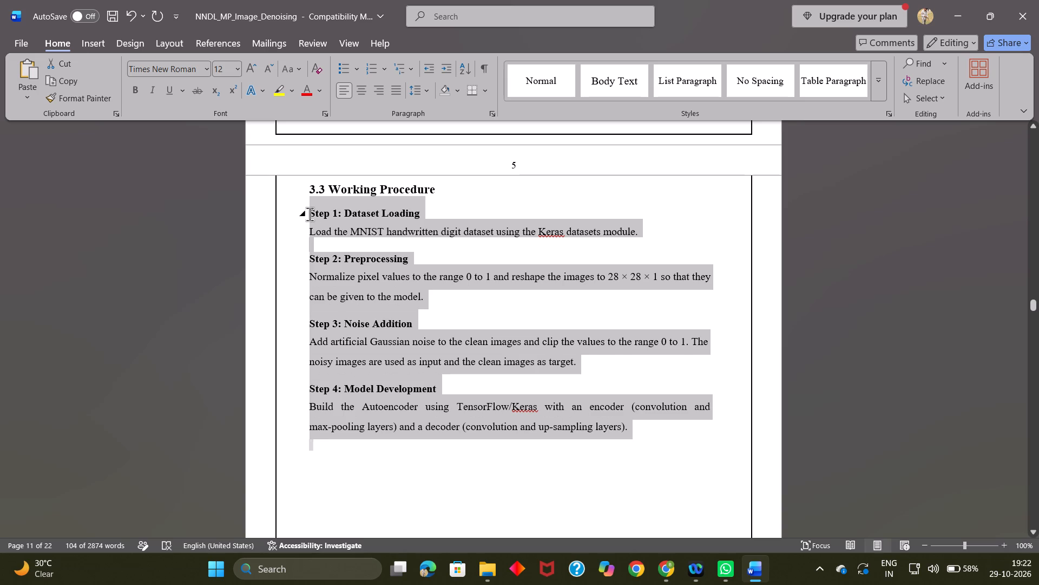
pyautogui.hotkey('ctrl', 'c')
pyautogui.scroll(4, 310, 214)
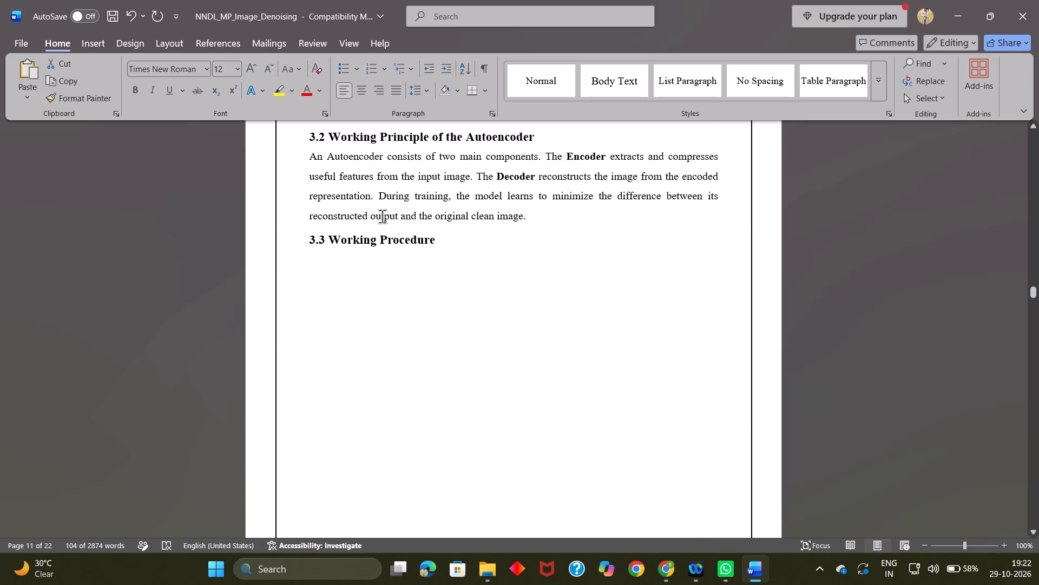
pyautogui.click(436, 238)
pyautogui.press('Return')
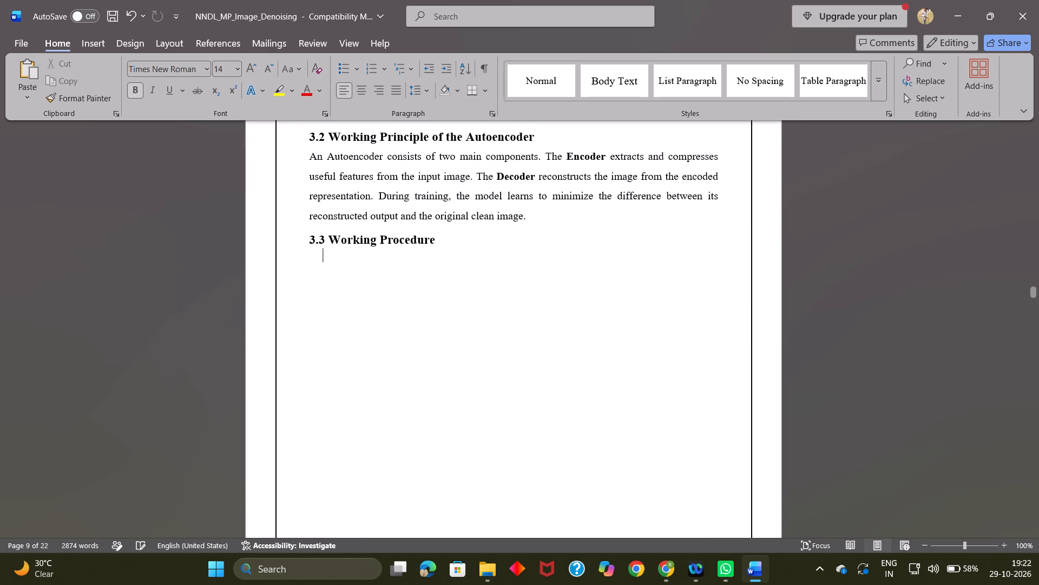
pyautogui.hotkey('ctrl', 'v')
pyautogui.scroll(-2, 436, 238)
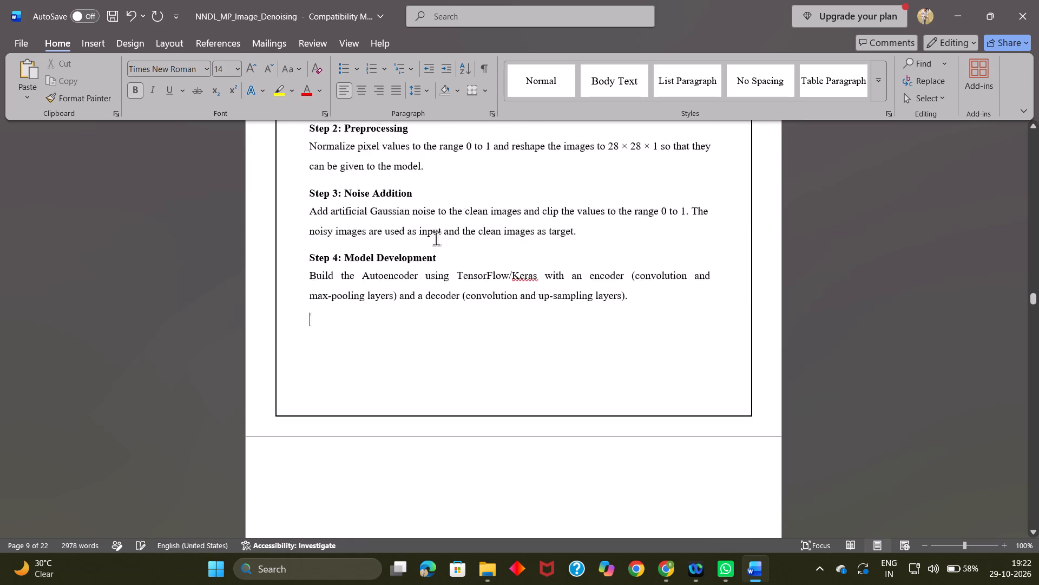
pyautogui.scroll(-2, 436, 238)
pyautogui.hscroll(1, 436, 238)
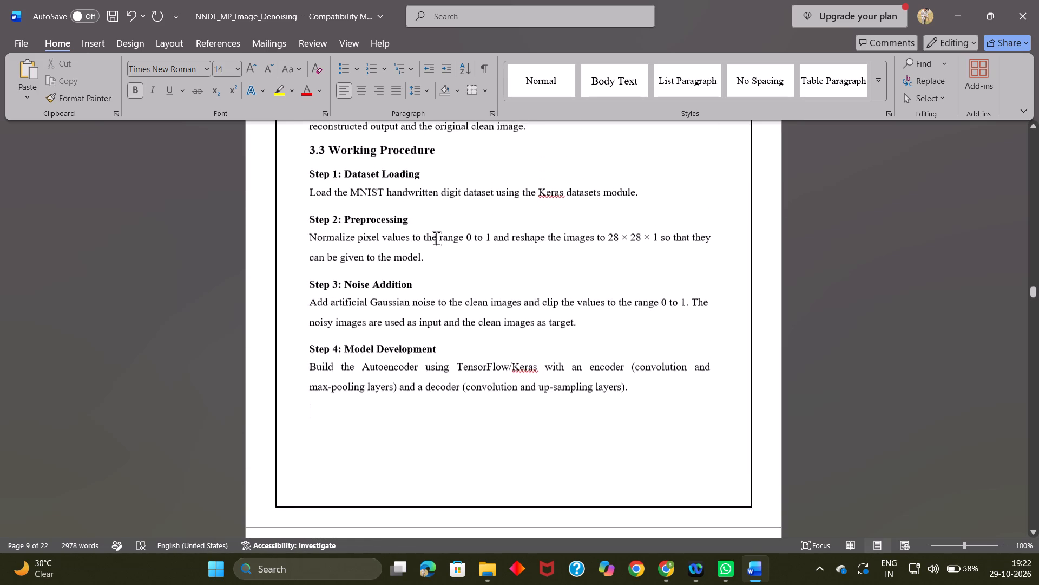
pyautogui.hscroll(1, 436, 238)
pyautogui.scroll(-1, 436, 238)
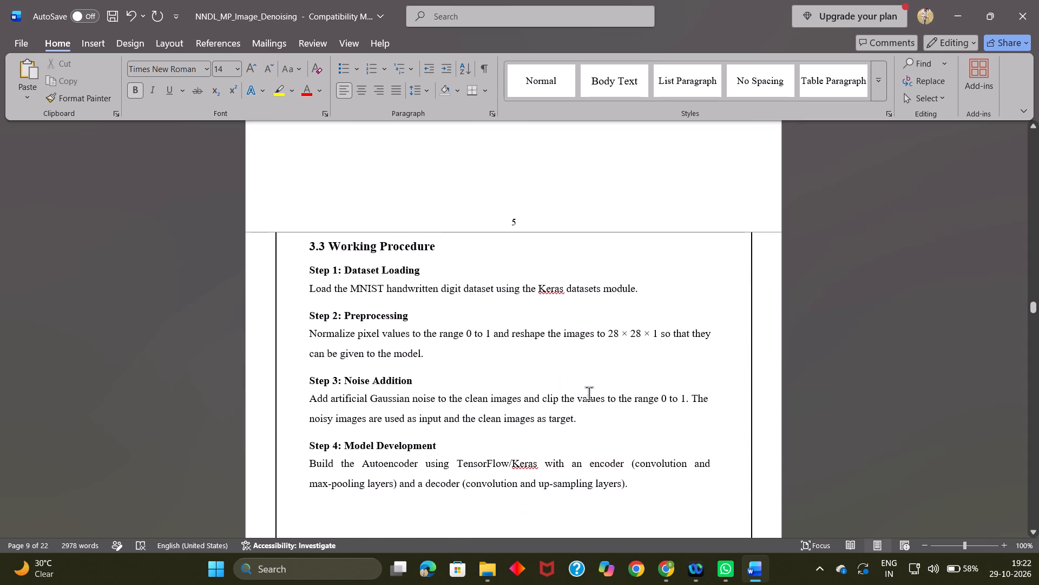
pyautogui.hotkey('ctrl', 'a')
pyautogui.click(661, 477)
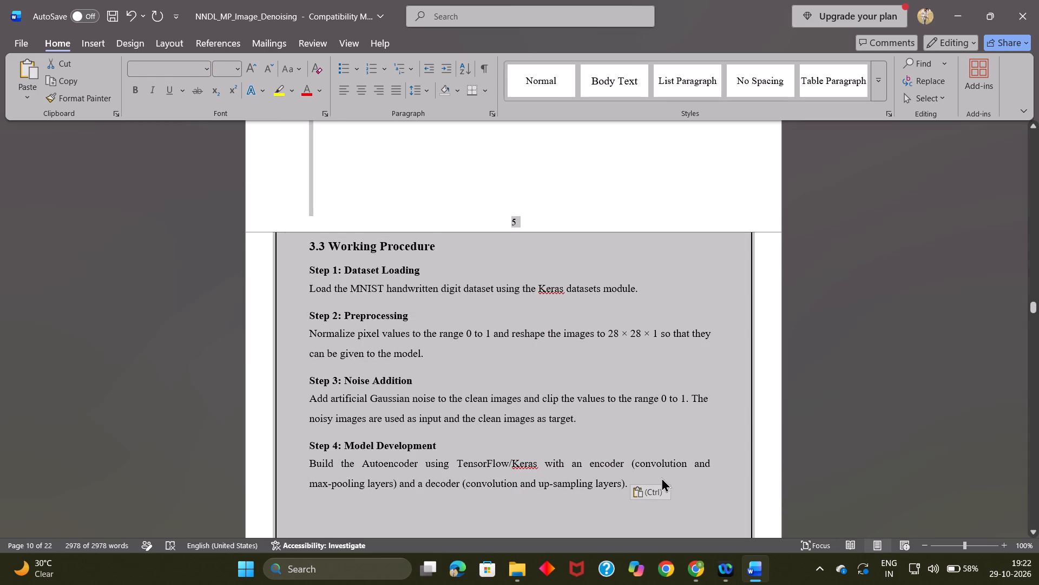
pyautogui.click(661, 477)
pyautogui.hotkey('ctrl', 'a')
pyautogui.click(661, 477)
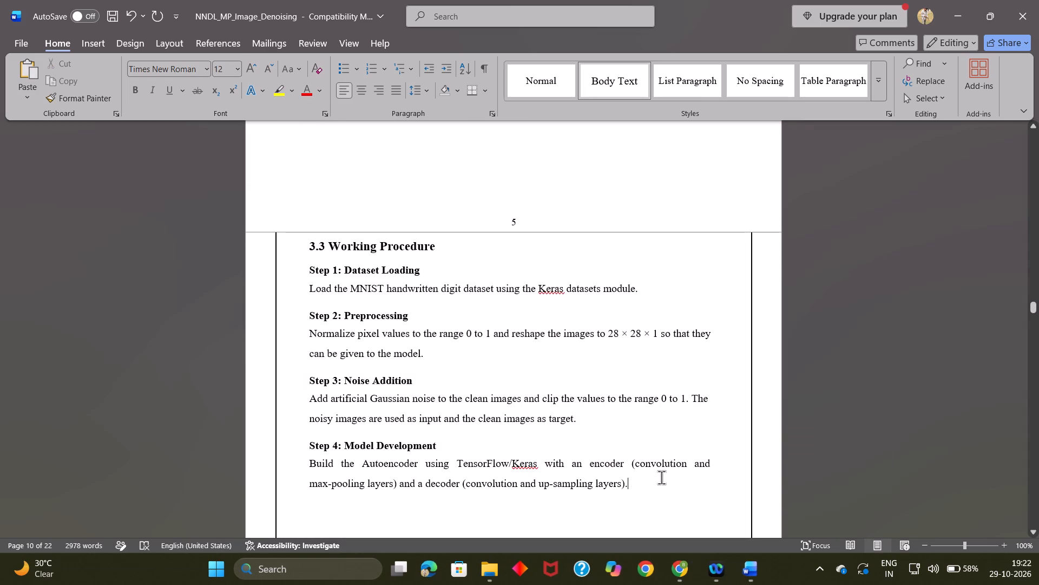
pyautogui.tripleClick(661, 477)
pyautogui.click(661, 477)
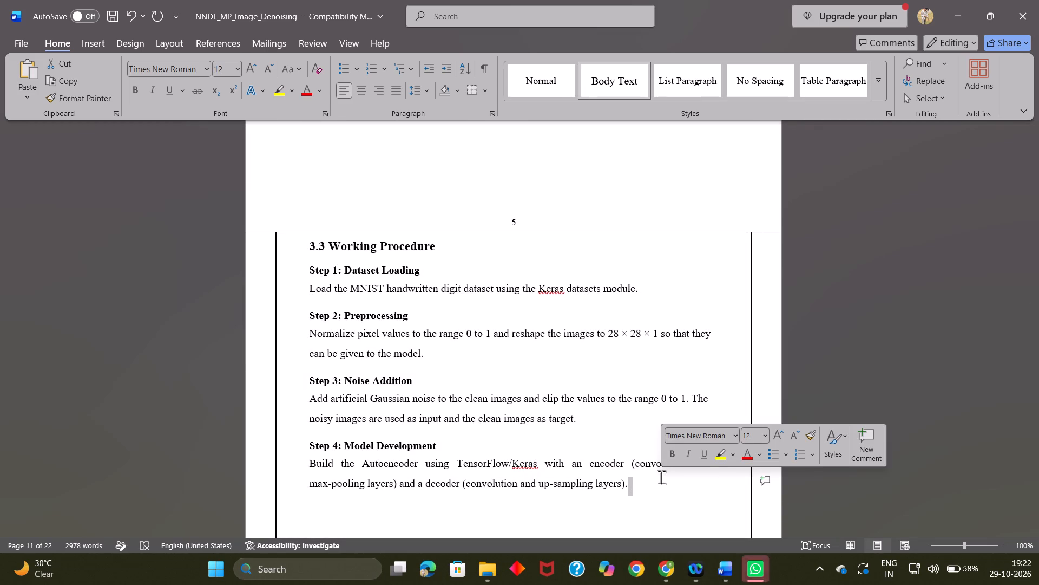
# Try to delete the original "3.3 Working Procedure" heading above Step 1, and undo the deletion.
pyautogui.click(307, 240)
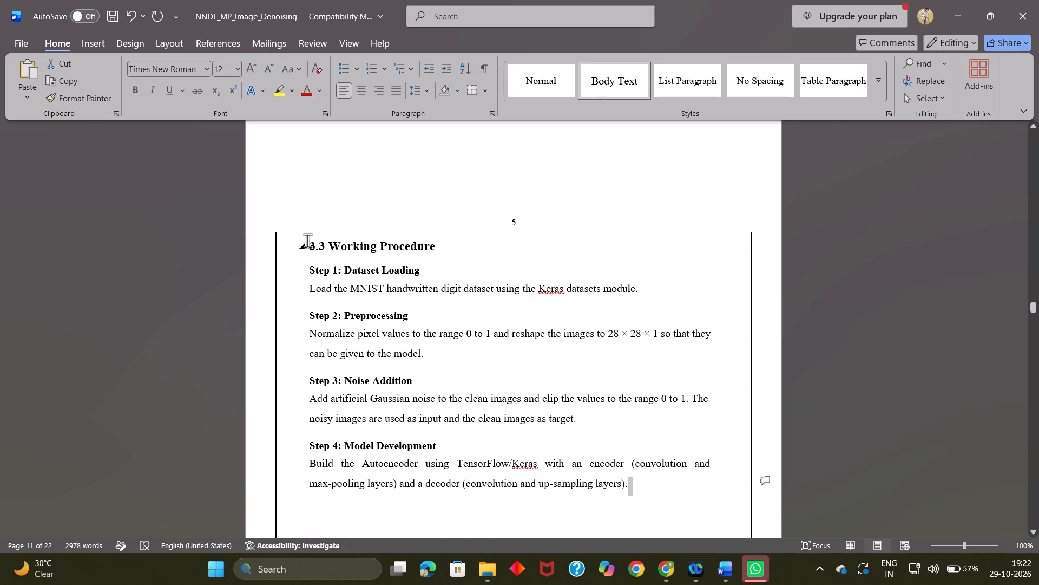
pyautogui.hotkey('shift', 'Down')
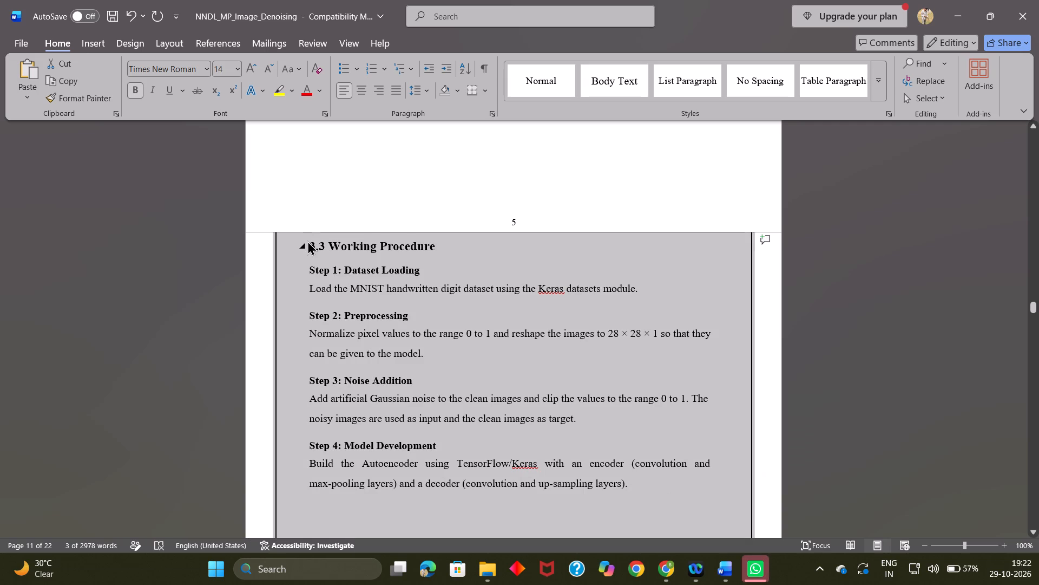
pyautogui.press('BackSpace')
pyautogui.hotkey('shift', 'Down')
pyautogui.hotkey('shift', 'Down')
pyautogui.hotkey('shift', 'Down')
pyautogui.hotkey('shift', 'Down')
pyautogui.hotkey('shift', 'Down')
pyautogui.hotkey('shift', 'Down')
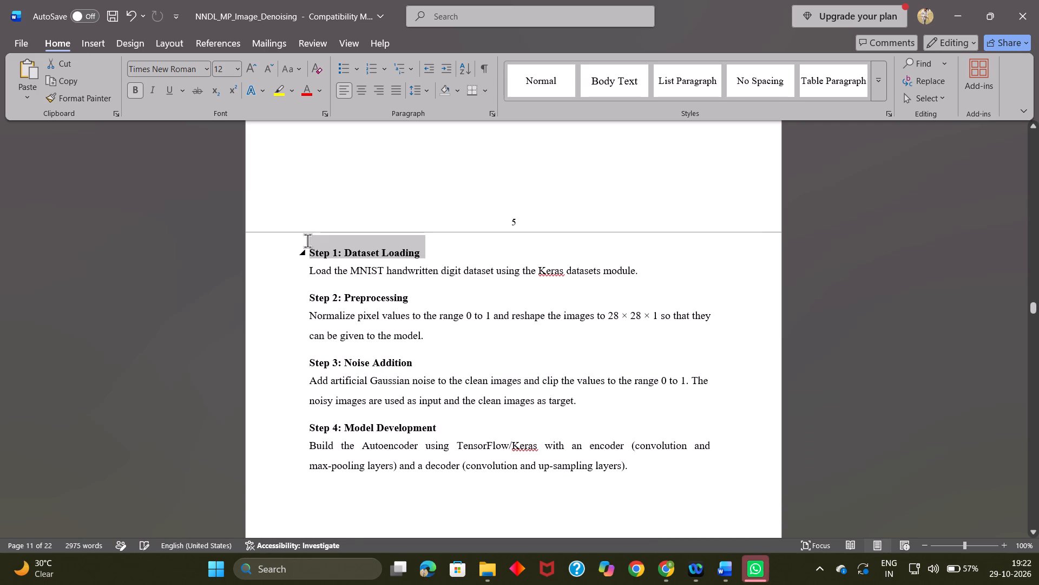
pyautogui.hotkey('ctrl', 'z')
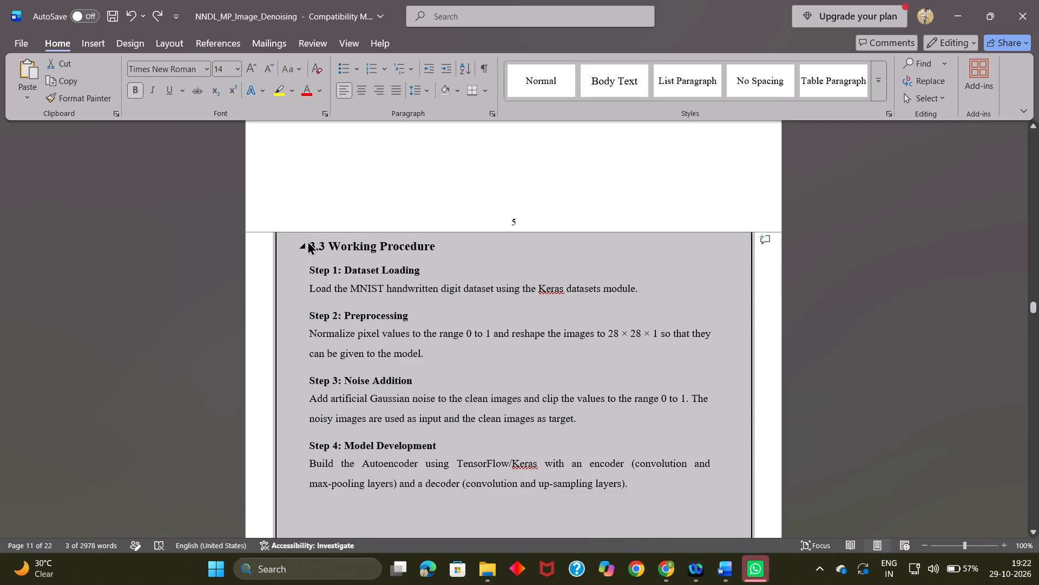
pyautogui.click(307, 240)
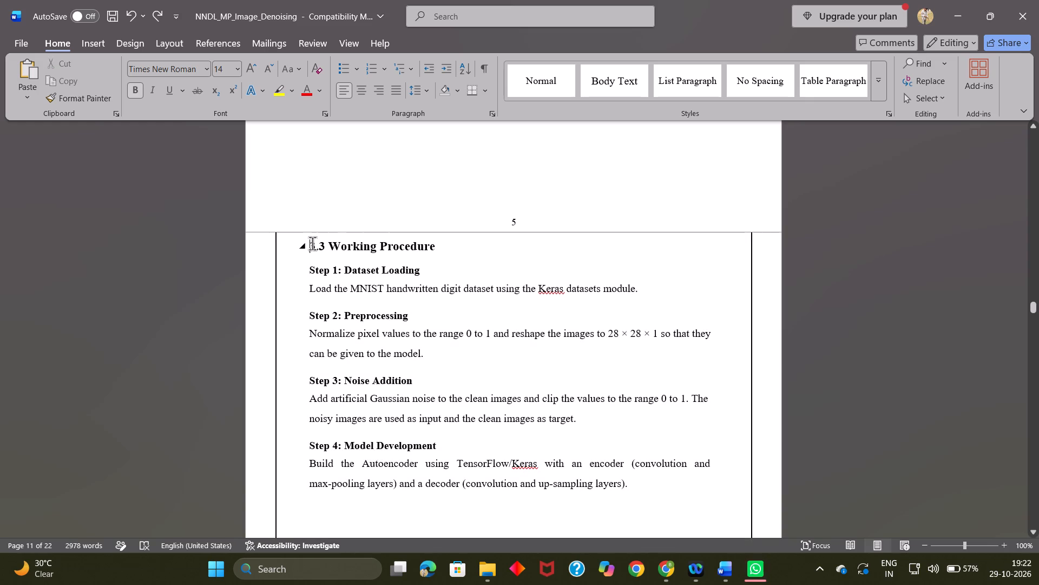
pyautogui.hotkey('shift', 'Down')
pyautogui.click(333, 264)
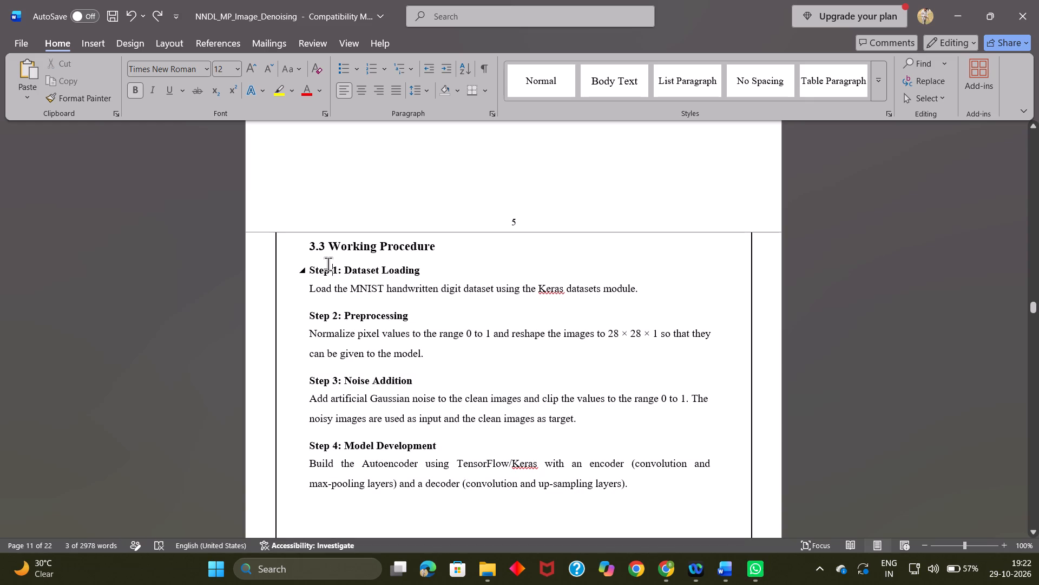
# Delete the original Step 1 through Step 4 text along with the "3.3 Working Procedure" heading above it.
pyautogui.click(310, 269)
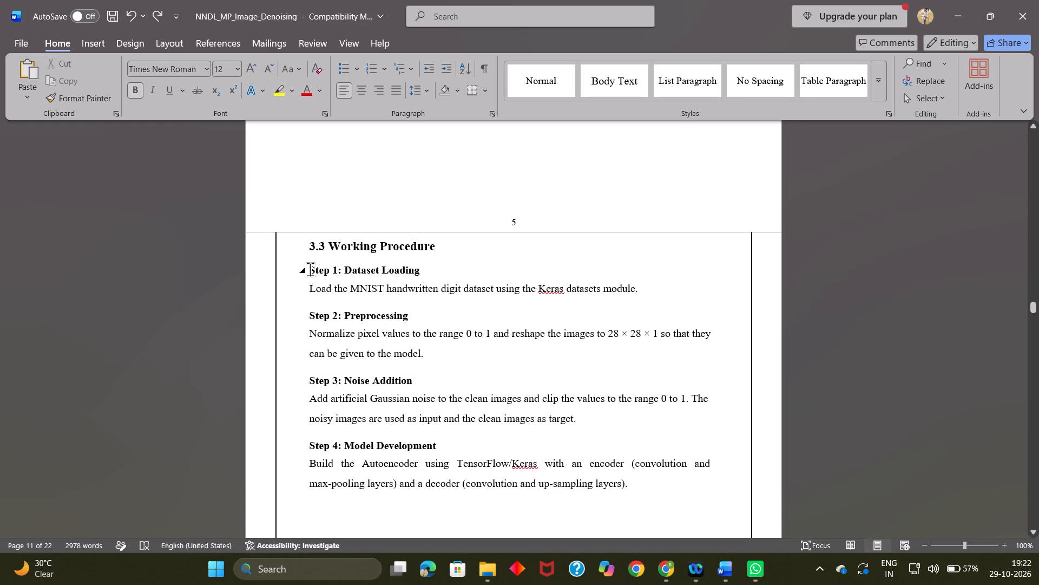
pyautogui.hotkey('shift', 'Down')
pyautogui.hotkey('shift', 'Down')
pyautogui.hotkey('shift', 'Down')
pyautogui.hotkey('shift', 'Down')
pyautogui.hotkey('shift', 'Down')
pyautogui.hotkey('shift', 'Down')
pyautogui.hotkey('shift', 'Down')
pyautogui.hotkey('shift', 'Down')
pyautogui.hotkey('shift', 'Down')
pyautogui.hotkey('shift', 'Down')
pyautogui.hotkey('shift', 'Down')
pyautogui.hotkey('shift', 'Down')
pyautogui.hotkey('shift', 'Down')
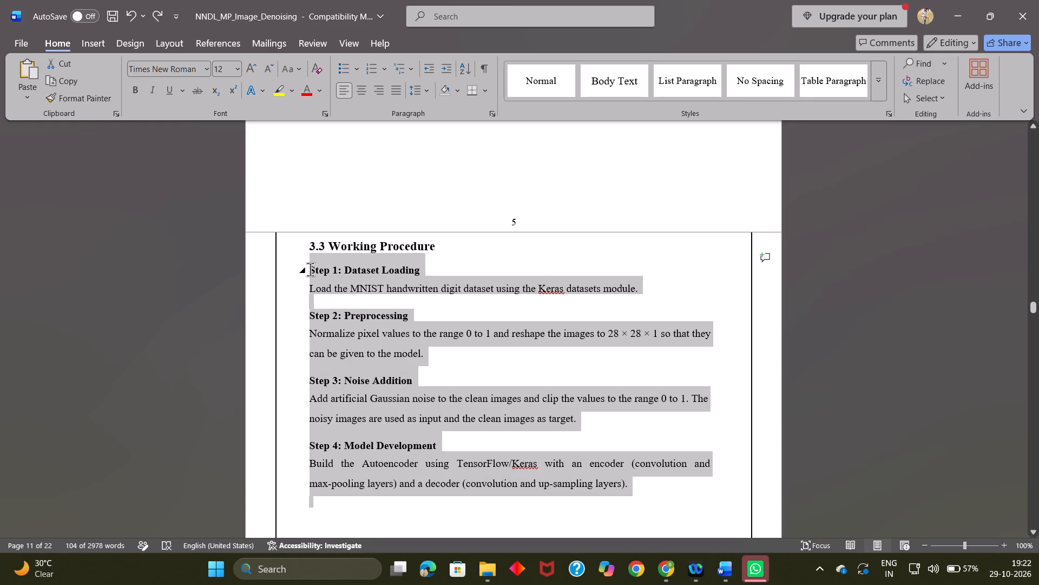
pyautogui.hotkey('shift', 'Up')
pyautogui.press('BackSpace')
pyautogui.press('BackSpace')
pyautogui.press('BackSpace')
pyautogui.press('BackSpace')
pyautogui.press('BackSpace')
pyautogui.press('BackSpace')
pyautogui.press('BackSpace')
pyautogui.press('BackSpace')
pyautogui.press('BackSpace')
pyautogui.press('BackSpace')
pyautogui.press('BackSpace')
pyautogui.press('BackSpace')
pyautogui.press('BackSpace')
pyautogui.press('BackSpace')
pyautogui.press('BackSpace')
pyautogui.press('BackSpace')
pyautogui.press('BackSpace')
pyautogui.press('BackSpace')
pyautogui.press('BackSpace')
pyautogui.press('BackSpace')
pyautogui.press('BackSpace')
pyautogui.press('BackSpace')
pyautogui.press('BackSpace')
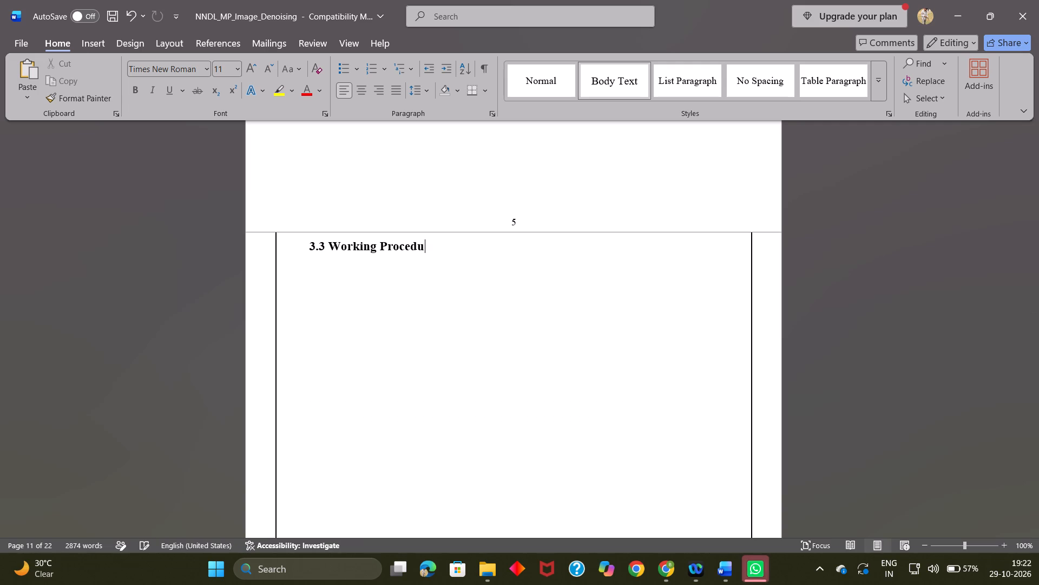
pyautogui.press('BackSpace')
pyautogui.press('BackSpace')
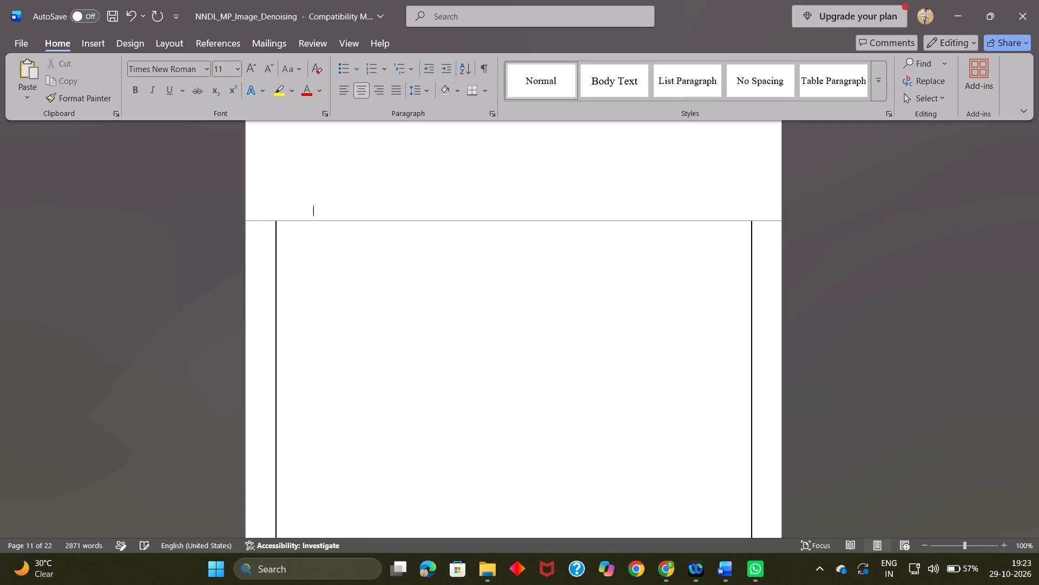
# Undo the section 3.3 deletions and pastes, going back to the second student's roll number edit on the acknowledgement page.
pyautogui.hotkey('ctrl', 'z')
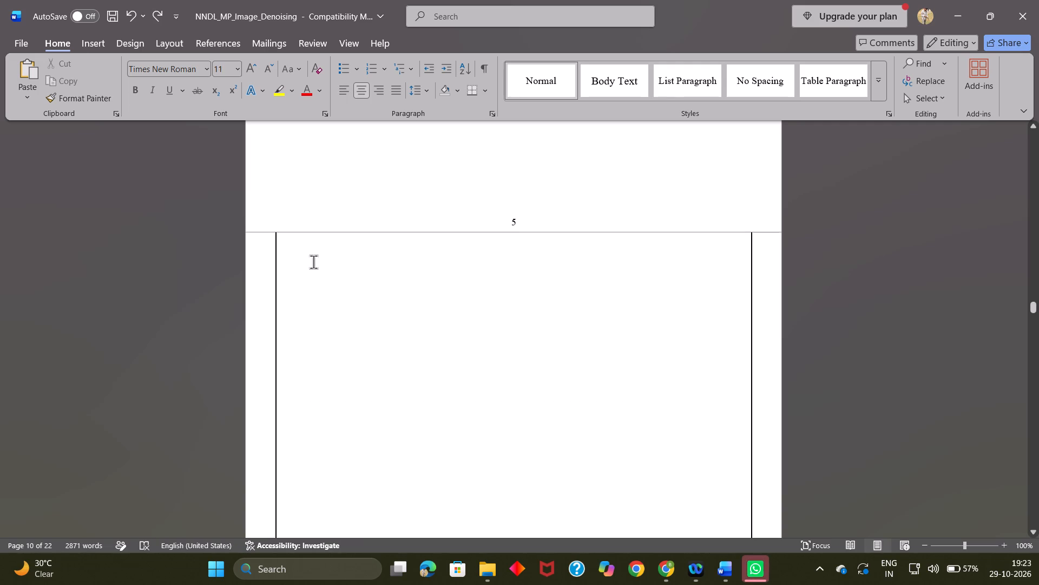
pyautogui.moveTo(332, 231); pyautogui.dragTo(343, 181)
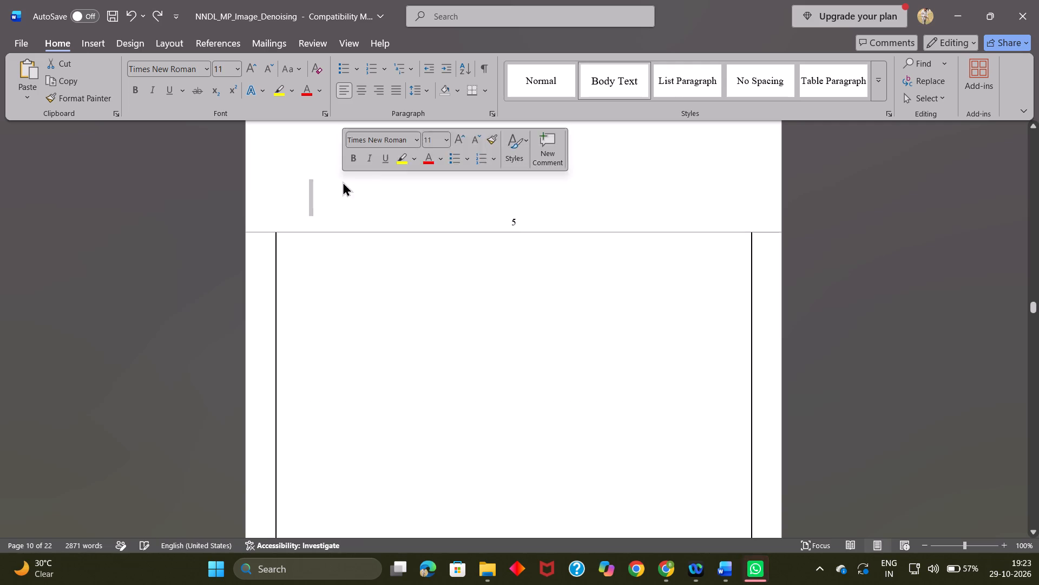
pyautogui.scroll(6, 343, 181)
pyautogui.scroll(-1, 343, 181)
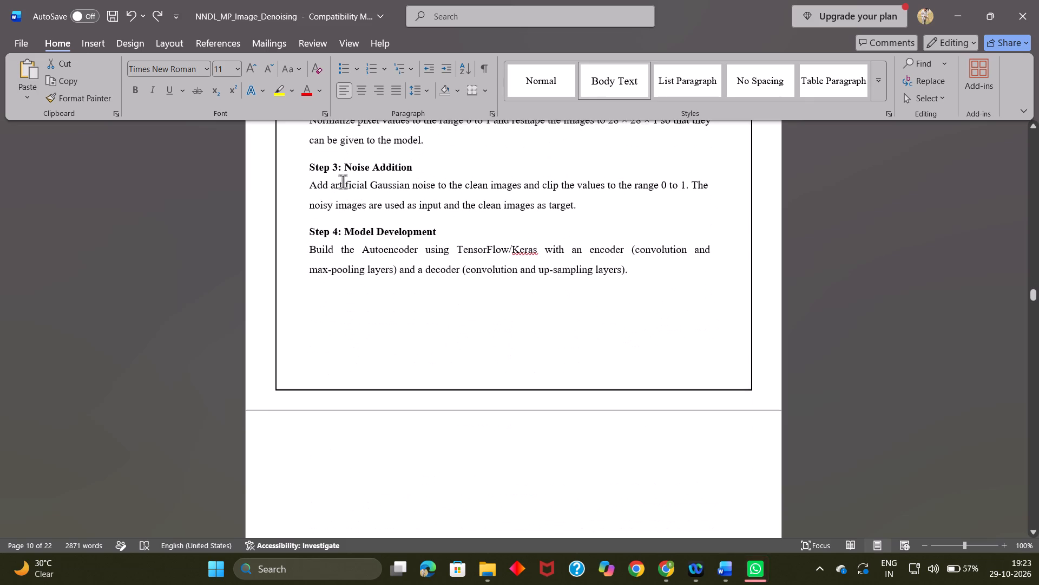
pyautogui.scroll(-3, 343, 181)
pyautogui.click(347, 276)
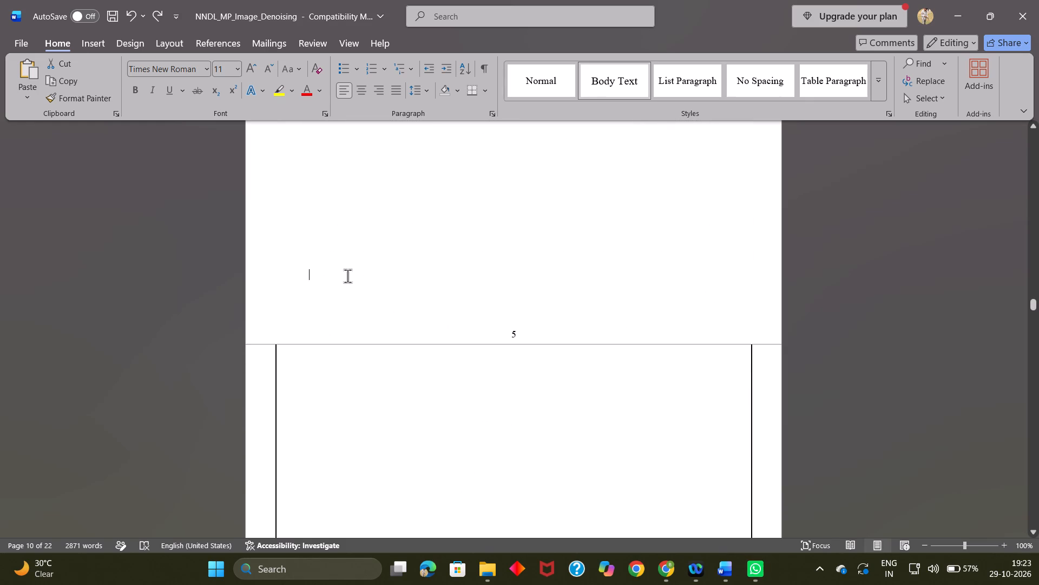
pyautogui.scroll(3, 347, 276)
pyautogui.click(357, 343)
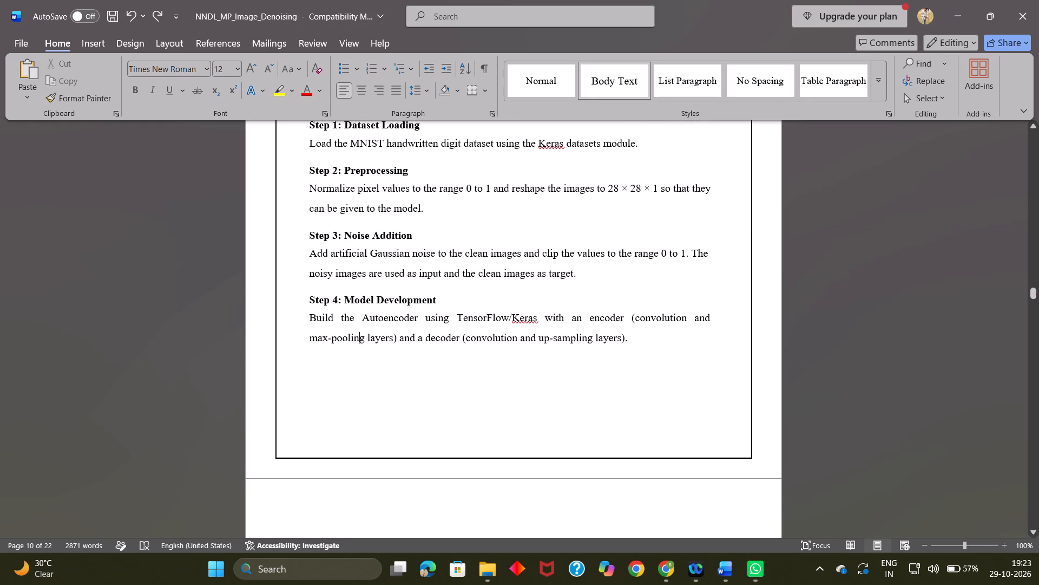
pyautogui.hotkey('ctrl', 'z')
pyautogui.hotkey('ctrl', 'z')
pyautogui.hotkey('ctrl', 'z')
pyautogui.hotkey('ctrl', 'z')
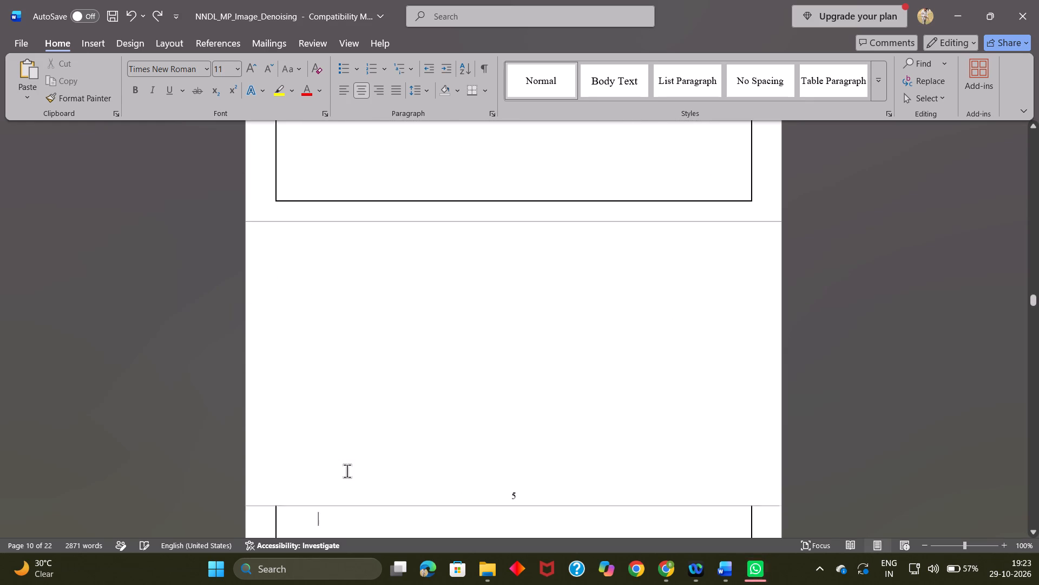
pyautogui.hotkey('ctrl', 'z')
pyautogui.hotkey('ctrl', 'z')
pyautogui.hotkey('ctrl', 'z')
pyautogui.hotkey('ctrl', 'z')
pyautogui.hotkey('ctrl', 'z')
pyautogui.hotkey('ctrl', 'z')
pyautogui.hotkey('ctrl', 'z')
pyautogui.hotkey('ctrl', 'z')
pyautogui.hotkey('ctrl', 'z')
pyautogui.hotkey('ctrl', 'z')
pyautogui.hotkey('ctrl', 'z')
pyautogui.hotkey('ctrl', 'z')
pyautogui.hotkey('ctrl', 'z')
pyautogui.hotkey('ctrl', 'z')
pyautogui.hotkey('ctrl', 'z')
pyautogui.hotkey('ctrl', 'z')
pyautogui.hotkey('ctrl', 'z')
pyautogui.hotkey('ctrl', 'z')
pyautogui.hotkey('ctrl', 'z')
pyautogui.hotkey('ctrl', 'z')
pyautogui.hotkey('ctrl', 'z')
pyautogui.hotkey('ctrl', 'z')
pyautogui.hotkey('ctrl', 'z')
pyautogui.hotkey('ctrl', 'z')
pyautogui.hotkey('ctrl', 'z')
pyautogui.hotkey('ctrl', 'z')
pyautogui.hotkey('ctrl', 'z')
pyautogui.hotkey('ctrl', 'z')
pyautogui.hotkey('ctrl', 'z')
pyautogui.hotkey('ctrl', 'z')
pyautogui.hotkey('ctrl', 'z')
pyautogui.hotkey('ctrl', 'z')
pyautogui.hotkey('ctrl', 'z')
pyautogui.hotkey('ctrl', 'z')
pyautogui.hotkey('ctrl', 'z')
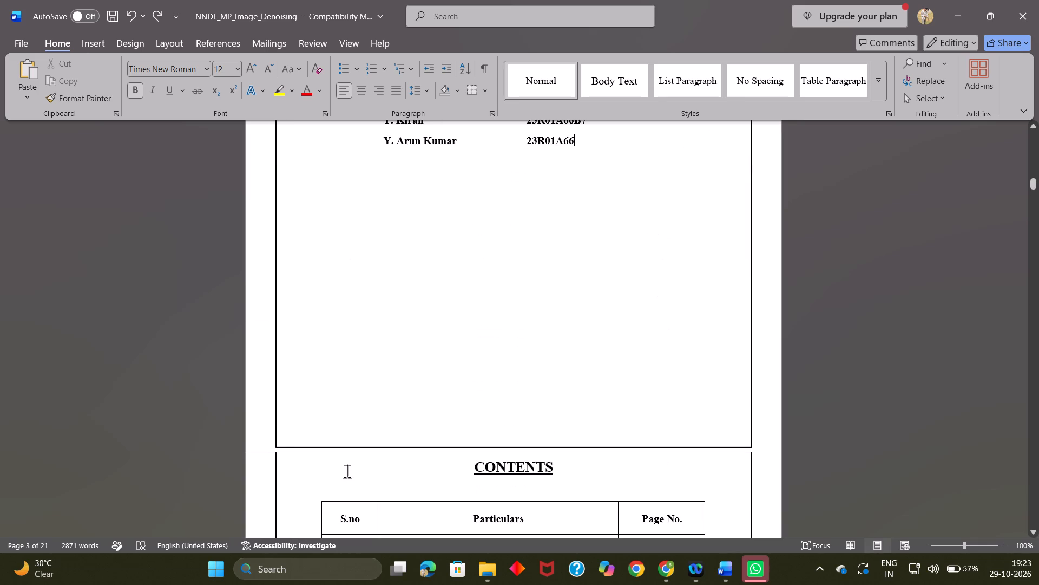
# Re-enter the ending of the second student's roll number on the acknowledgement page.
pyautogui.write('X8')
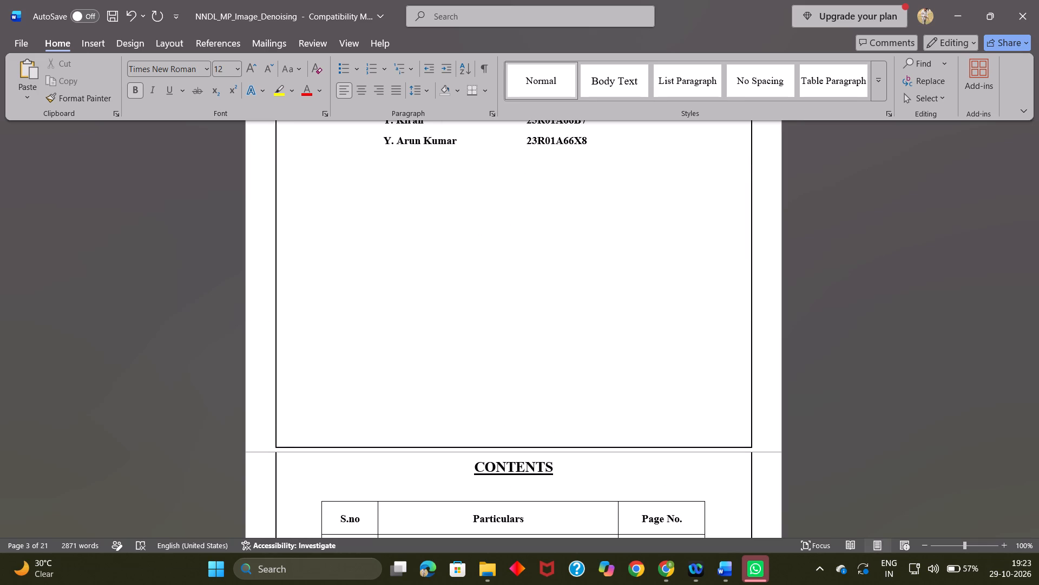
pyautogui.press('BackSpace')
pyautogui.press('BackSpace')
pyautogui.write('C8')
# Copy the "3.3 Working Procedure" heading and paste it on a new line below the section 3.2 paragraph on the preceding page.
pyautogui.scroll(-11, 347, 471)
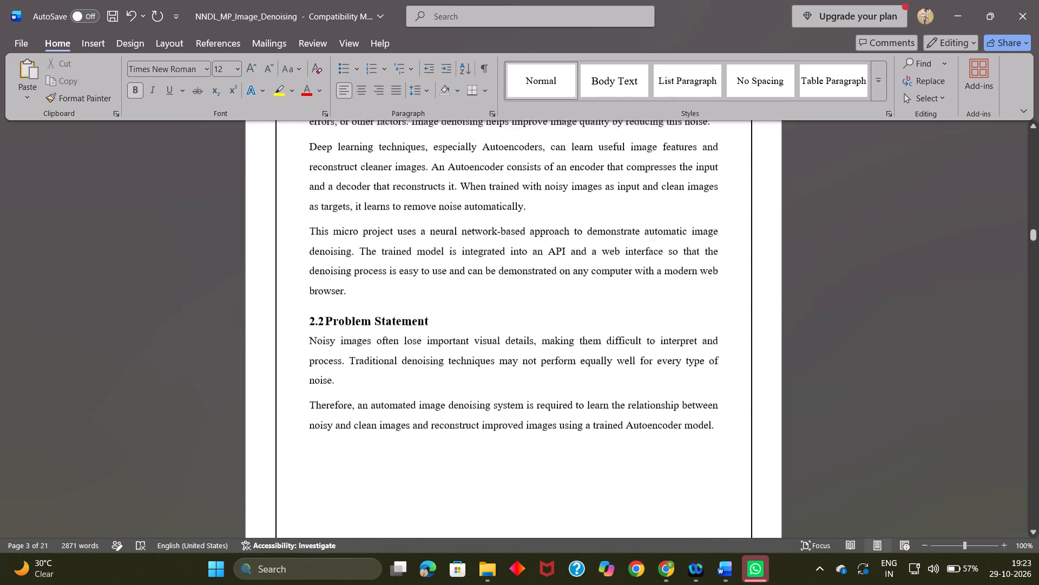
pyautogui.scroll(-5, 347, 471)
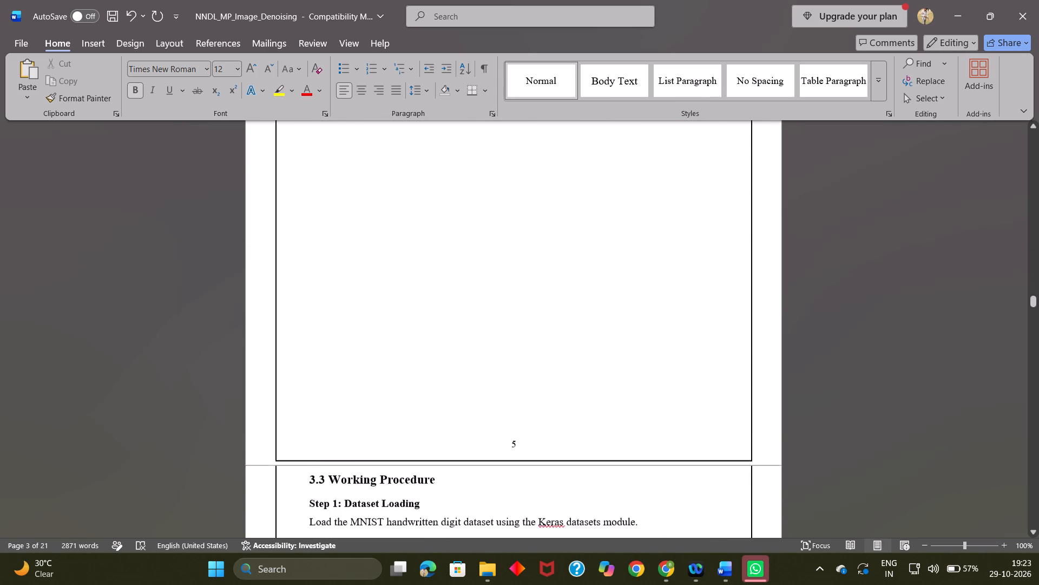
pyautogui.scroll(-2, 347, 471)
pyautogui.scroll(6, 347, 471)
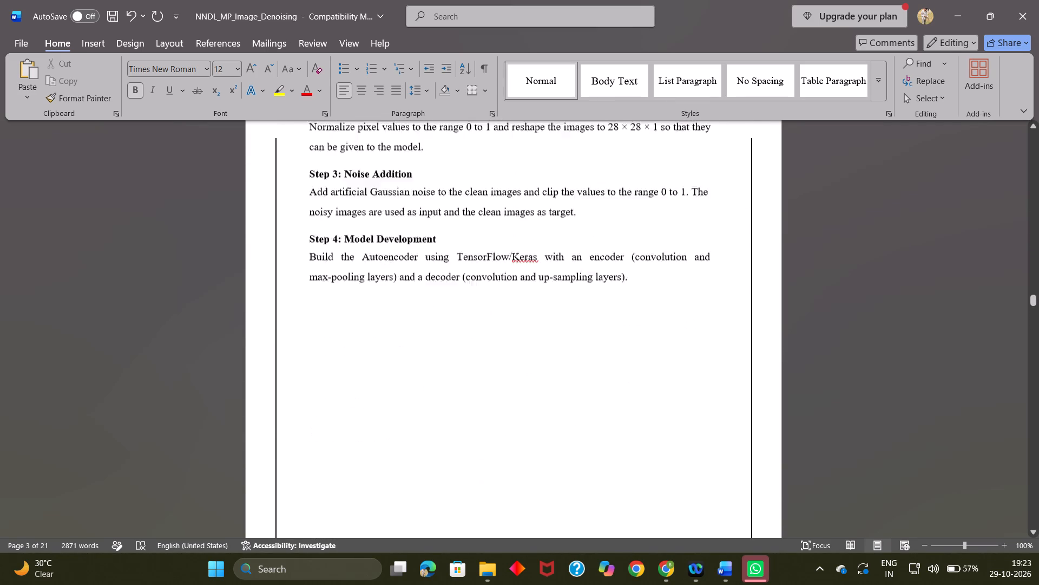
pyautogui.scroll(2, 347, 471)
pyautogui.scroll(-2, 347, 471)
pyautogui.scroll(1, 213, 282)
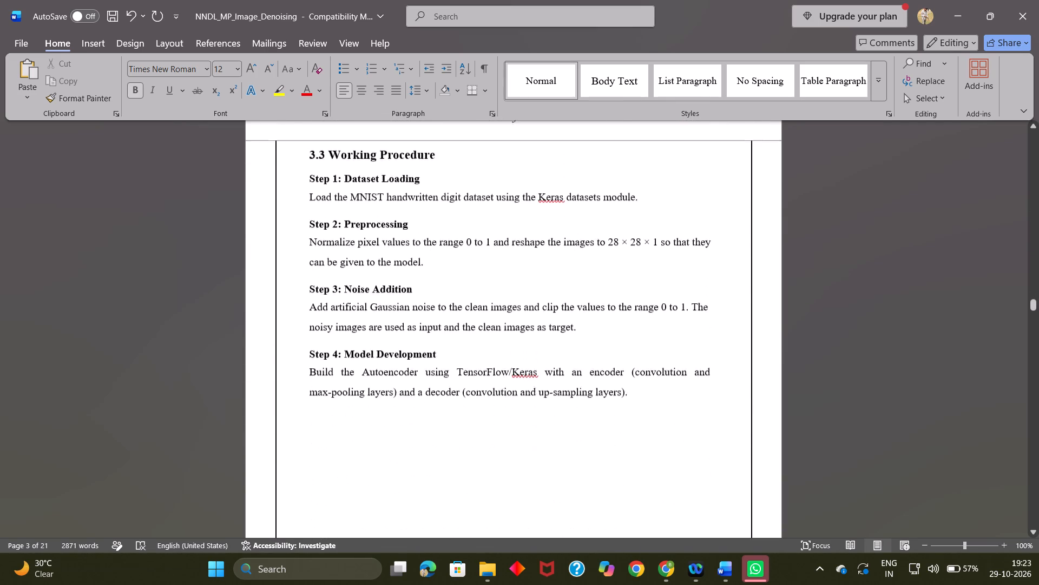
pyautogui.scroll(1, 213, 282)
pyautogui.click(440, 190)
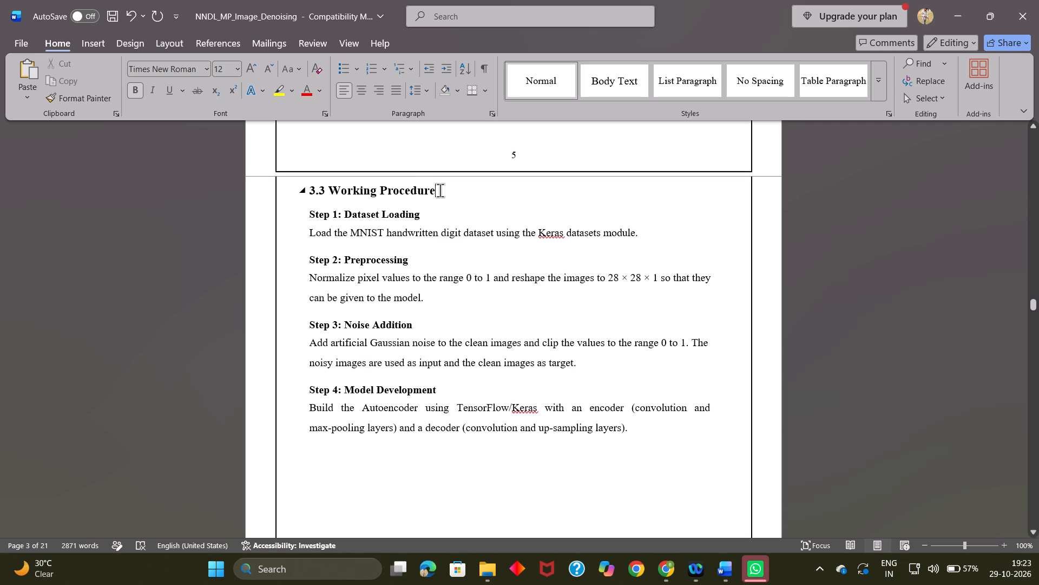
pyautogui.hotkey('shift', 'Left')
pyautogui.hotkey('shift', 'Left')
pyautogui.hotkey('shift', 'Left')
pyautogui.hotkey('shift', 'Left')
pyautogui.hotkey('shift', 'Left')
pyautogui.hotkey('shift', 'Left')
pyautogui.hotkey('shift', 'Left')
pyautogui.hotkey('shift', 'Left')
pyautogui.hotkey('shift', 'Left')
pyautogui.hotkey('shift', 'Left')
pyautogui.hotkey('shift', 'Left')
pyautogui.hotkey('shift', 'Left')
pyautogui.hotkey('shift', 'Left')
pyautogui.hotkey('shift', 'Left')
pyautogui.hotkey('shift', 'Left')
pyautogui.hotkey('shift', 'Left')
pyautogui.hotkey('shift', 'Left')
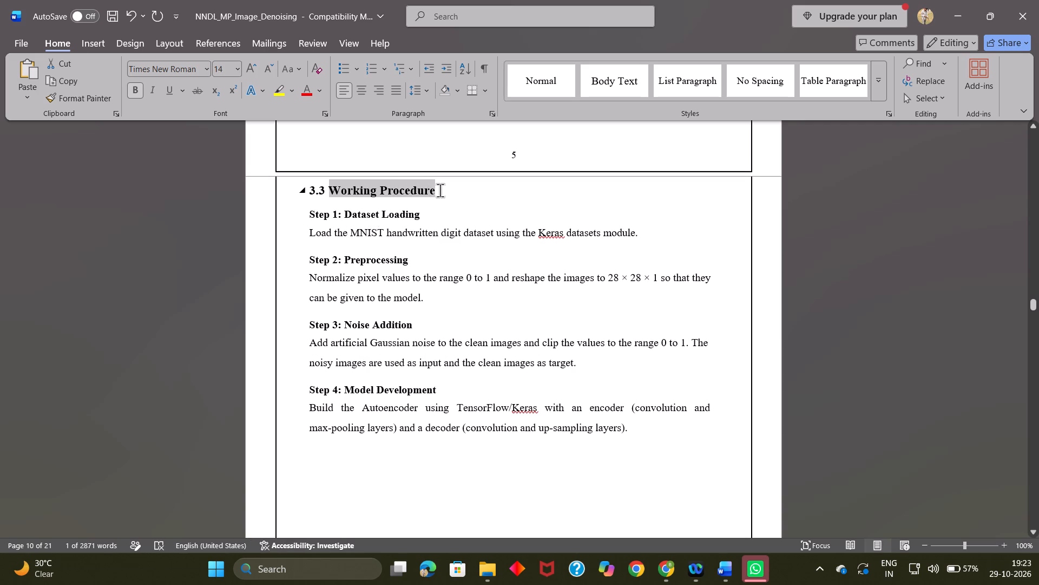
pyautogui.hotkey('shift', 'Left')
pyautogui.hotkey('shift', 'Left')
pyautogui.hotkey('shift', 'Left')
pyautogui.hotkey('shift', 'Left')
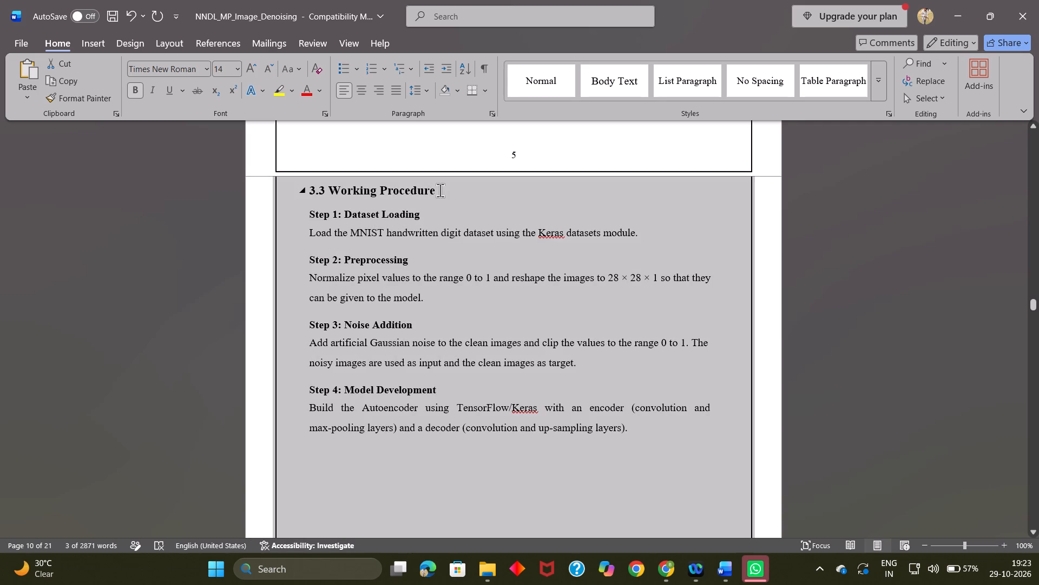
pyautogui.hotkey('shift', 'Right')
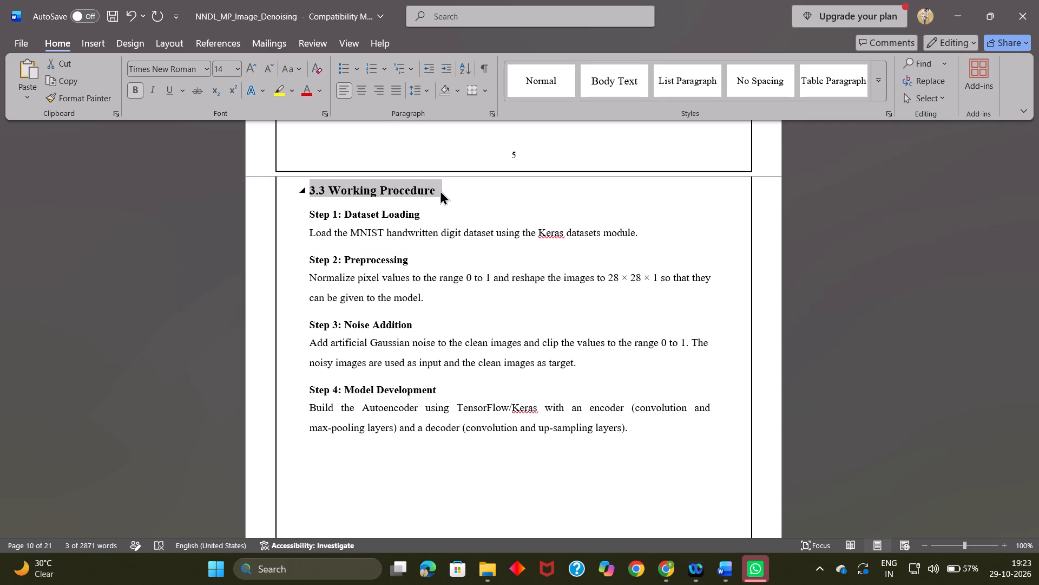
pyautogui.hotkey('ctrl', 'c')
pyautogui.scroll(4, 440, 190)
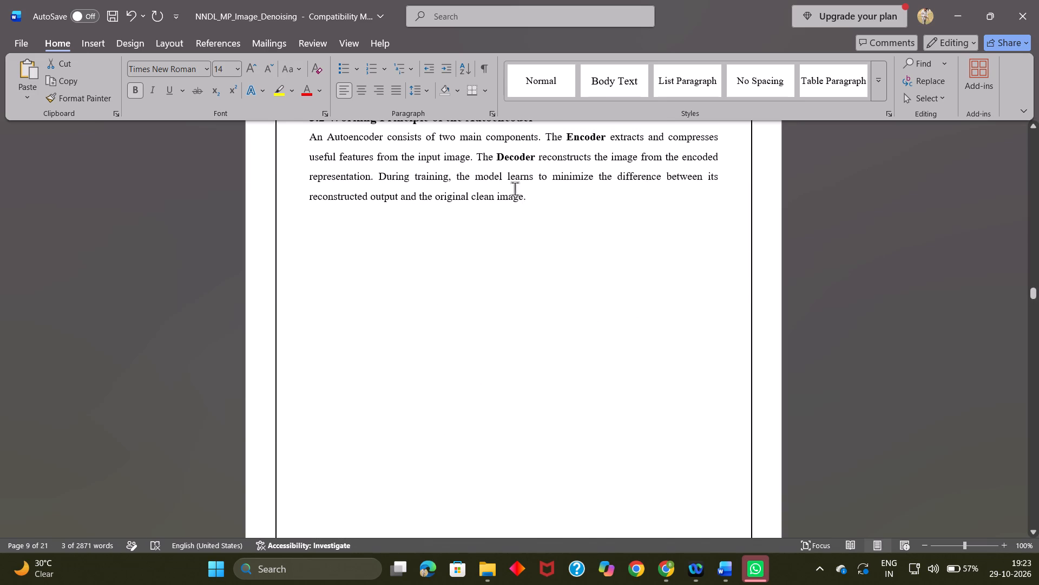
pyautogui.click(531, 199)
pyautogui.press('Return')
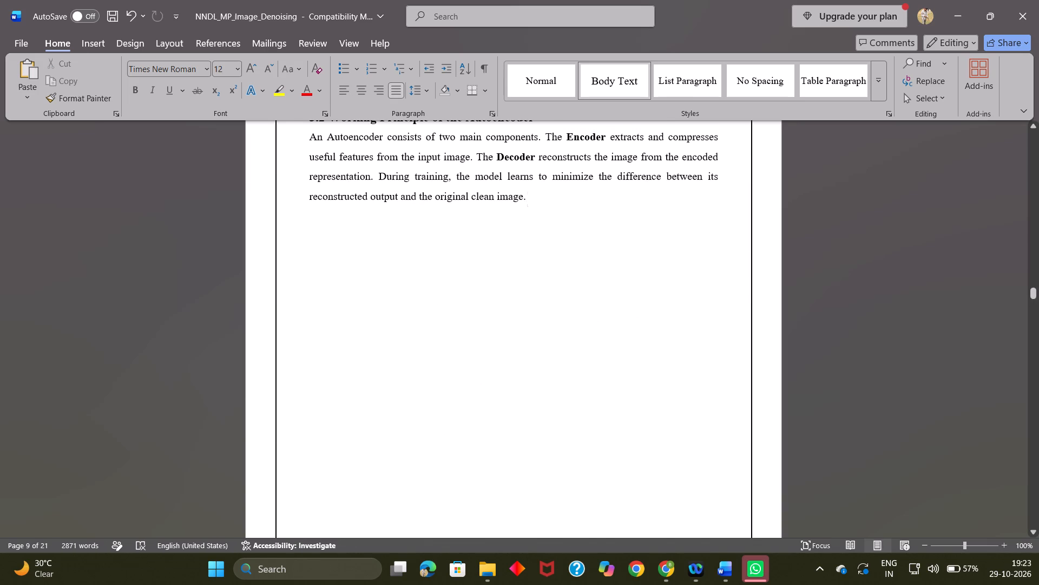
pyautogui.hotkey('ctrl', 'v')
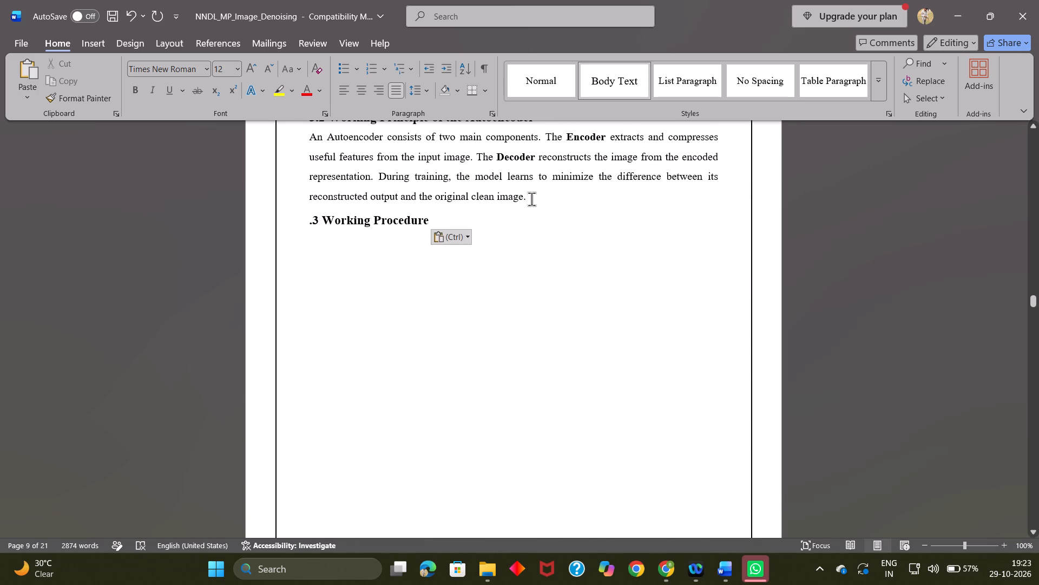
# Add the missing "3" at the start of the pasted heading so it reads "3.3 Working Procedure".
pyautogui.press('Up')
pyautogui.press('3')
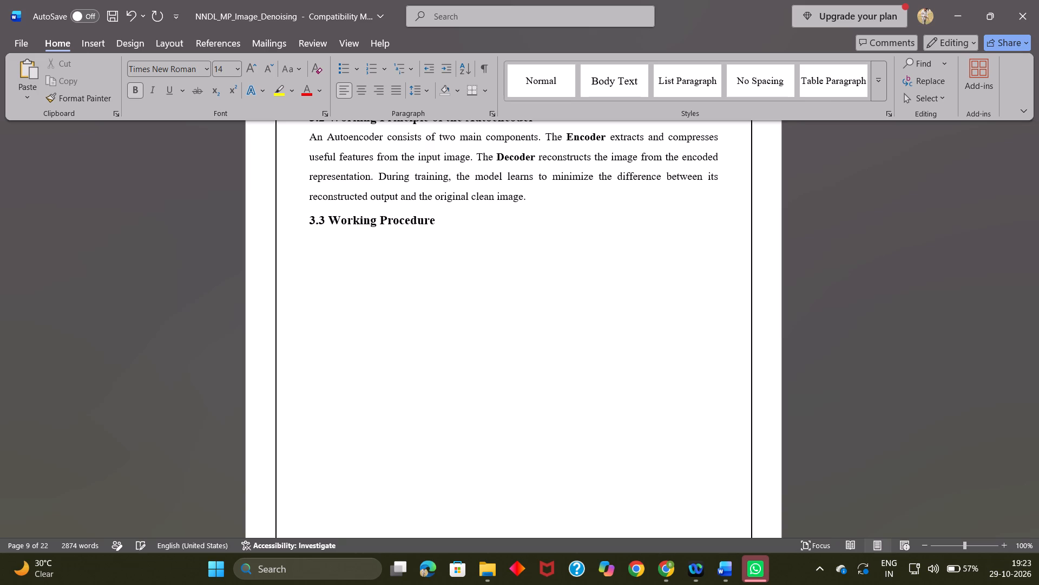
pyautogui.press('Down')
# Copy Steps 1 to 4 of section 3.3 and paste them below the "3.3 Working Procedure" heading on the preceding page.
pyautogui.scroll(-3, 471, 183)
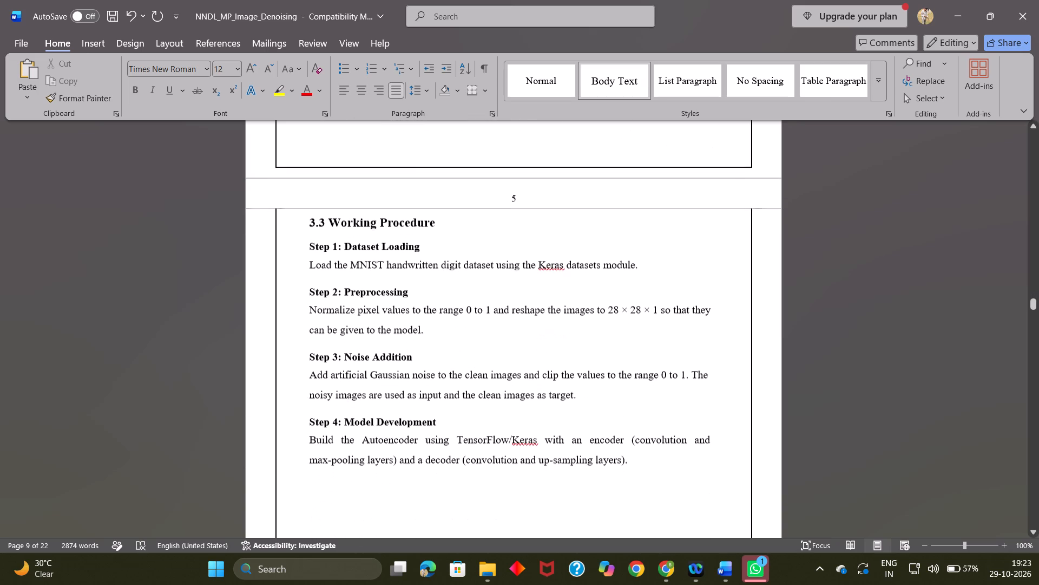
pyautogui.click(312, 240)
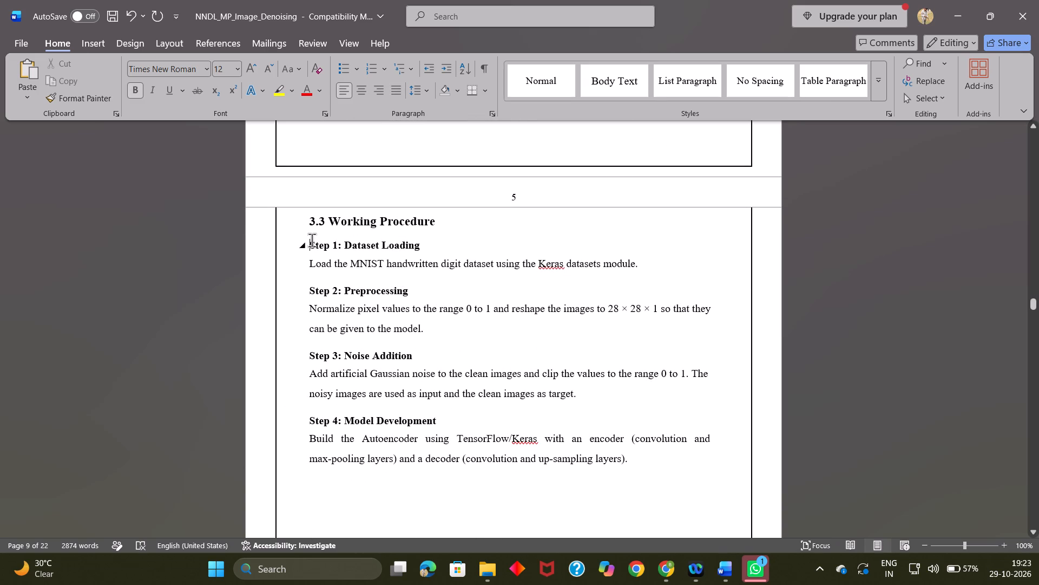
pyautogui.hotkey('shift', 'Down')
pyautogui.hotkey('shift', 'Down')
pyautogui.hotkey('shift', 'Down')
pyautogui.hotkey('shift', 'Down')
pyautogui.hotkey('shift', 'Down')
pyautogui.hotkey('shift', 'Down')
pyautogui.hotkey('shift', 'Down')
pyautogui.hotkey('shift', 'Down')
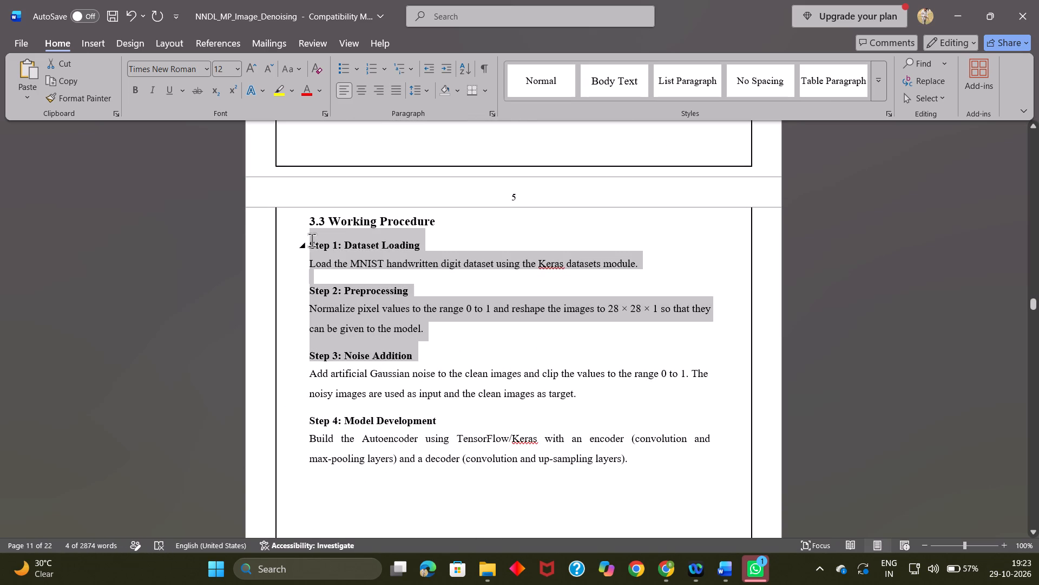
pyautogui.hotkey('shift', 'Down')
pyautogui.hotkey('shift', 'Down')
pyautogui.hotkey('shift', 'Down')
pyautogui.hotkey('shift', 'Down')
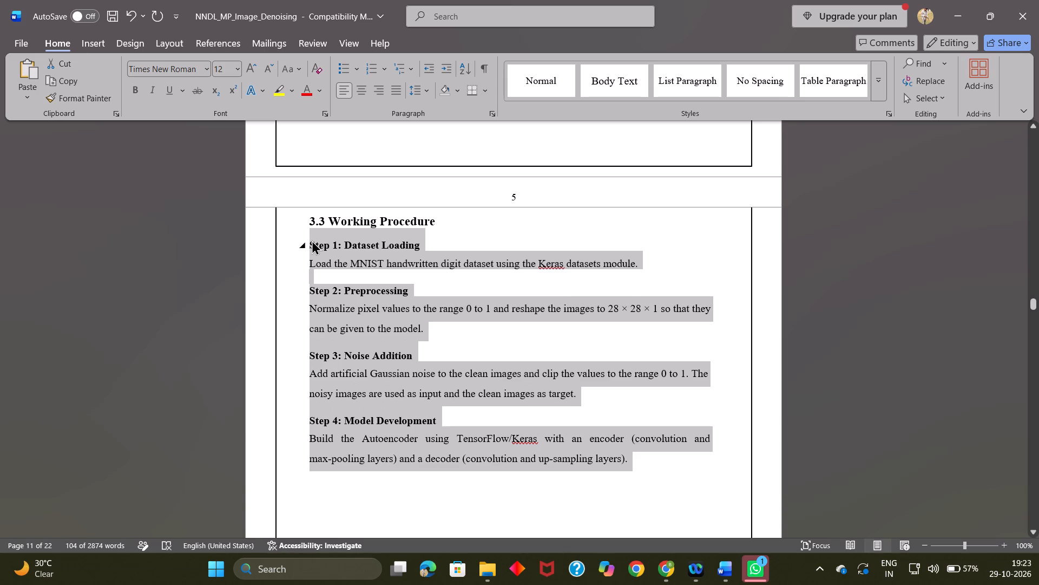
pyautogui.hotkey('ctrl', 'c')
pyautogui.scroll(3, 312, 240)
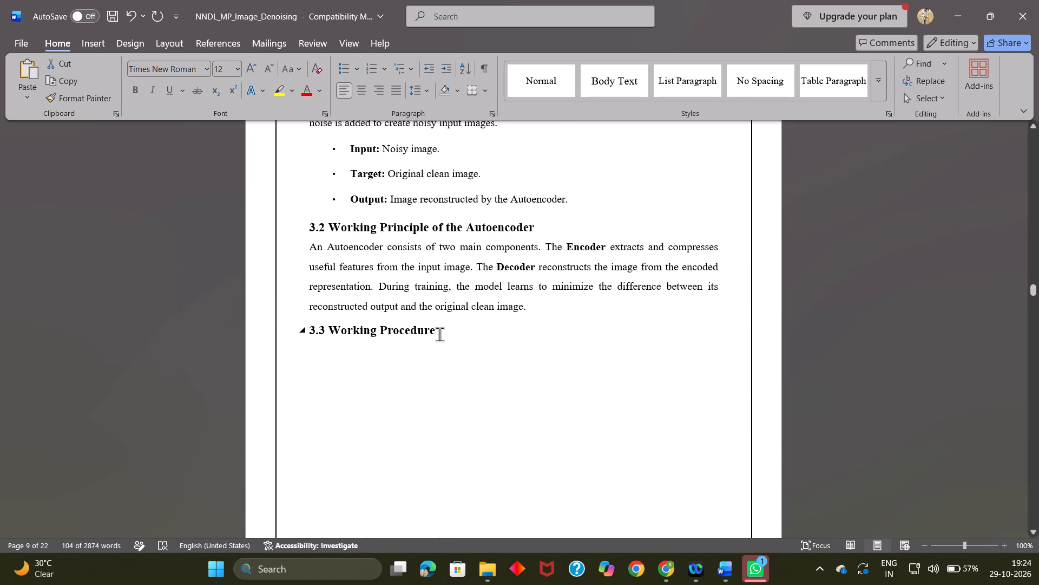
pyautogui.click(439, 334)
pyautogui.press('Down')
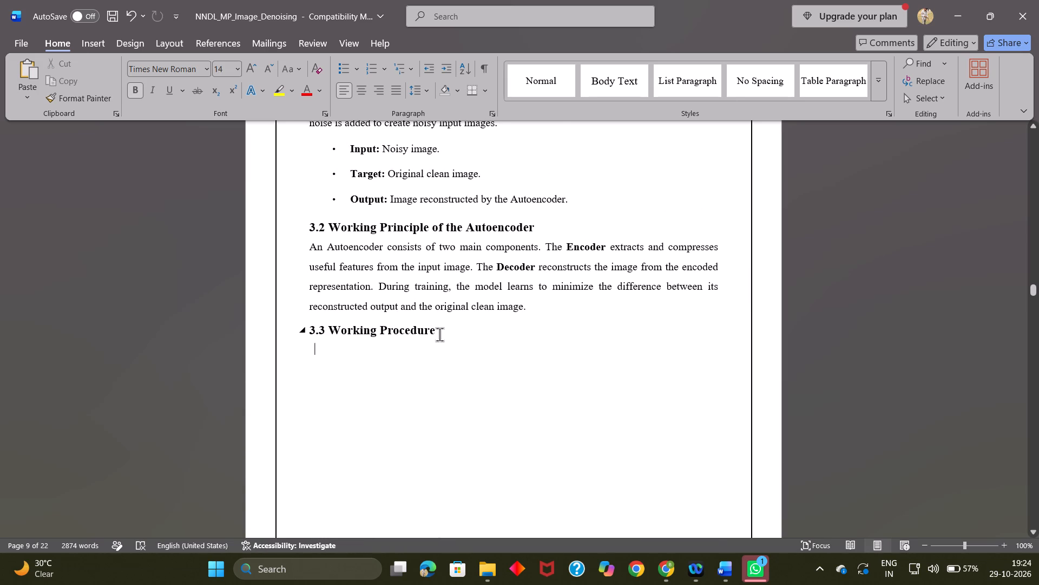
pyautogui.hotkey('ctrl', 'v')
# Delete the "Step 4: Model Development" heading and its paragraph from the pasted copy on the preceding page.
pyautogui.scroll(-3, 439, 334)
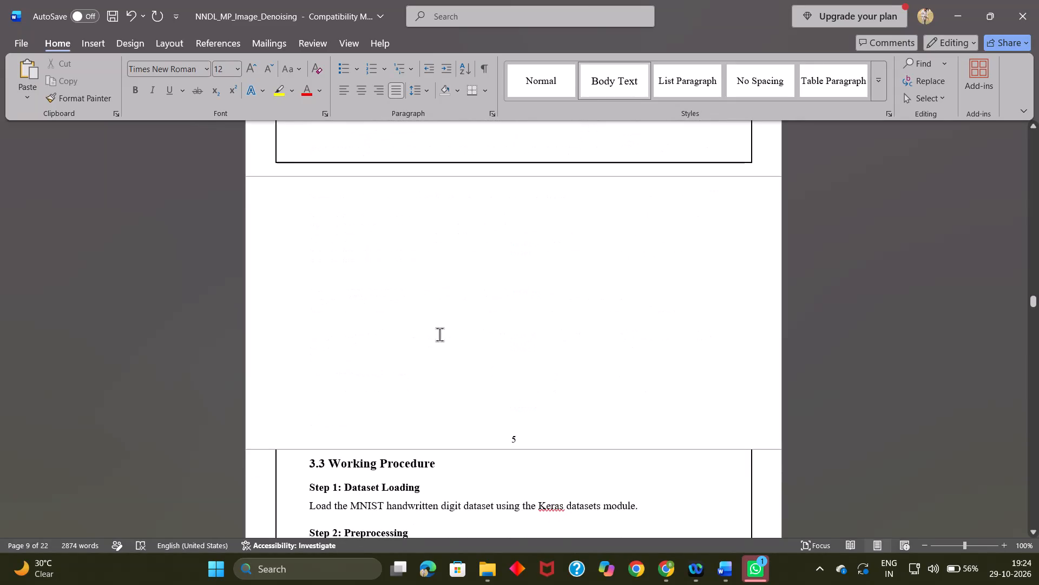
pyautogui.scroll(1, 439, 334)
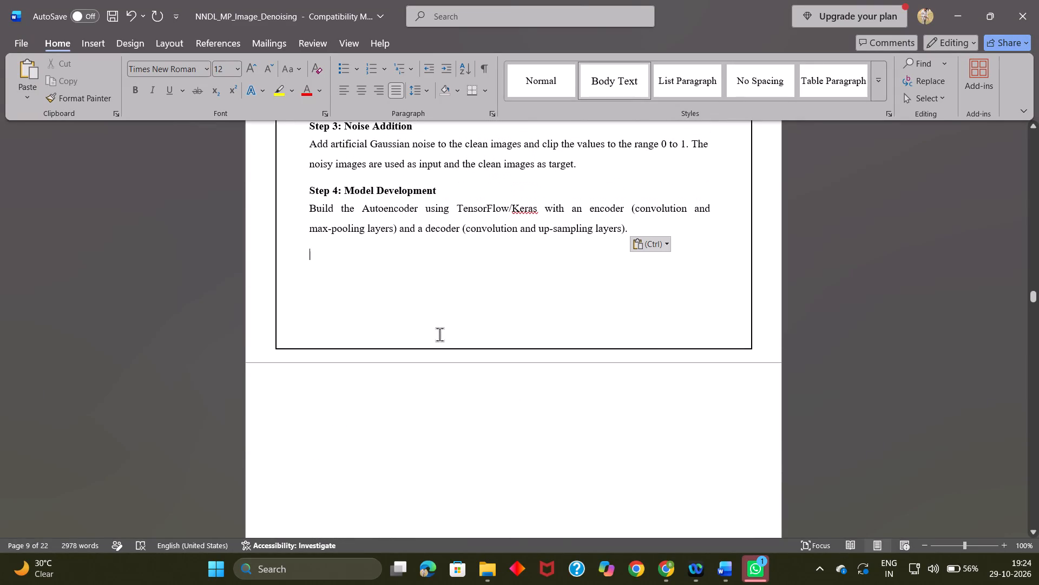
pyautogui.hotkey('shift', 'Up')
pyautogui.hotkey('shift', 'Up')
pyautogui.hotkey('shift', 'Up')
pyautogui.press('BackSpace')
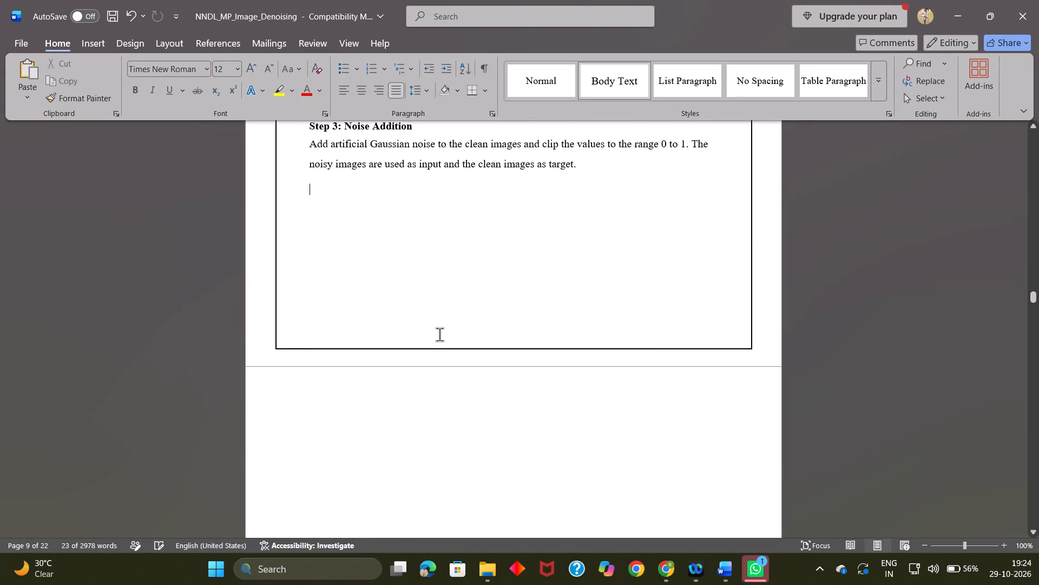
pyautogui.press('BackSpace')
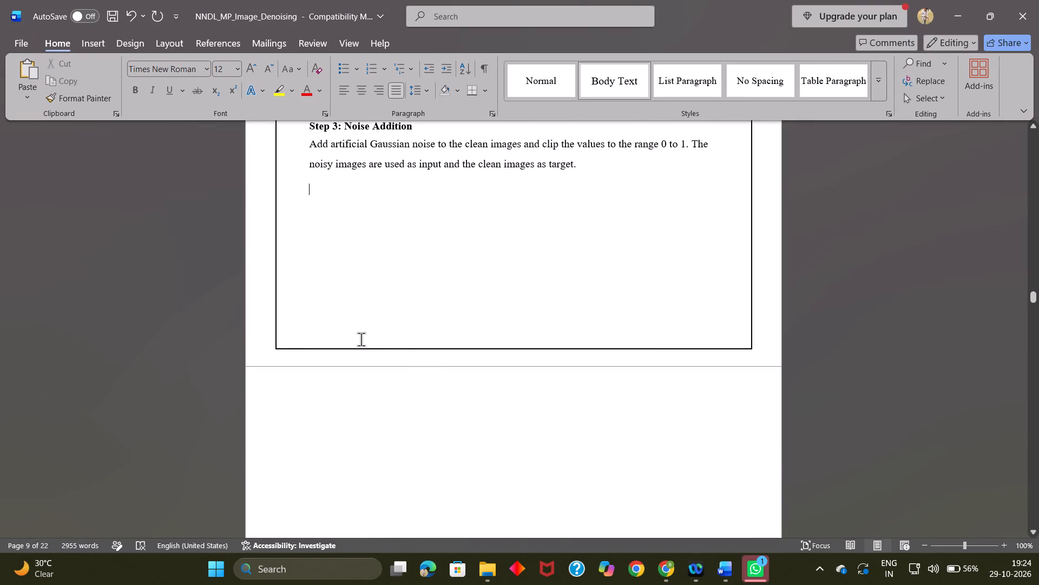
# Remove surplus blank lines below the pasted Step 3 so the page number 5 moves back up inside the page border.
pyautogui.click(361, 339)
pyautogui.press('BackSpace')
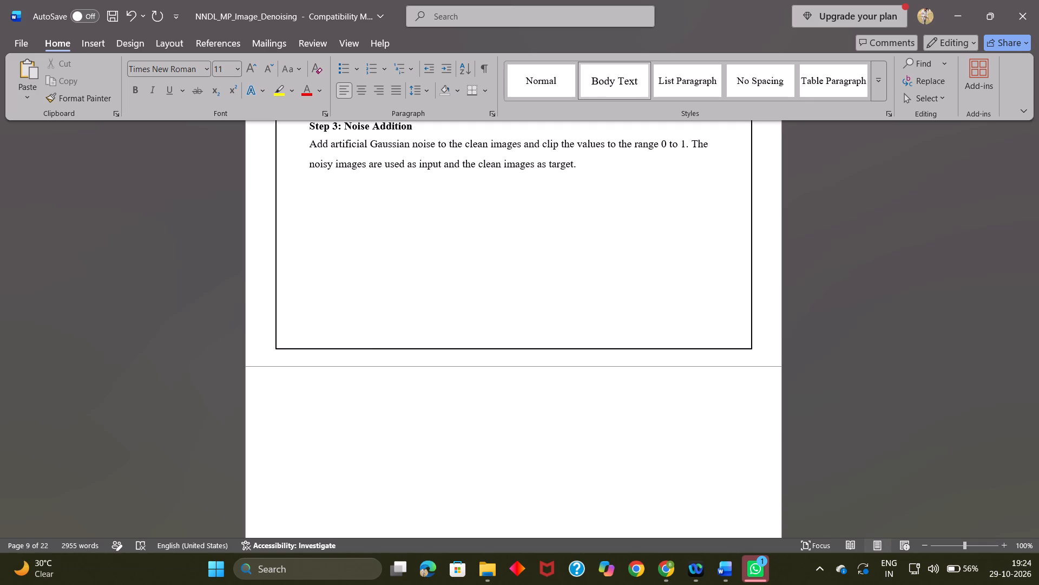
pyautogui.press('BackSpace')
pyautogui.press('BackSpace')
pyautogui.press('BackSpace')
pyautogui.press('BackSpace')
pyautogui.press('BackSpace')
pyautogui.press('BackSpace')
pyautogui.press('BackSpace')
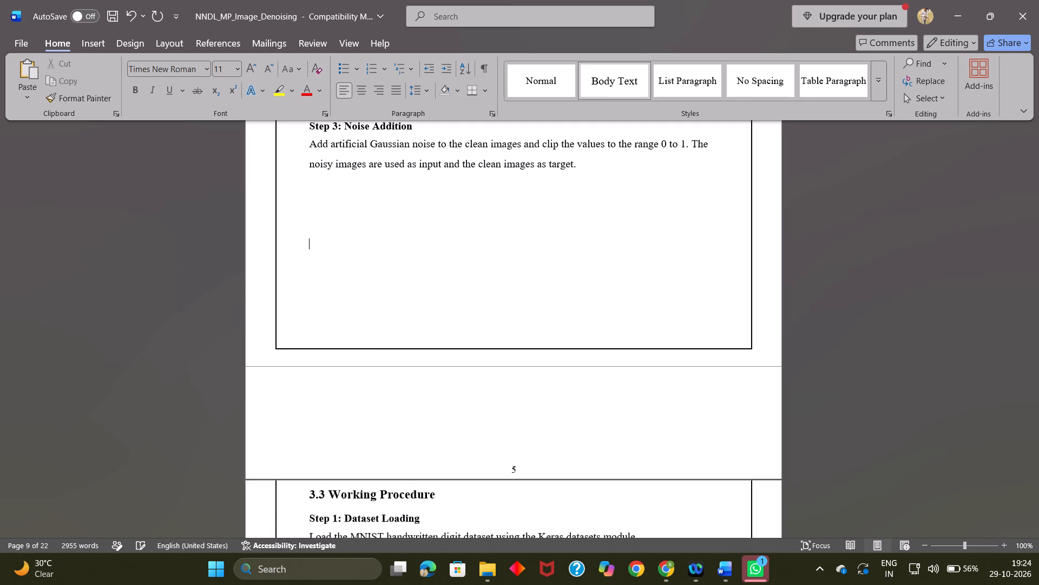
pyautogui.press('BackSpace')
pyautogui.press('BackSpace')
pyautogui.press('BackSpace')
pyautogui.press('BackSpace')
pyautogui.press('BackSpace')
pyautogui.press('BackSpace')
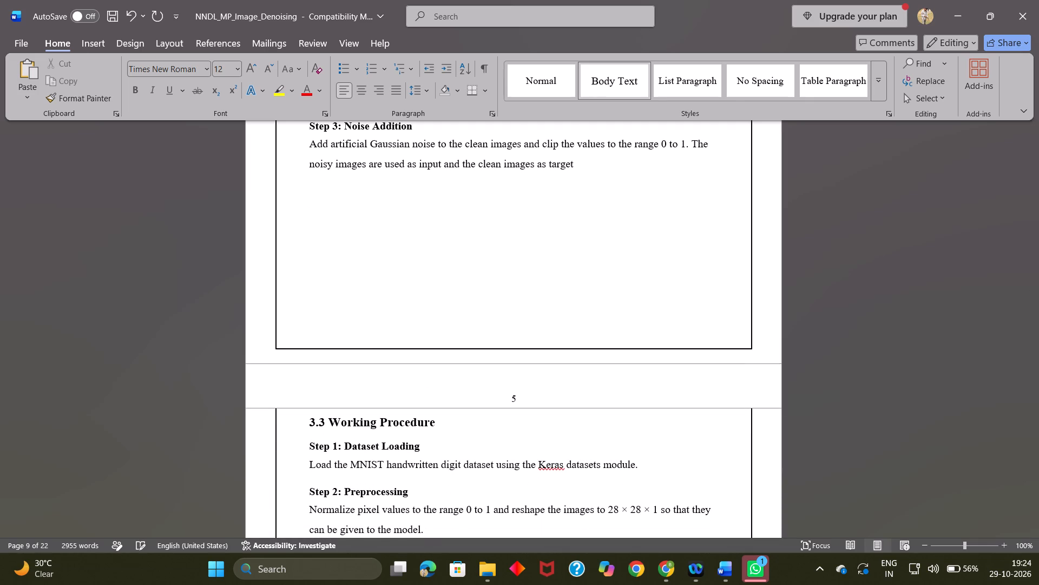
pyautogui.click(321, 309)
pyautogui.press('BackSpace')
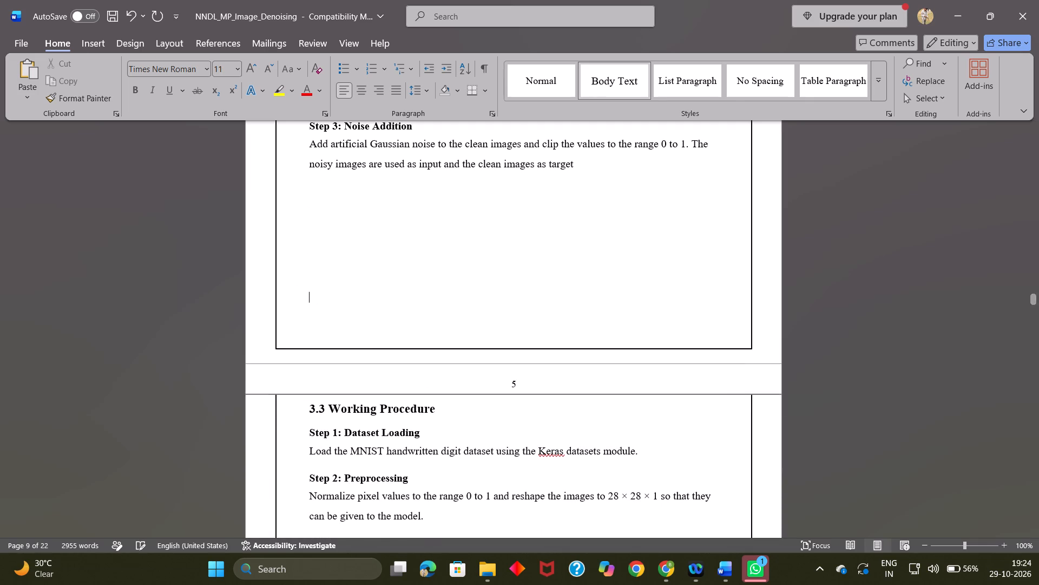
pyautogui.press('BackSpace')
pyautogui.scroll(2, 321, 309)
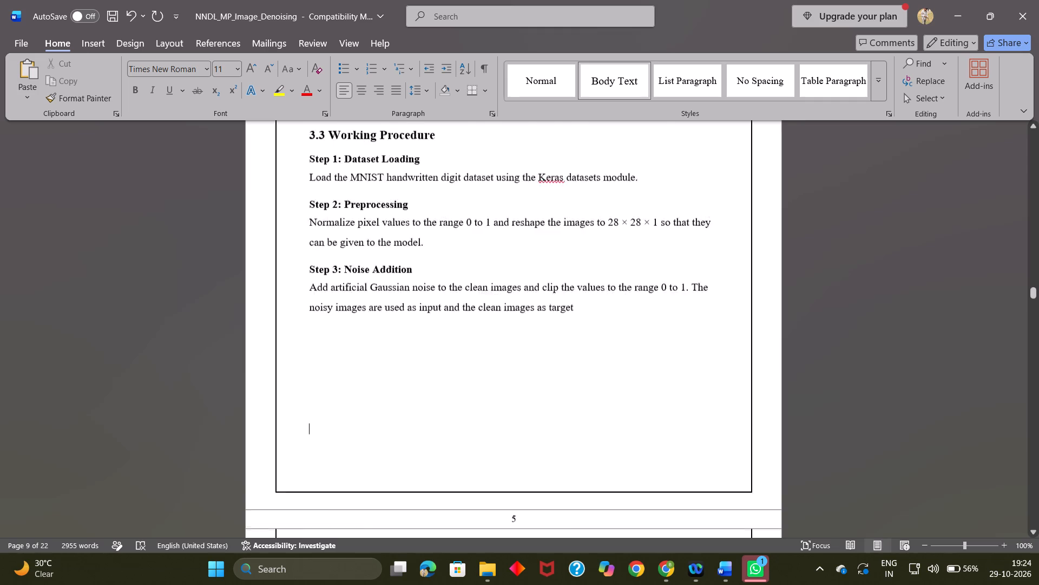
pyautogui.scroll(3, 321, 309)
pyautogui.scroll(-3, 321, 309)
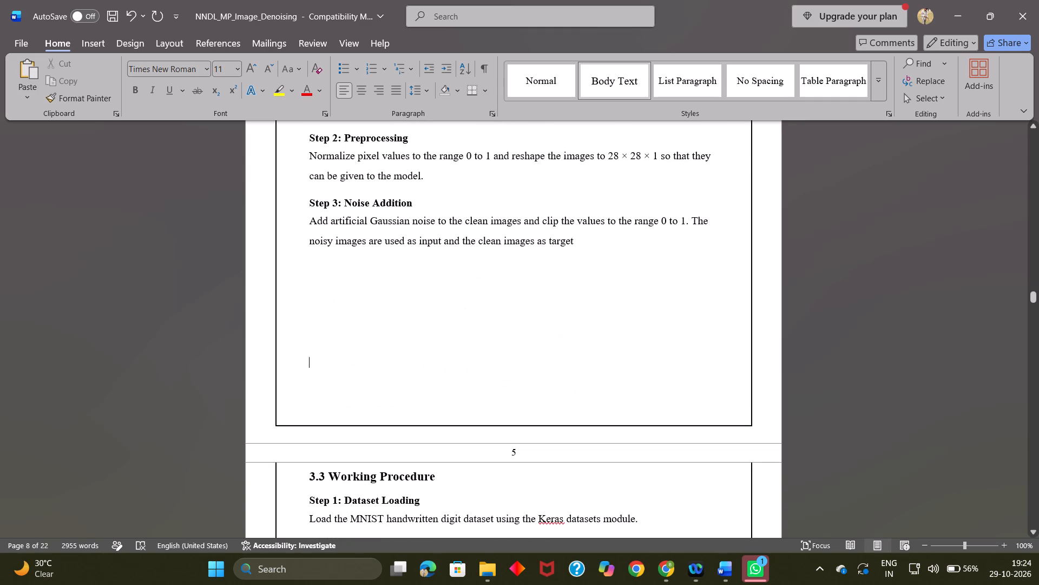
pyautogui.click(315, 413)
pyautogui.press('BackSpace')
pyautogui.press('BackSpace')
pyautogui.press('BackSpace')
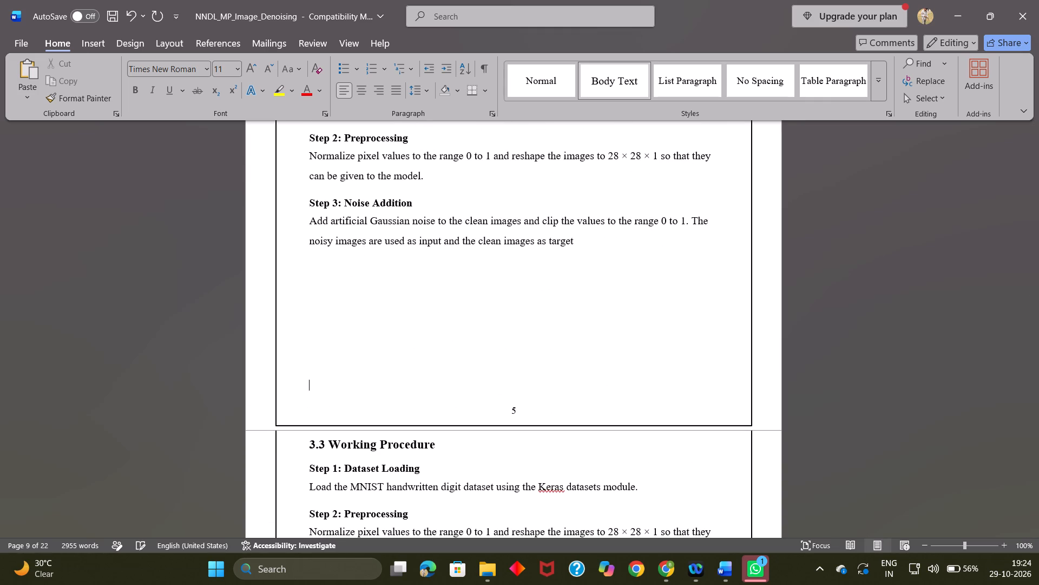
# Delete the original Steps 1 to 3 beneath the "3.3 Working Procedure" heading on the following page.
pyautogui.scroll(-2, 315, 413)
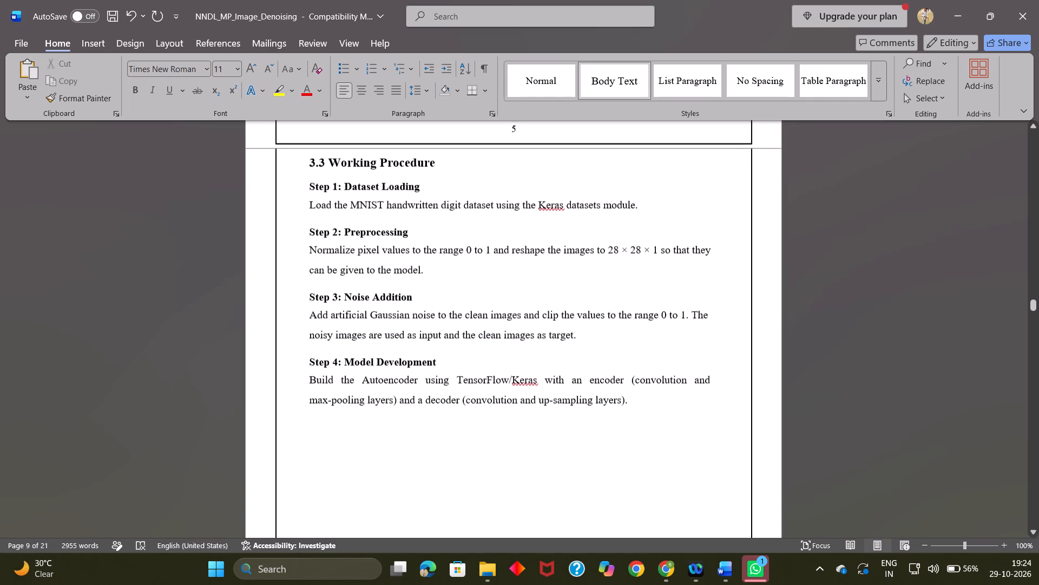
pyautogui.click(586, 332)
pyautogui.hotkey('shift', 'Up')
pyautogui.hotkey('shift', 'Up')
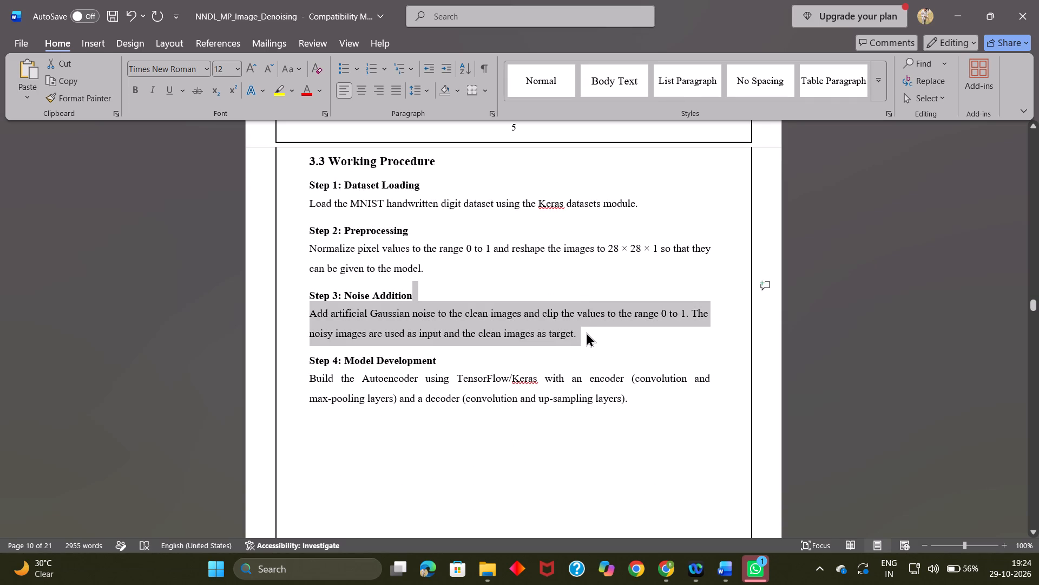
pyautogui.hotkey('shift', 'Up')
pyautogui.hotkey('shift', 'Up')
pyautogui.hotkey('shift', 'Up')
pyautogui.hotkey('shift', 'Up')
pyautogui.hotkey('shift', 'Up')
pyautogui.hotkey('shift', 'Up')
pyautogui.hotkey('shift', 'Up')
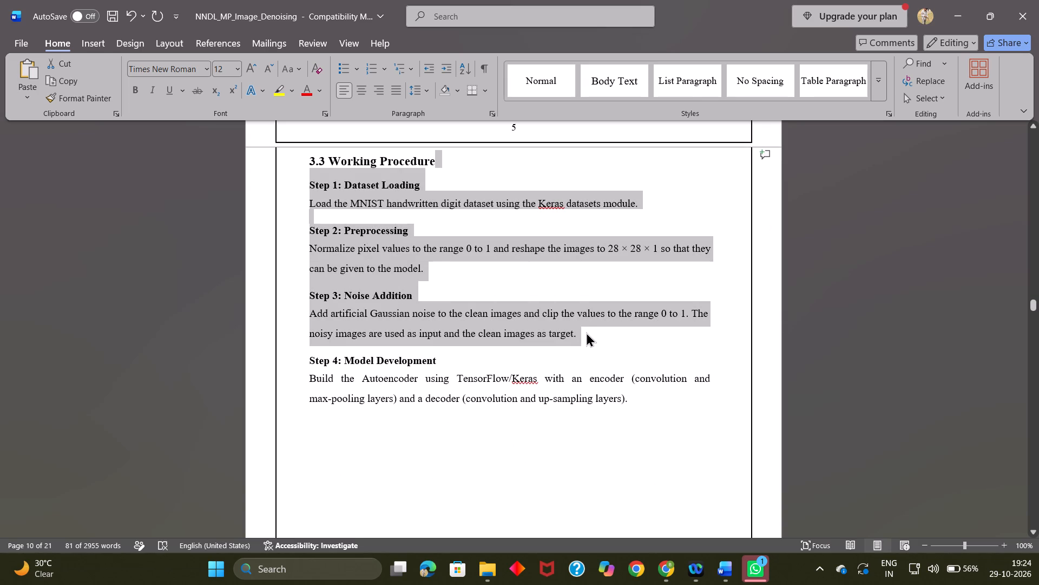
pyautogui.press('BackSpace')
# Delete the duplicate "3.3 Working Procedure" heading and its empty line so the page starts with "Step 4: Model Development".
pyautogui.press('BackSpace')
pyautogui.press('BackSpace')
pyautogui.press('BackSpace')
pyautogui.press('BackSpace')
pyautogui.press('BackSpace')
pyautogui.press('BackSpace')
pyautogui.press('BackSpace')
pyautogui.press('BackSpace')
pyautogui.press('BackSpace')
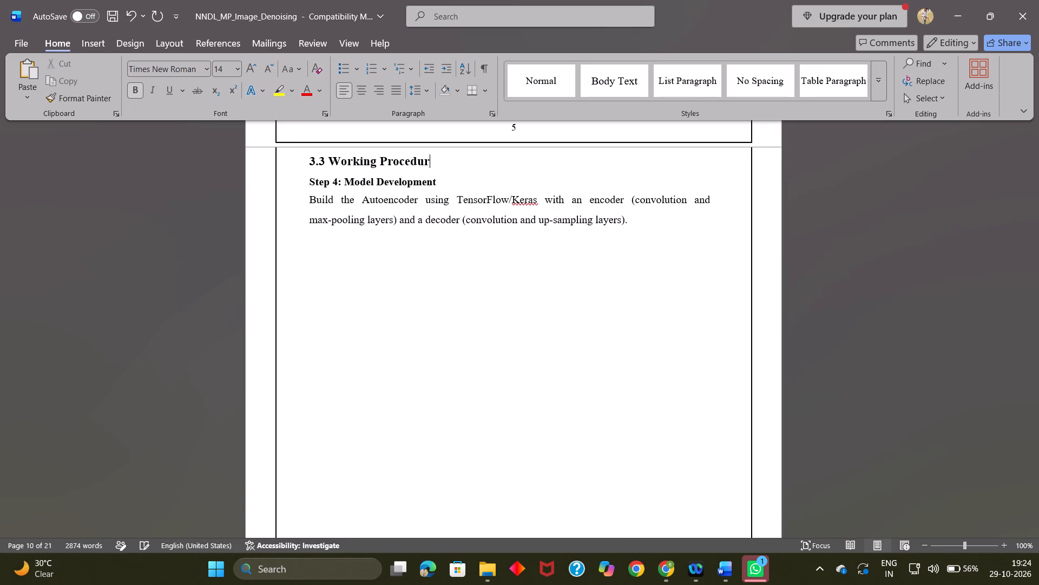
pyautogui.press('BackSpace')
pyautogui.press('BackSpace')
pyautogui.press('BackSpace')
pyautogui.press('BackSpace')
pyautogui.press('BackSpace')
pyautogui.press('BackSpace')
pyautogui.press('BackSpace')
pyautogui.press('BackSpace')
pyautogui.press('BackSpace')
pyautogui.press('BackSpace')
pyautogui.press('BackSpace')
pyautogui.press('BackSpace')
pyautogui.press('BackSpace')
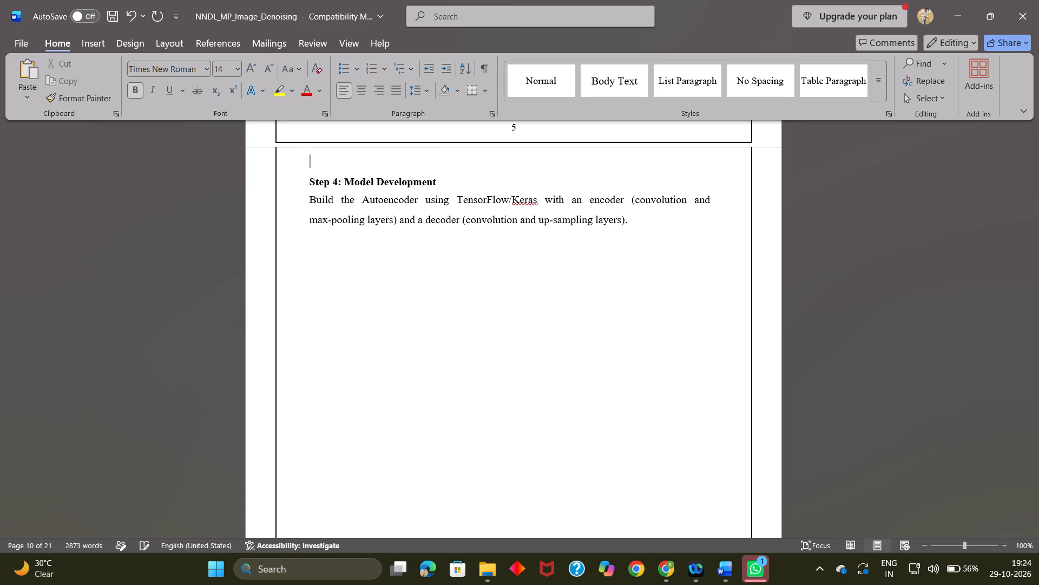
pyautogui.press('Down')
pyautogui.press('BackSpace')
pyautogui.press('BackSpace')
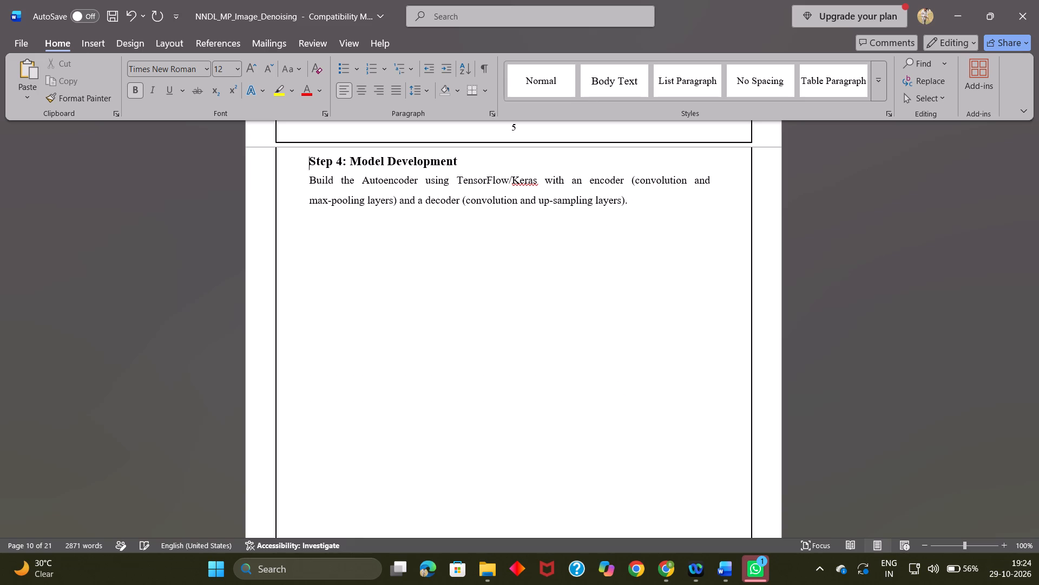
# Copy Steps 5 to 9 from the following page and paste them on a new line below the Step 4 paragraph.
pyautogui.scroll(-3, 614, 421)
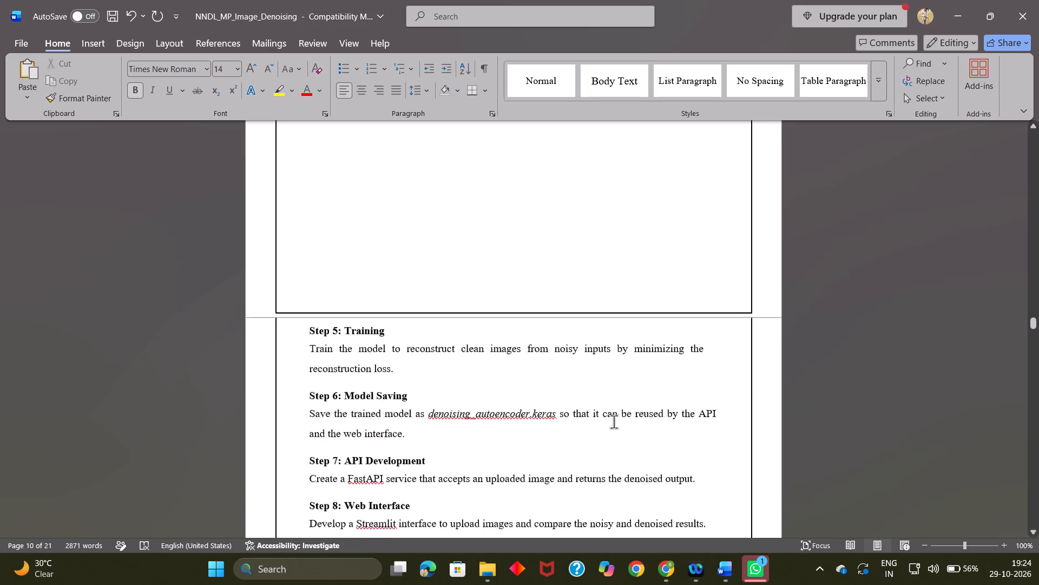
pyautogui.scroll(-2, 614, 421)
pyautogui.scroll(1, 465, 197)
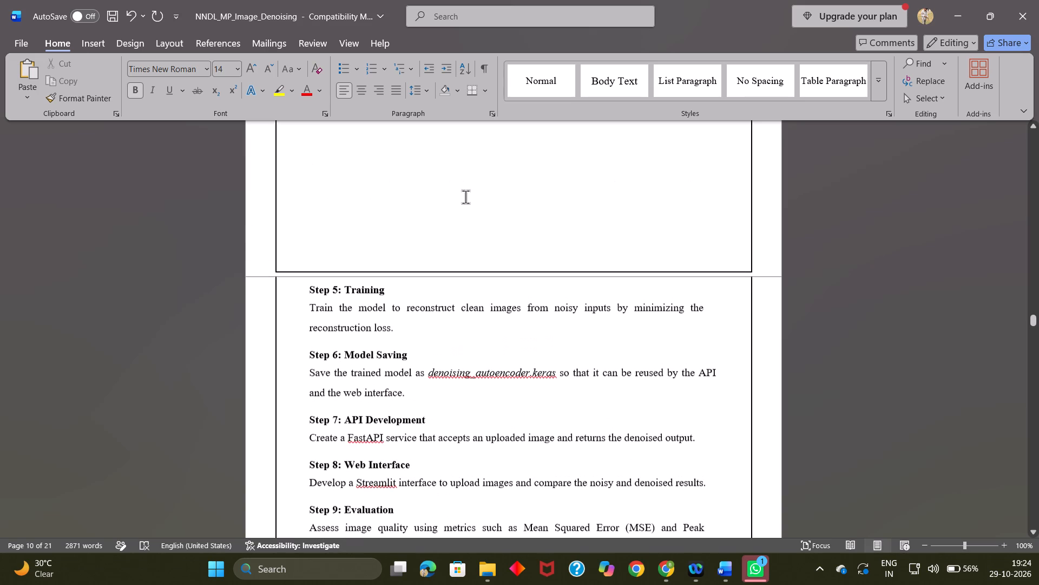
pyautogui.scroll(-1, 441, 394)
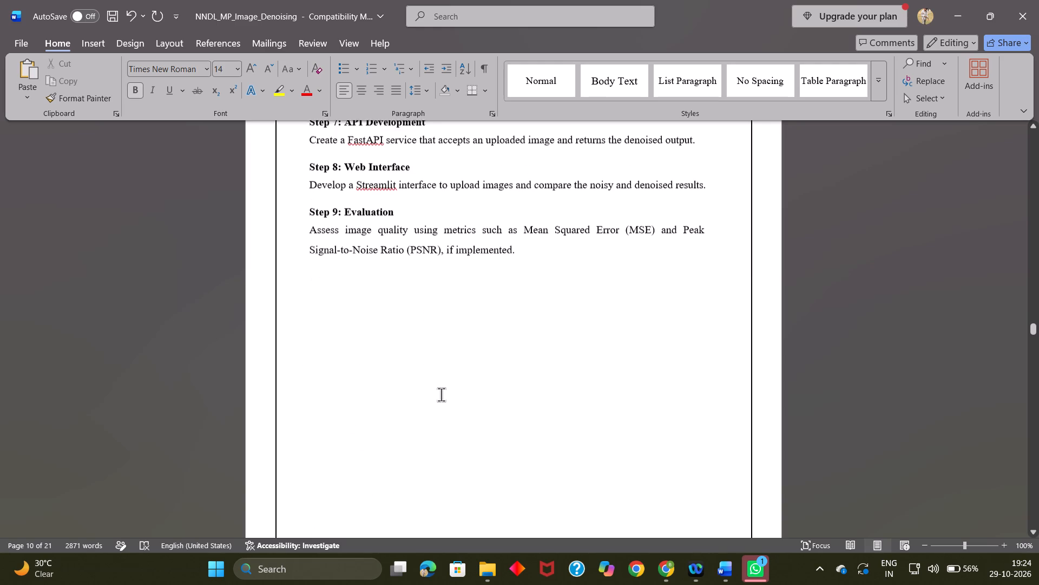
pyautogui.click(549, 248)
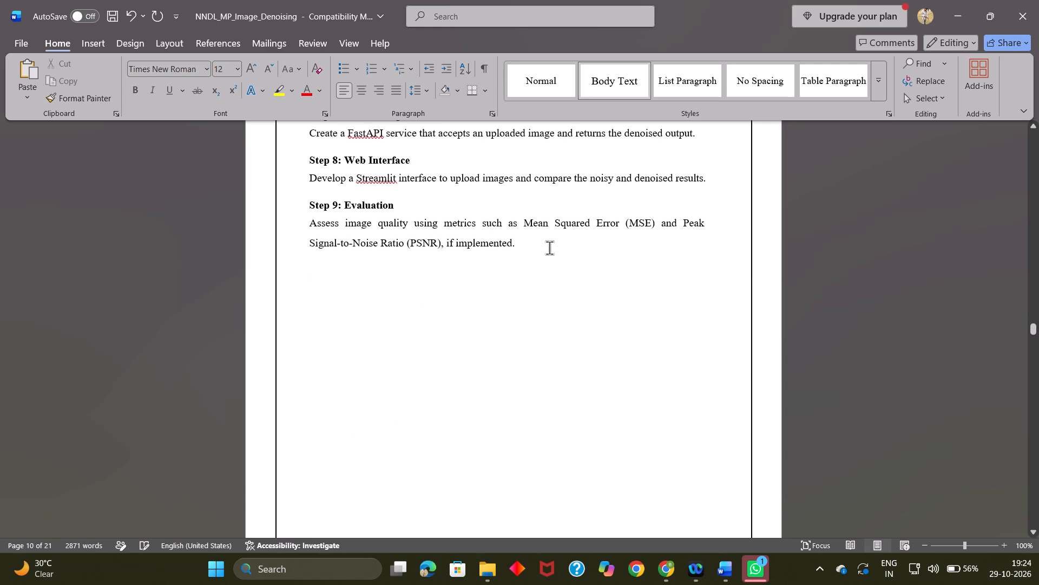
pyautogui.hotkey('shift', 'Up')
pyautogui.hotkey('shift', 'Up')
pyautogui.hotkey('shift', 'Up')
pyautogui.hotkey('shift', 'Up')
pyautogui.hotkey('shift', 'Up')
pyautogui.hotkey('shift', 'Up')
pyautogui.hotkey('shift', 'Up')
pyautogui.hotkey('shift', 'Up')
pyautogui.hotkey('shift', 'Up')
pyautogui.hotkey('shift', 'Up')
pyautogui.hotkey('shift', 'Up')
pyautogui.hotkey('shift', 'Up')
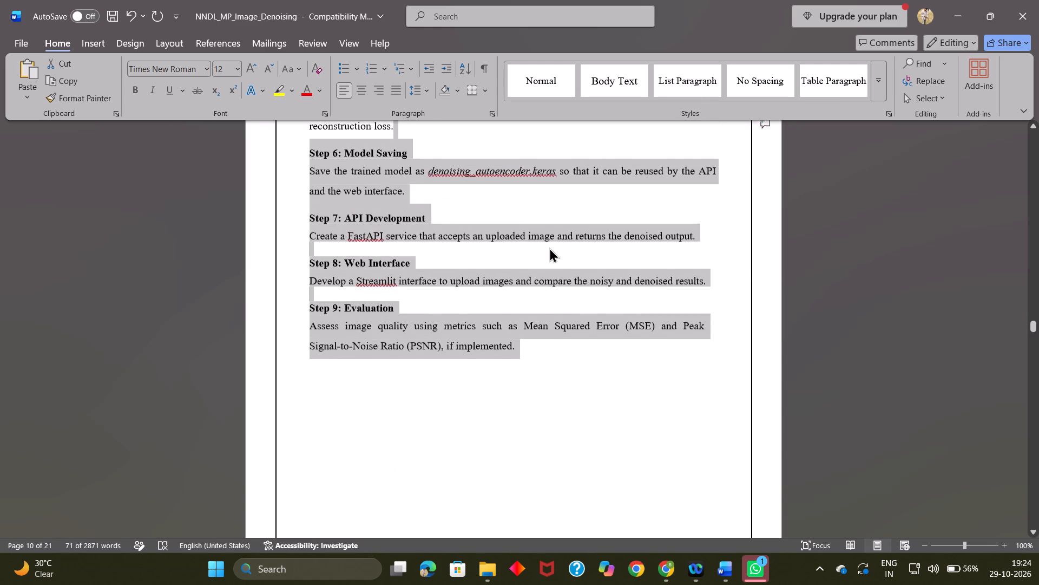
pyautogui.hotkey('shift', 'Up')
pyautogui.hotkey('shift', 'Up')
pyautogui.hotkey('shift', 'Up')
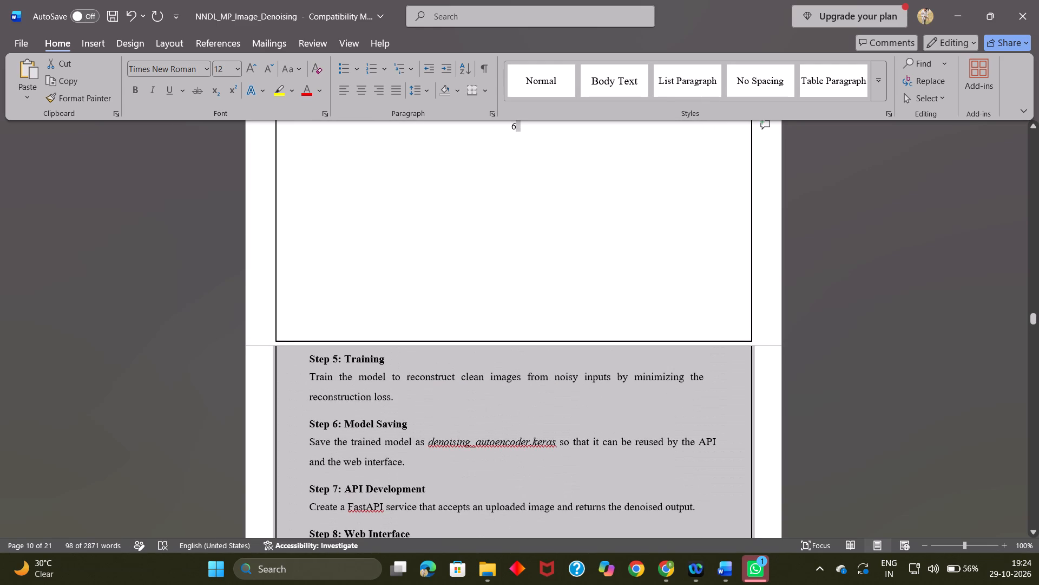
pyautogui.hotkey('shift', 'Down')
pyautogui.hotkey('ctrl', 'c')
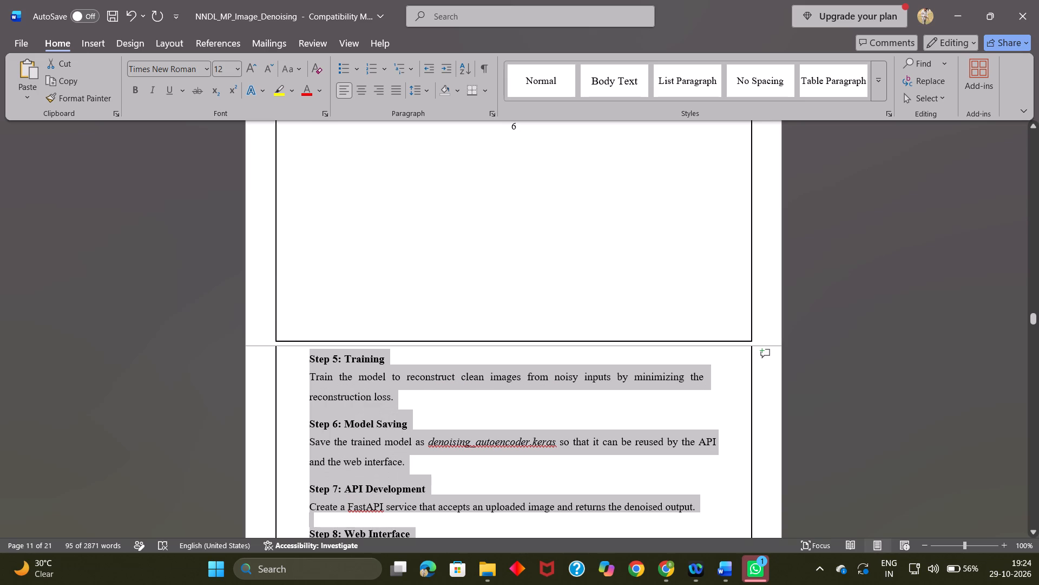
pyautogui.scroll(2, 549, 248)
pyautogui.click(632, 182)
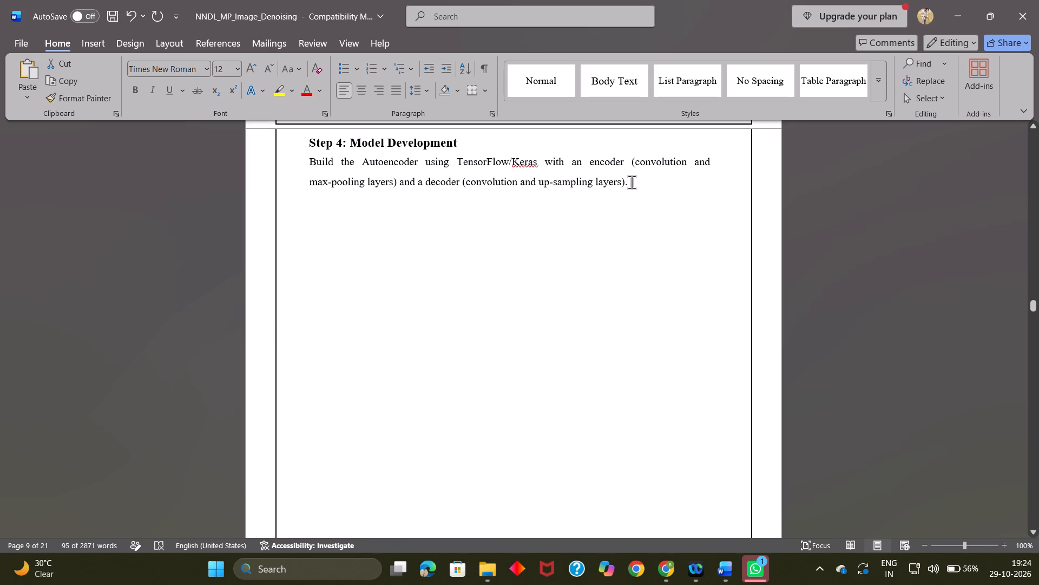
pyautogui.press('Return')
pyautogui.hotkey('ctrl', 'v')
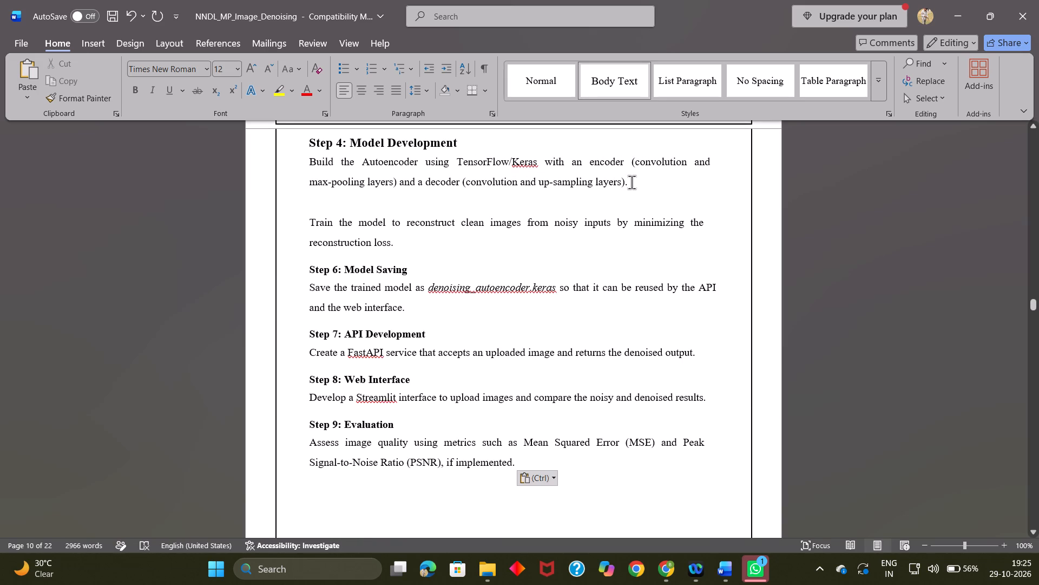
# Copy the "Step 5: Training" heading from the following page into the empty line above the pasted "Train the model" paragraph.
pyautogui.scroll(-4, 632, 182)
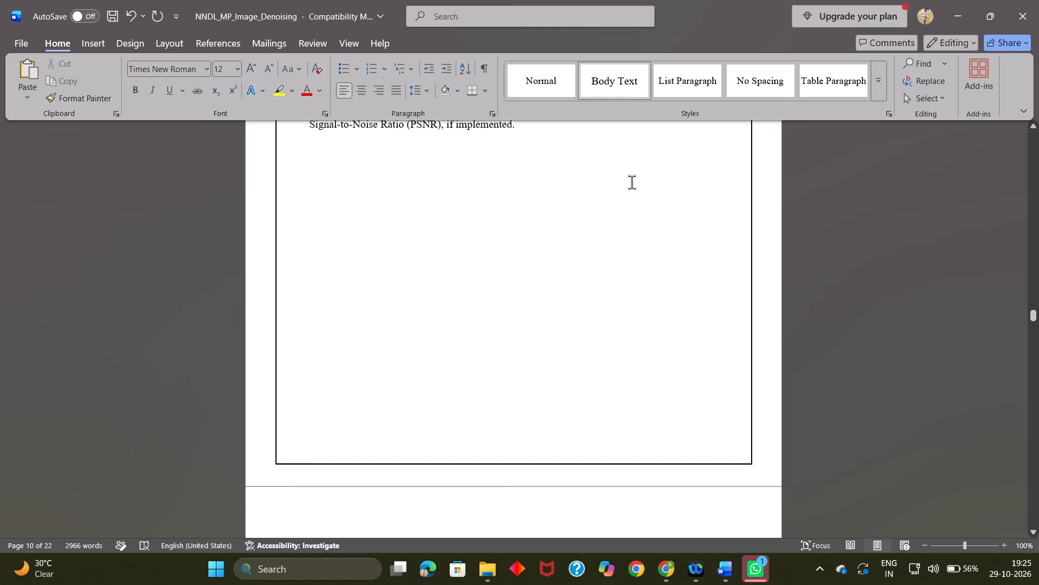
pyautogui.scroll(-1, 632, 182)
pyautogui.click(389, 314)
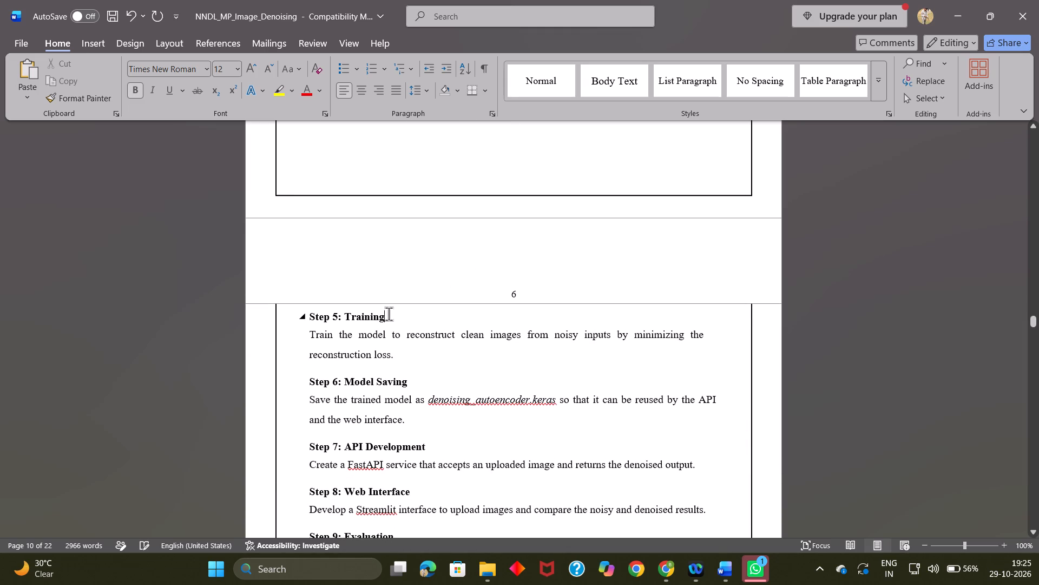
pyautogui.hotkey('shift', 'Left')
pyautogui.hotkey('shift', 'Left')
pyautogui.hotkey('shift', 'Left')
pyautogui.hotkey('shift', 'Left')
pyautogui.hotkey('shift', 'Left')
pyautogui.hotkey('shift', 'Left')
pyautogui.hotkey('shift', 'Left')
pyautogui.hotkey('shift', 'Left')
pyautogui.hotkey('shift', 'Left')
pyautogui.hotkey('shift', 'Left')
pyautogui.hotkey('shift', 'Left')
pyautogui.hotkey('shift', 'Left')
pyautogui.hotkey('shift', 'Left')
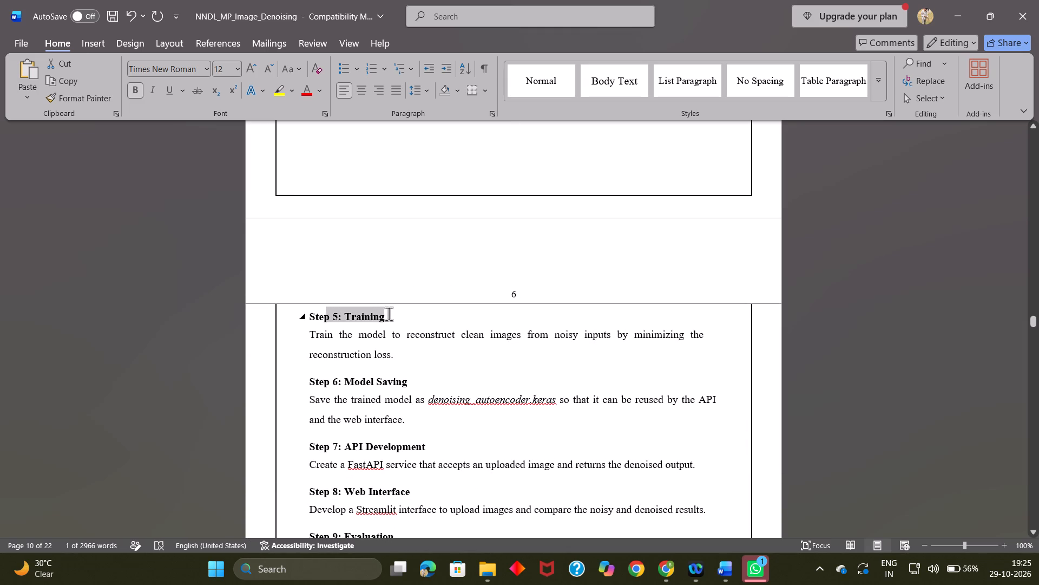
pyautogui.hotkey('shift', 'Left')
pyautogui.hotkey('shift', 'Left')
pyautogui.hotkey('shift', 'Left')
pyautogui.hotkey('shift', 'Right')
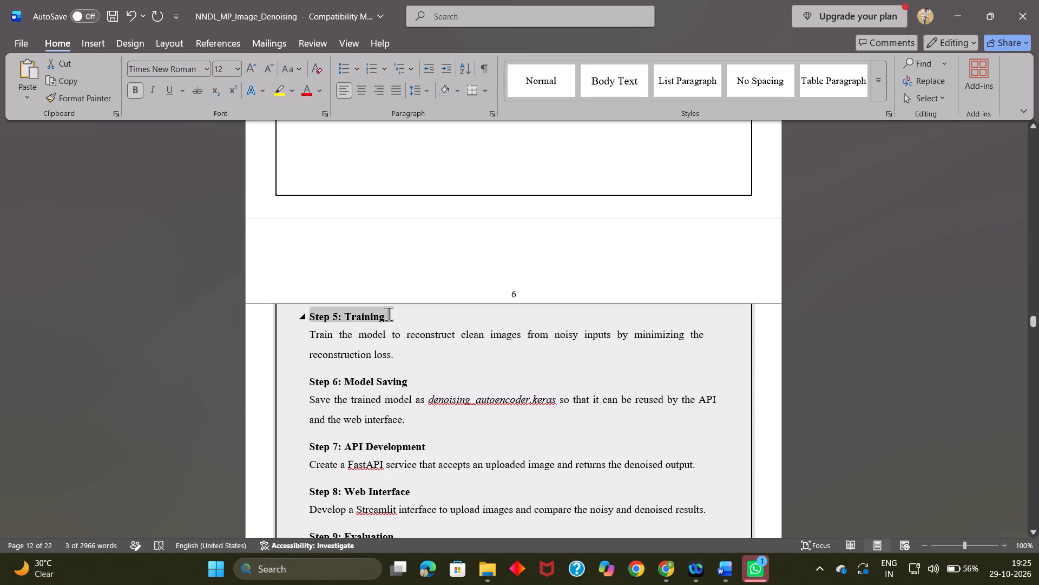
pyautogui.hotkey('ctrl', 'c')
pyautogui.scroll(3, 389, 314)
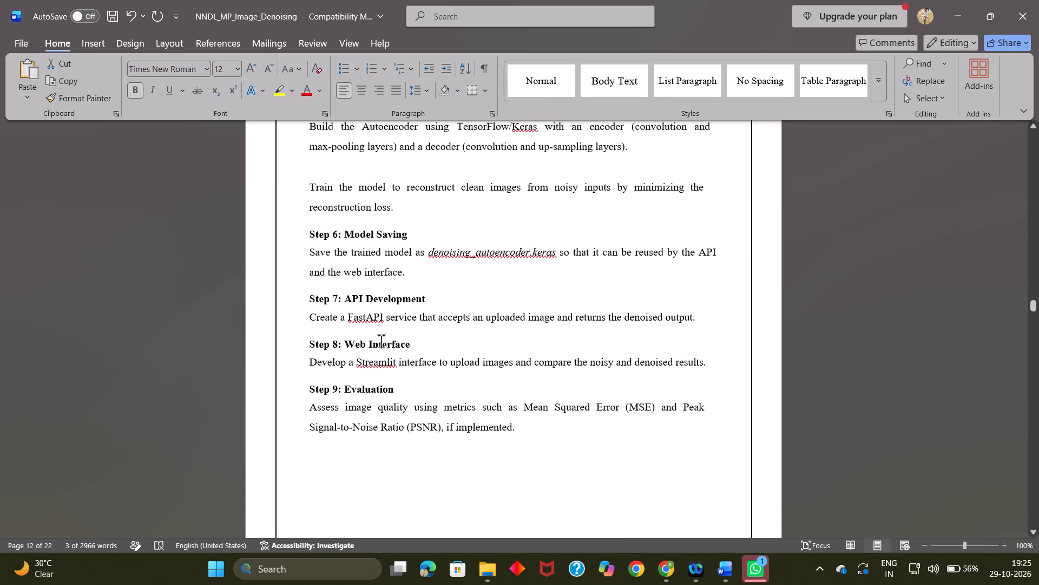
pyautogui.click(329, 170)
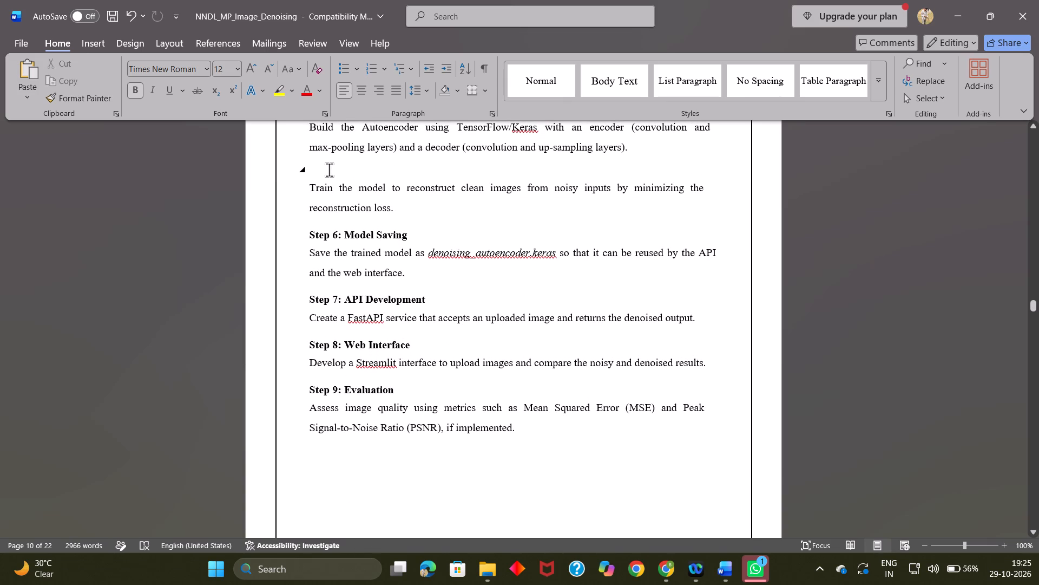
pyautogui.hotkey('ctrl', 'v')
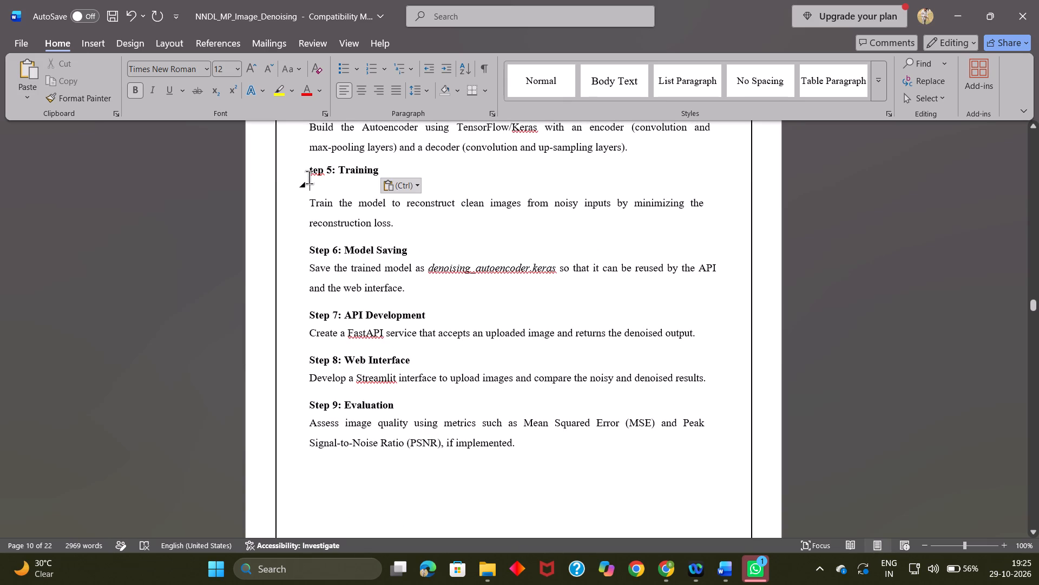
# Add the missing capital "S" to the pasted "Step 5: Training" heading and remove the blank line beneath it.
pyautogui.press('Up')
pyautogui.press('Up')
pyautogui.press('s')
pyautogui.press('BackSpace')
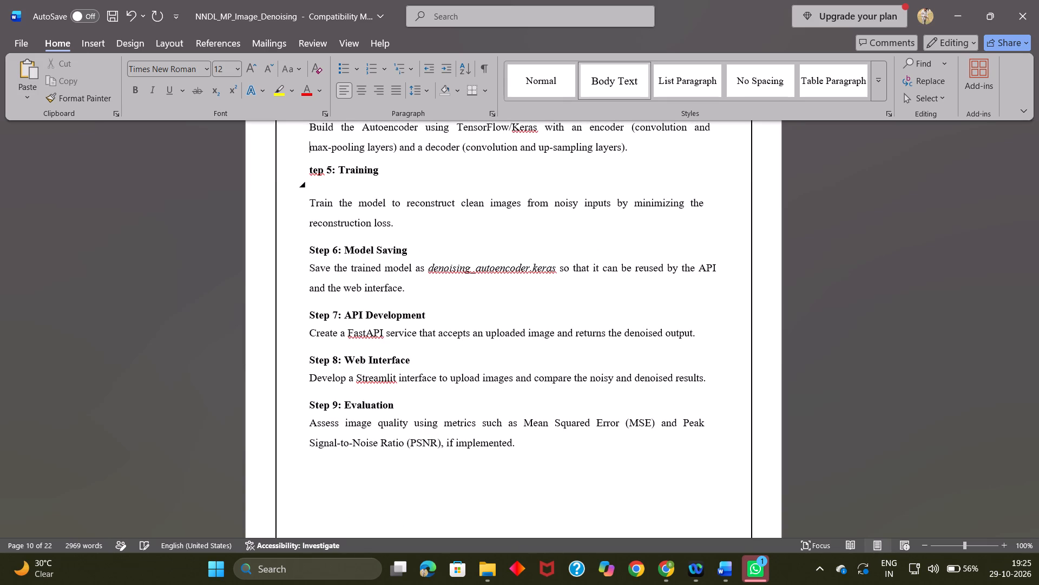
pyautogui.press('Down')
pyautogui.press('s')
pyautogui.press('BackSpace')
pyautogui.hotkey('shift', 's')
pyautogui.press('Down')
pyautogui.press('BackSpace')
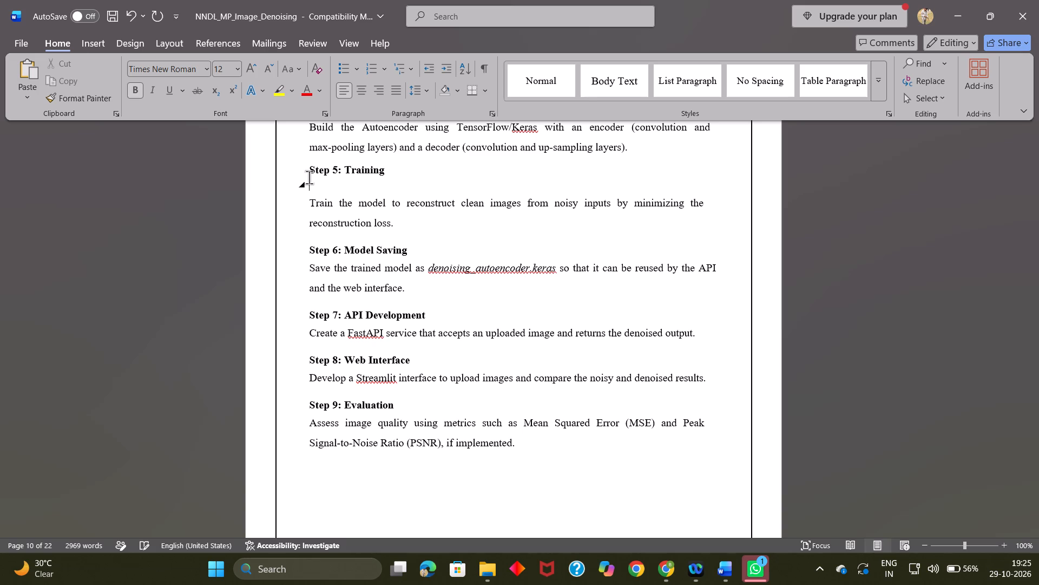
pyautogui.press('BackSpace')
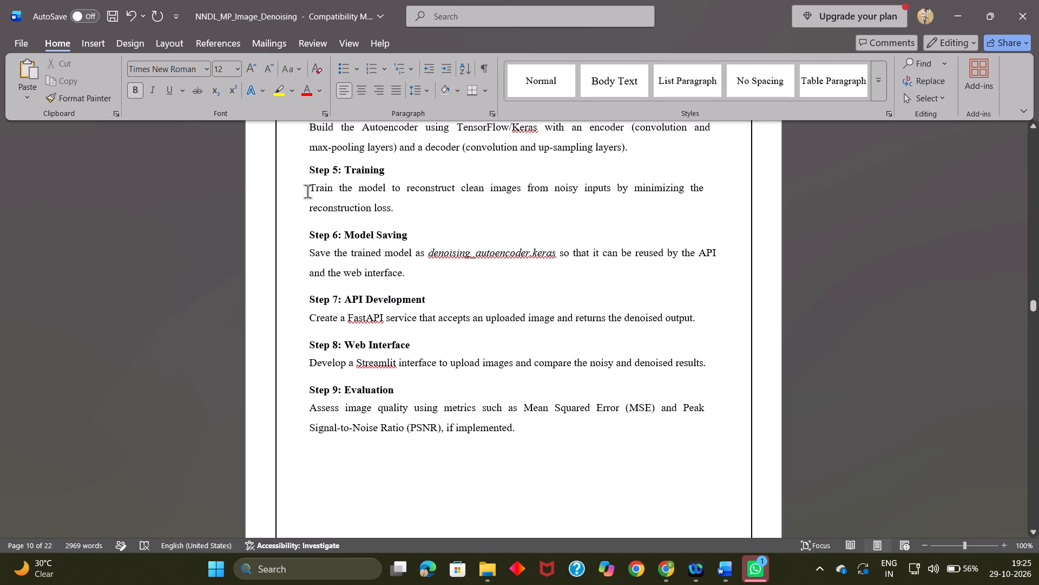
# Delete the original Step 5 paragraph and the original Steps 6 to 9 on the page after page number 6.
pyautogui.scroll(-2, 357, 324)
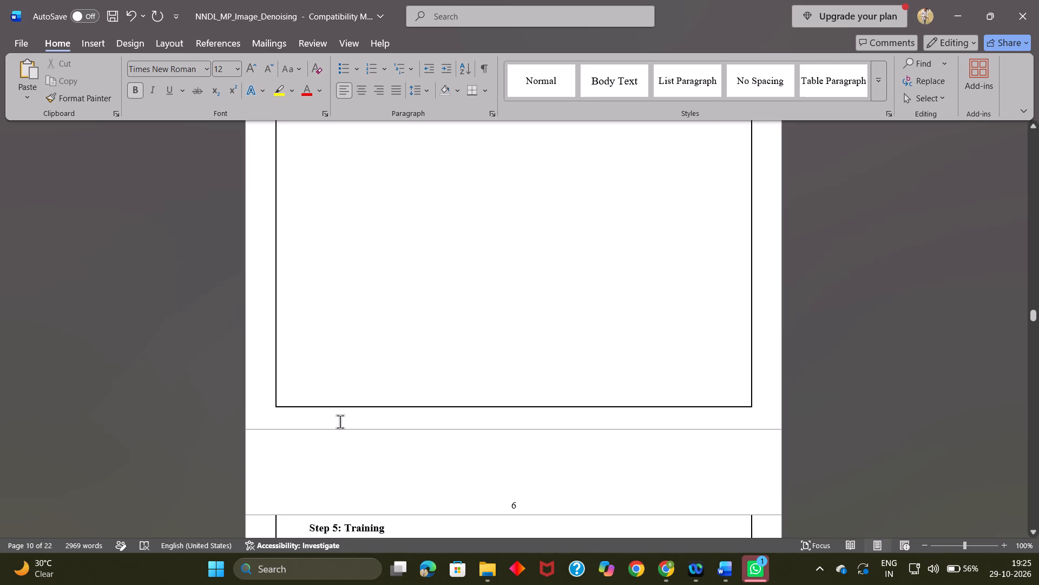
pyautogui.scroll(-3, 340, 421)
pyautogui.click(506, 436)
pyautogui.click(540, 430)
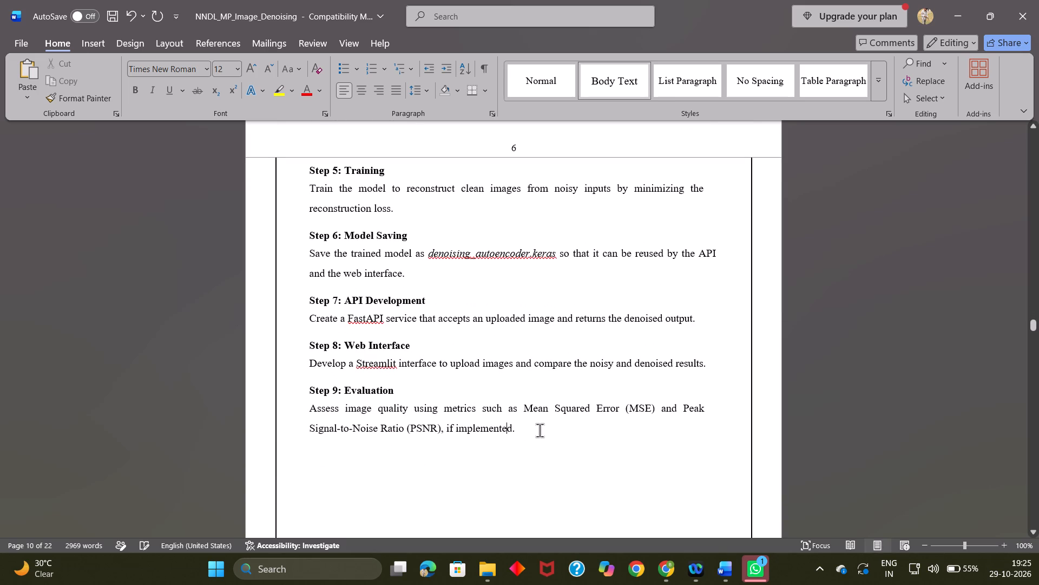
pyautogui.hotkey('shift', 'Up')
pyautogui.hotkey('shift', 'Up')
pyautogui.hotkey('shift', 'Up')
pyautogui.hotkey('shift', 'Up')
pyautogui.hotkey('shift', 'Up')
pyautogui.hotkey('shift', 'Up')
pyautogui.hotkey('shift', 'Up')
pyautogui.hotkey('shift', 'Up')
pyautogui.hotkey('shift', 'Up')
pyautogui.hotkey('shift', 'Up')
pyautogui.hotkey('shift', 'Up')
pyautogui.hotkey('shift', 'Up')
pyautogui.hotkey('shift', 'Up')
pyautogui.hotkey('shift', 'Up')
pyautogui.hotkey('shift', 'Up')
pyautogui.hotkey('shift', 'Up')
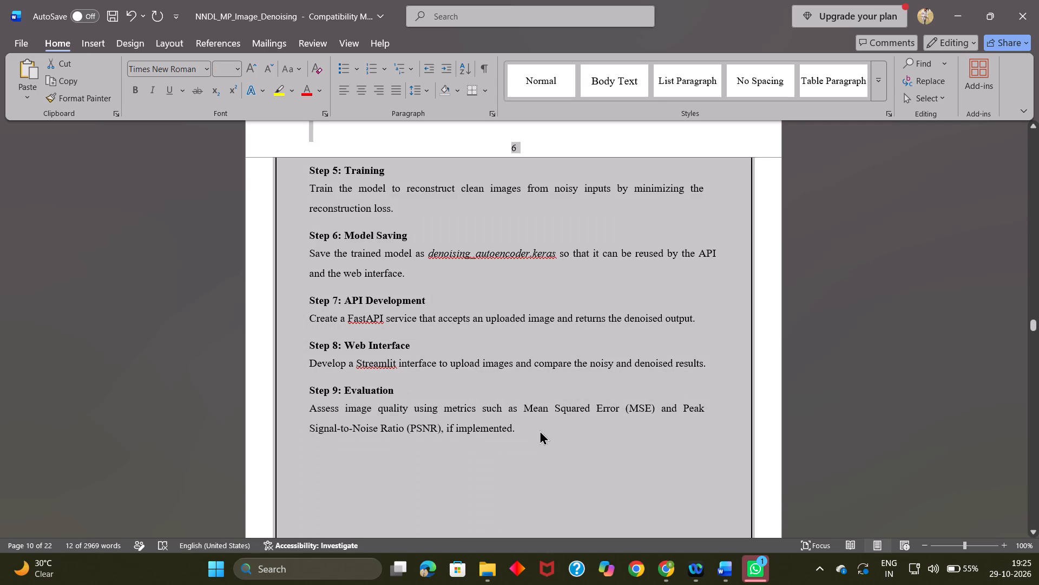
pyautogui.hotkey('shift', 'Down')
pyautogui.hotkey('shift', 'Down')
pyautogui.press('BackSpace')
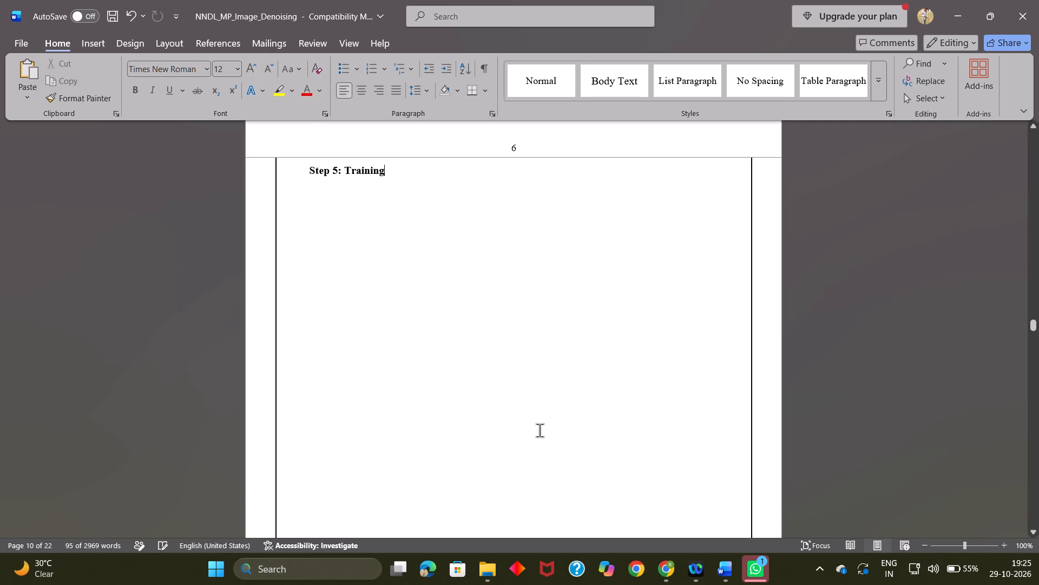
# Delete the leftover duplicate "Step 5: Training" heading at the top of the same page.
pyautogui.press('BackSpace')
pyautogui.press('BackSpace')
pyautogui.press('BackSpace')
pyautogui.press('BackSpace')
pyautogui.press('BackSpace')
pyautogui.press('BackSpace')
pyautogui.press('BackSpace')
pyautogui.press('BackSpace')
pyautogui.press('BackSpace')
pyautogui.press('BackSpace')
pyautogui.press('BackSpace')
pyautogui.press('BackSpace')
pyautogui.press('BackSpace')
pyautogui.press('BackSpace')
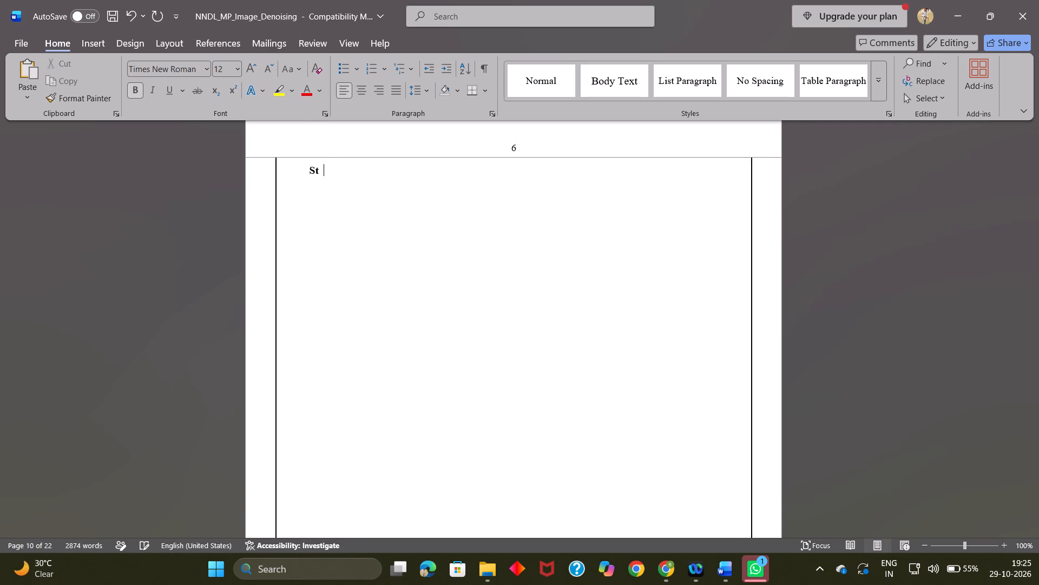
pyautogui.press('BackSpace')
pyautogui.press('BackSpace')
pyautogui.press('BackSpace')
# Remove surplus blank lines below the pasted Step 9 so the page number 6 moves back up inside the page border.
pyautogui.scroll(2, 540, 430)
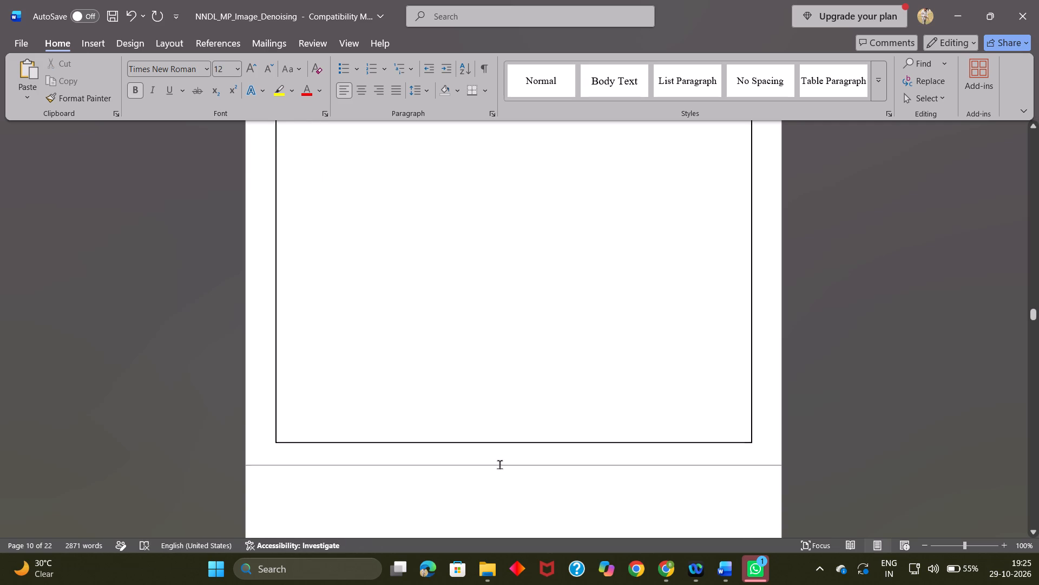
pyautogui.click(379, 412)
pyautogui.press('BackSpace')
pyautogui.press('BackSpace')
pyautogui.press('BackSpace')
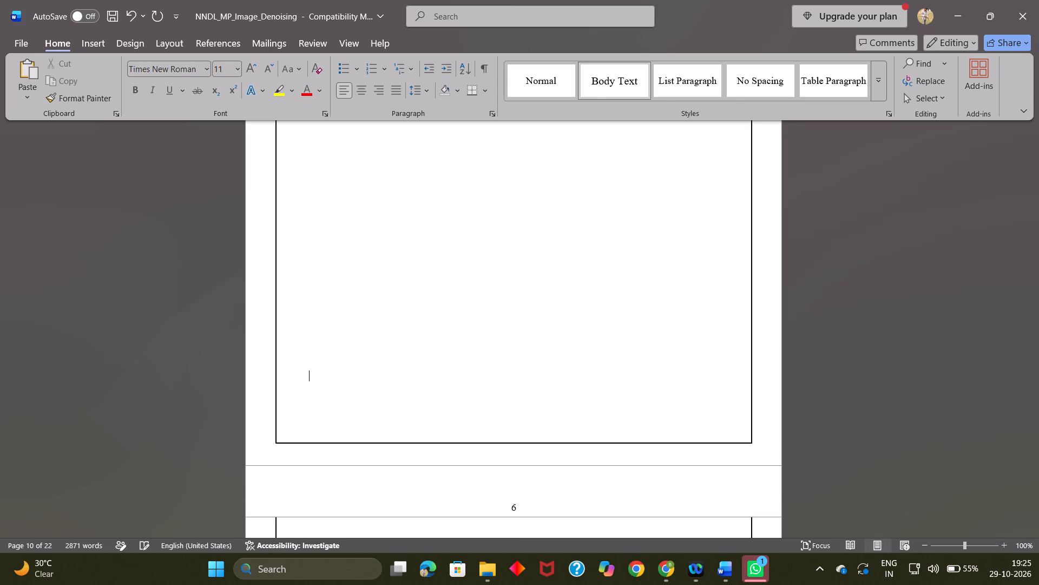
pyautogui.press('BackSpace')
pyautogui.press('BackSpace')
pyautogui.press('BackSpace')
pyautogui.press('BackSpace')
pyautogui.press('BackSpace')
pyautogui.press('BackSpace')
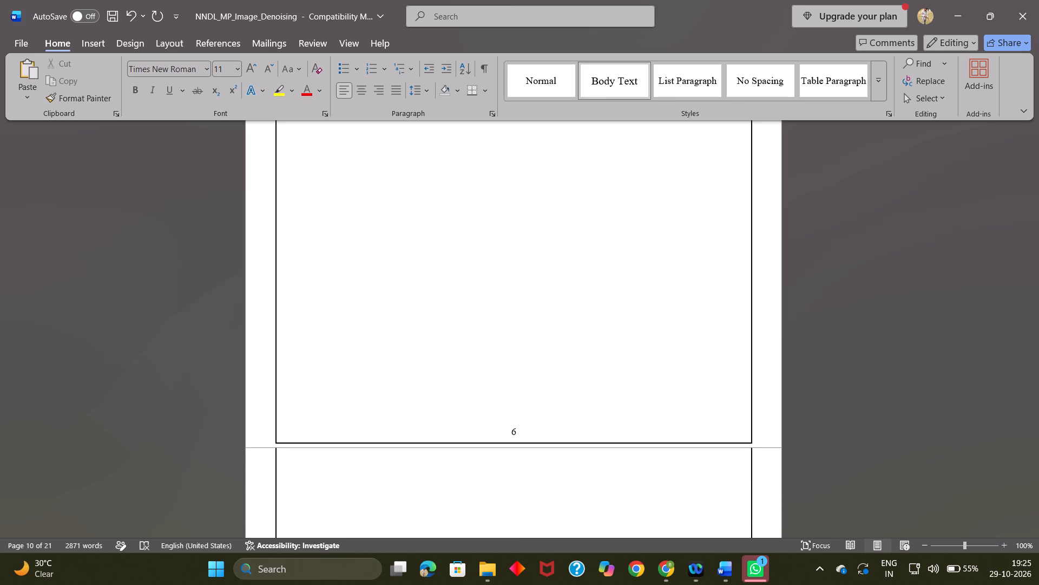
# Review the page layout from the abstract through the "4 REQUIREMENTS" chapter, checking page numbers and empty space.
pyautogui.scroll(6, 379, 412)
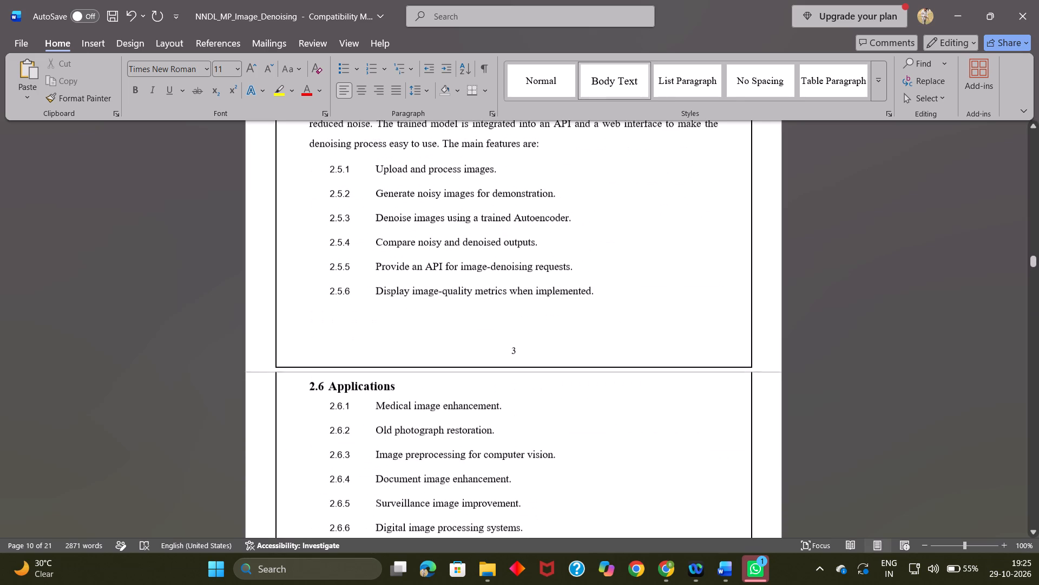
pyautogui.scroll(9, 379, 412)
pyautogui.scroll(-1, 379, 412)
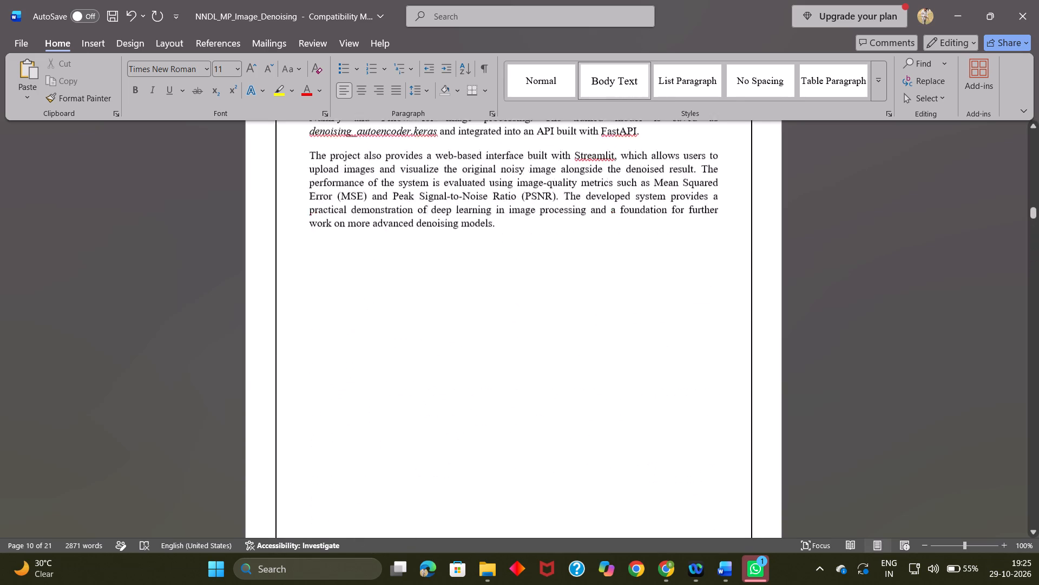
pyautogui.scroll(-2, 379, 412)
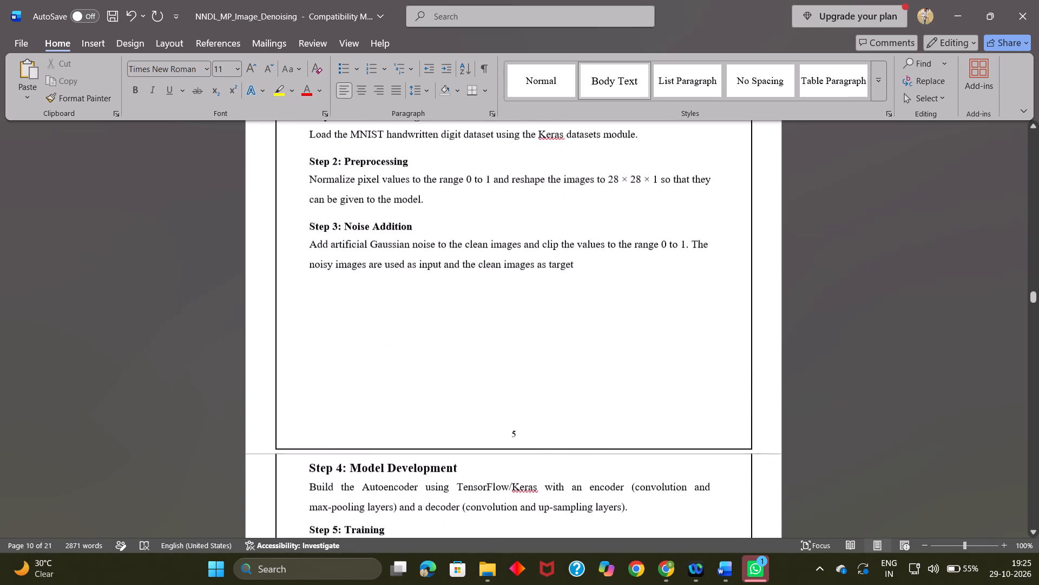
pyautogui.scroll(-5, 379, 412)
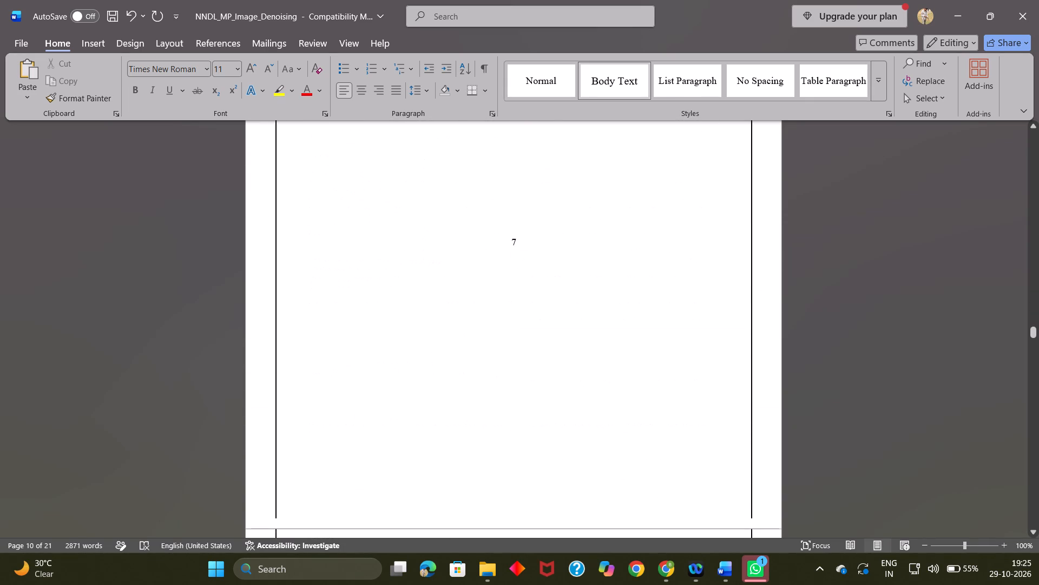
pyautogui.scroll(-1, 379, 412)
pyautogui.scroll(-2, 478, 381)
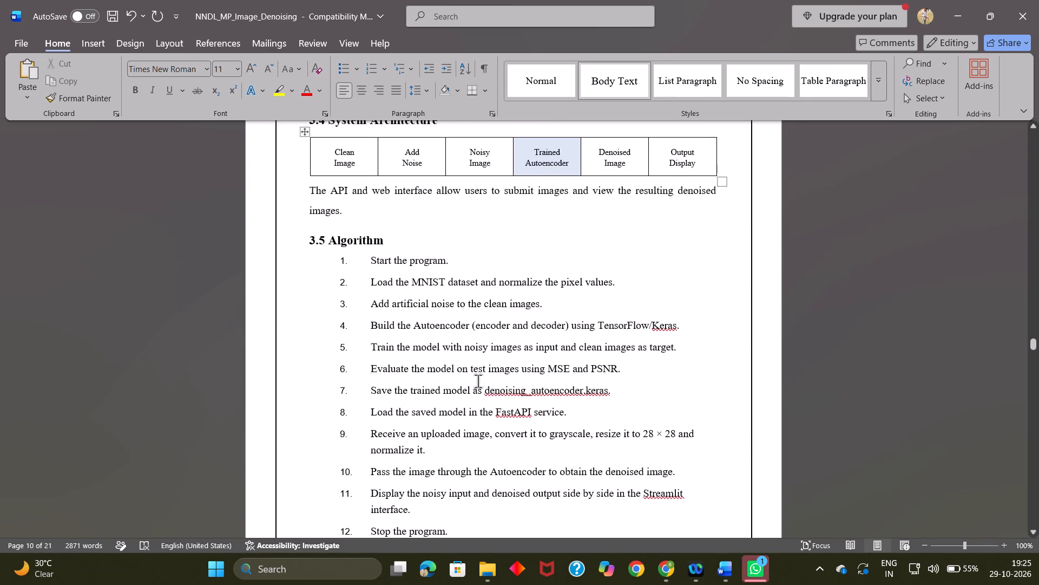
pyautogui.scroll(-4, 478, 381)
pyautogui.scroll(2, 478, 381)
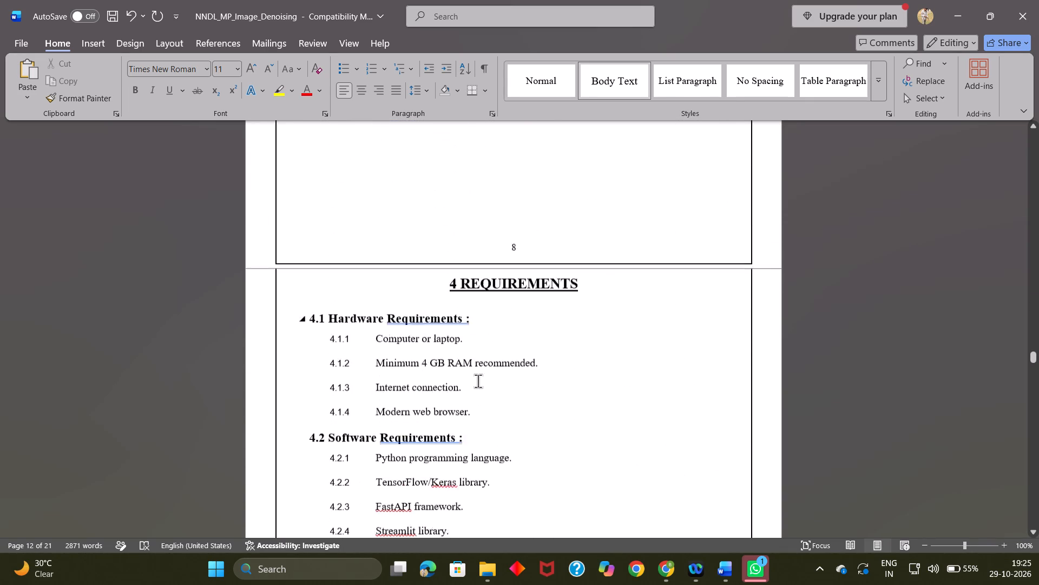
pyautogui.scroll(5, 478, 381)
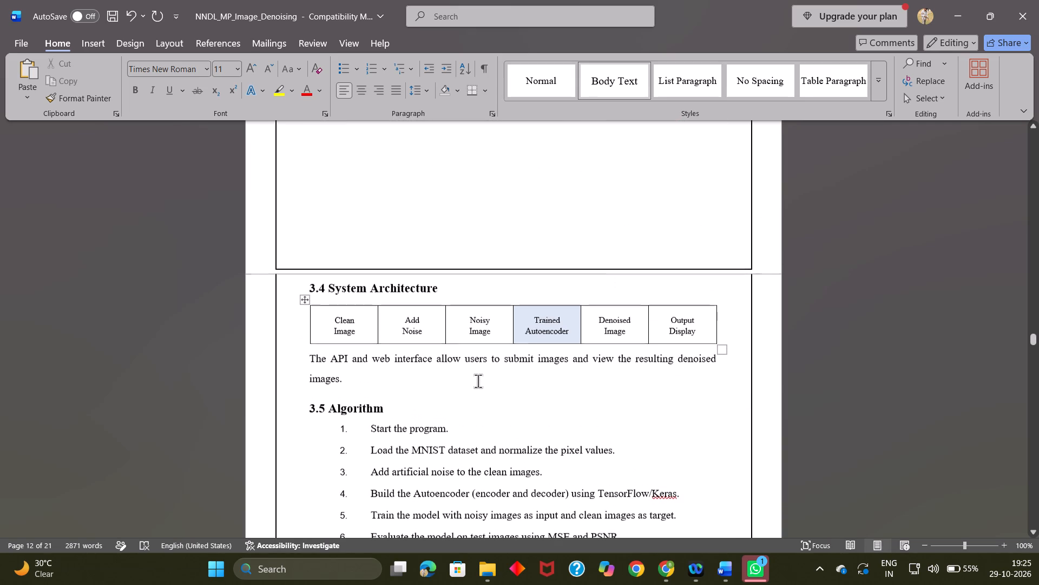
# Insert blank lines before the page number 7 on the emptied page to push it down to the bottom border.
pyautogui.scroll(1, 478, 381)
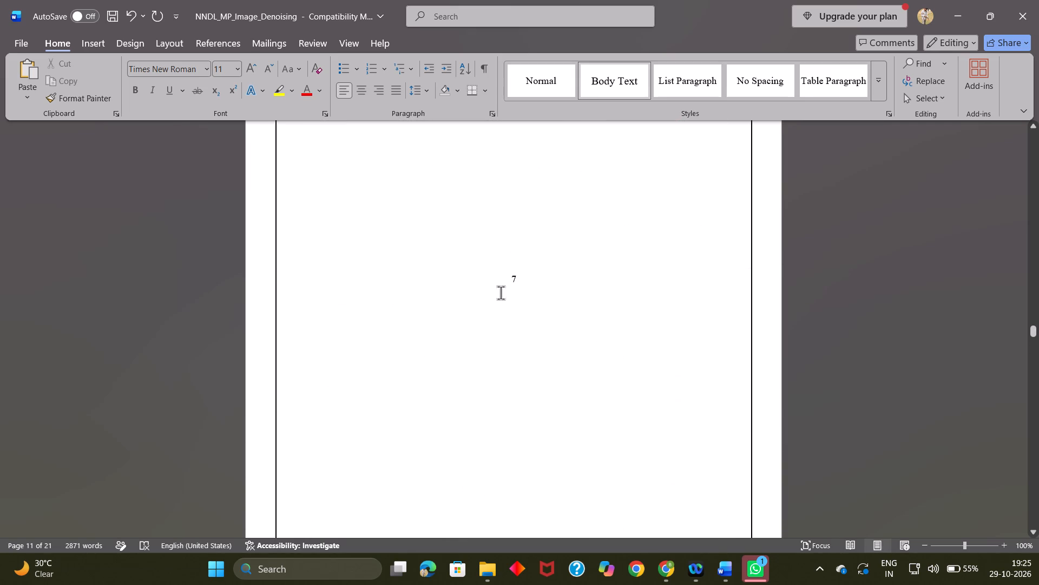
pyautogui.click(504, 283)
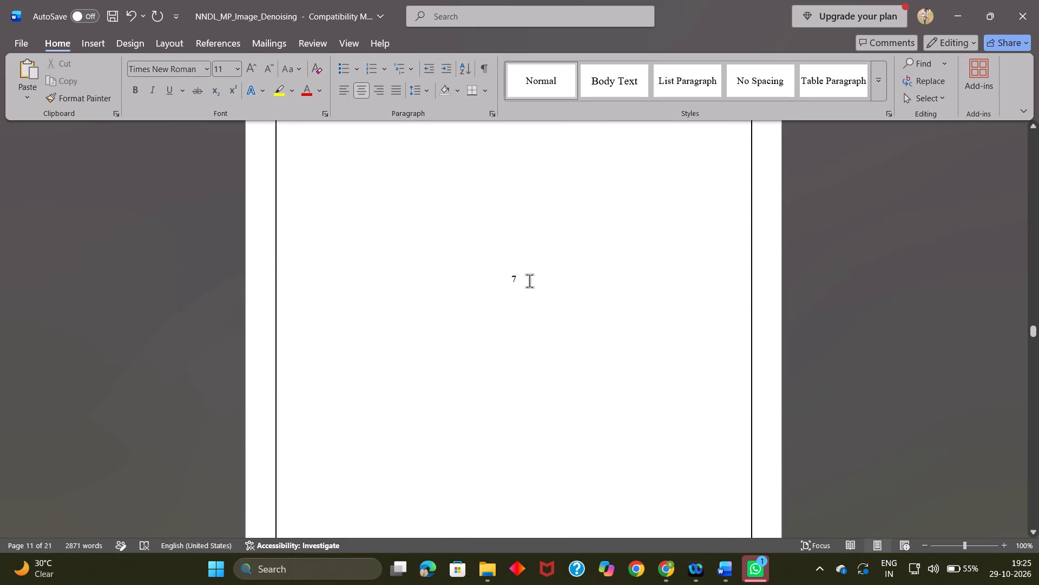
pyautogui.press('Return')
pyautogui.press('Return')
pyautogui.press('Return')
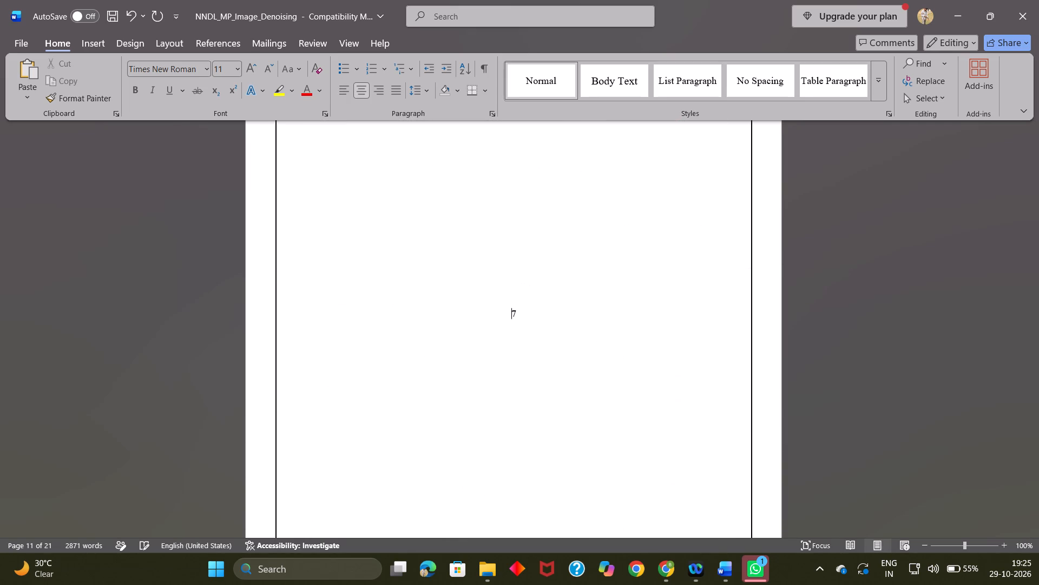
pyautogui.press('Return')
pyautogui.press('Return')
pyautogui.press('Return')
pyautogui.press('Return')
pyautogui.press('Return')
pyautogui.press('Return')
pyautogui.press('Return')
pyautogui.press('Return')
pyautogui.press('Return')
pyautogui.press('Return')
pyautogui.press('Return')
pyautogui.press('Return')
pyautogui.press('Return')
pyautogui.press('Return')
pyautogui.press('Return')
pyautogui.press('Return')
pyautogui.press('Return')
pyautogui.scroll(-2, 499, 270)
pyautogui.press('Return')
pyautogui.press('Return')
pyautogui.press('Return')
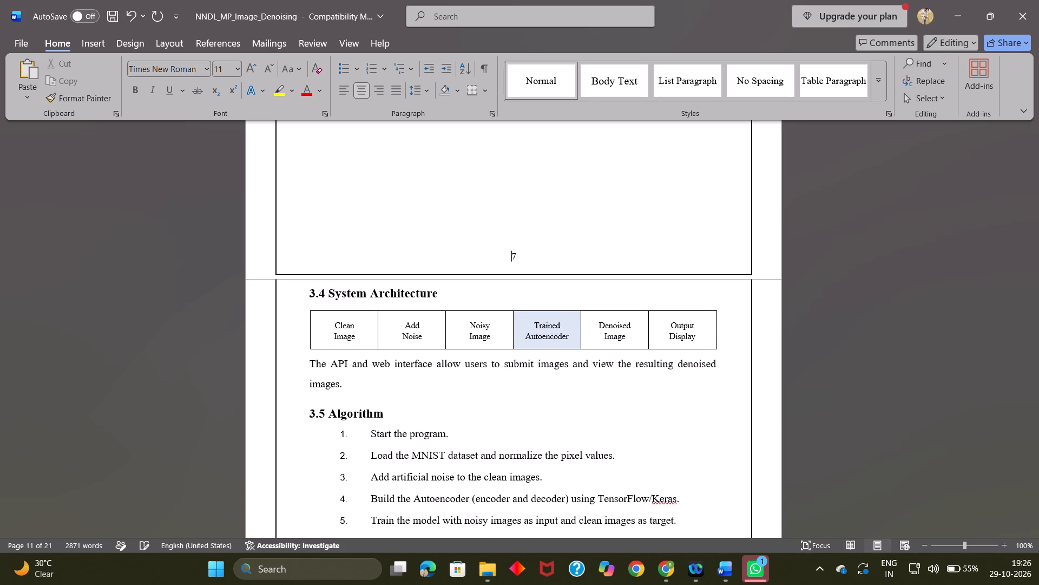
pyautogui.press('Return')
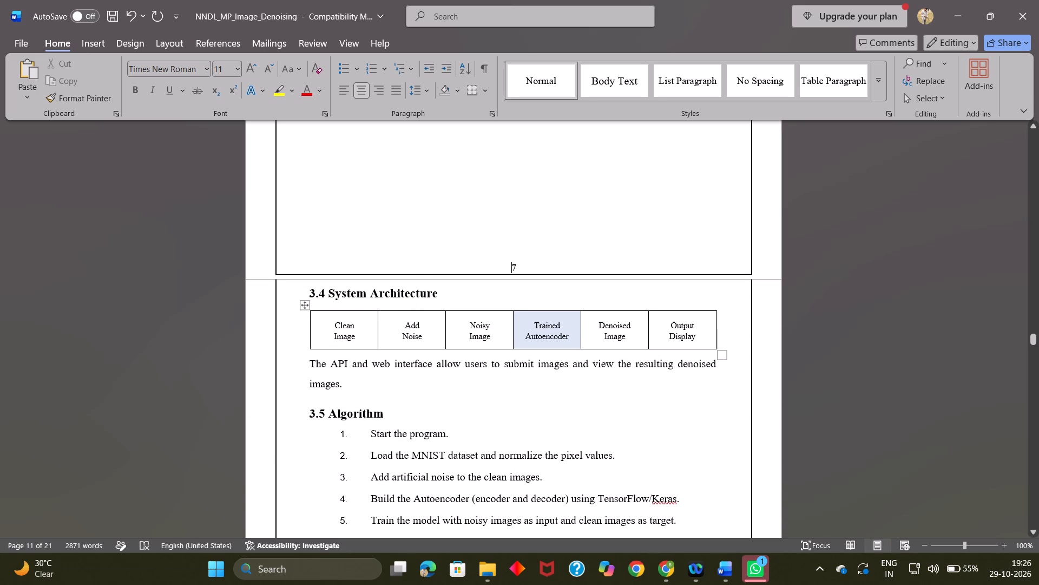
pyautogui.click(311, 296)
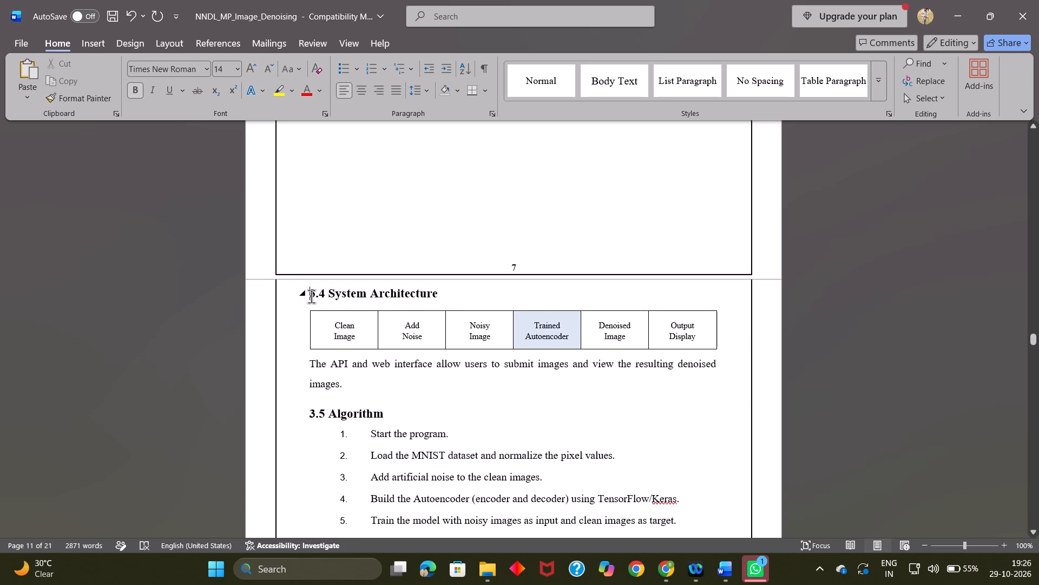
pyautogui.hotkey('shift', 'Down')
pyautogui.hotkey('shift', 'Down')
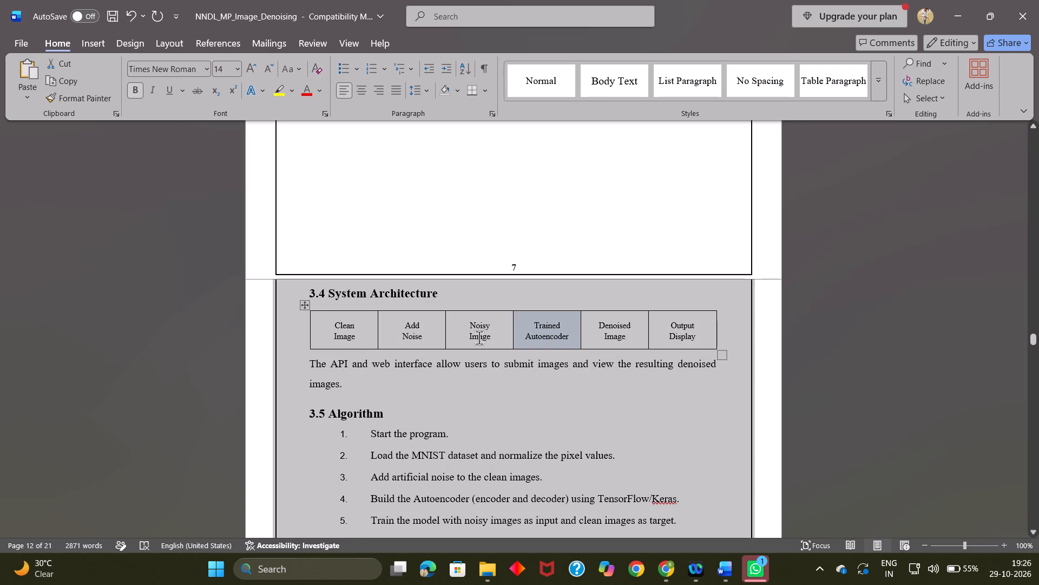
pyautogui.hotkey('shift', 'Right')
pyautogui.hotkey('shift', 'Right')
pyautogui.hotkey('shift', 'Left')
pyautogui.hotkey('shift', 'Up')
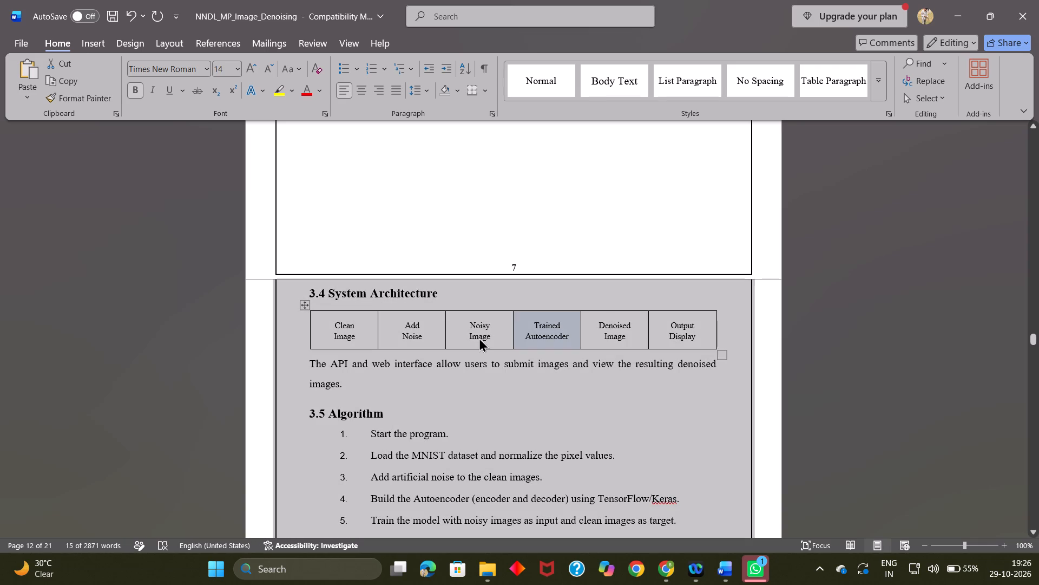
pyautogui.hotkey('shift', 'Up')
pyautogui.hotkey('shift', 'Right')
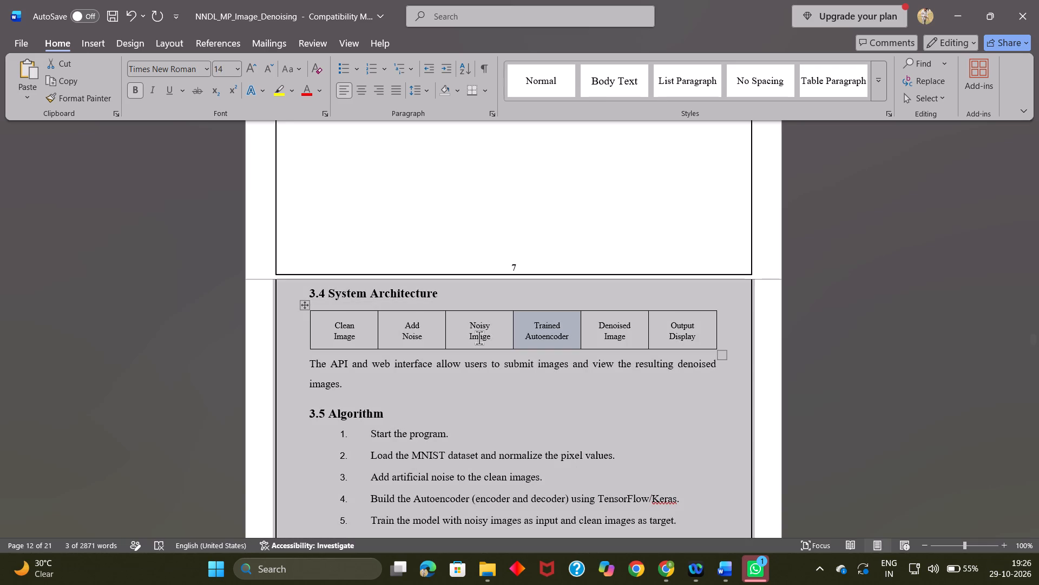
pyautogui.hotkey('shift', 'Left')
# Copy the "3.4 System Architecture" section with its block table and description to the top of the emptied page after page 6.
pyautogui.click(541, 381)
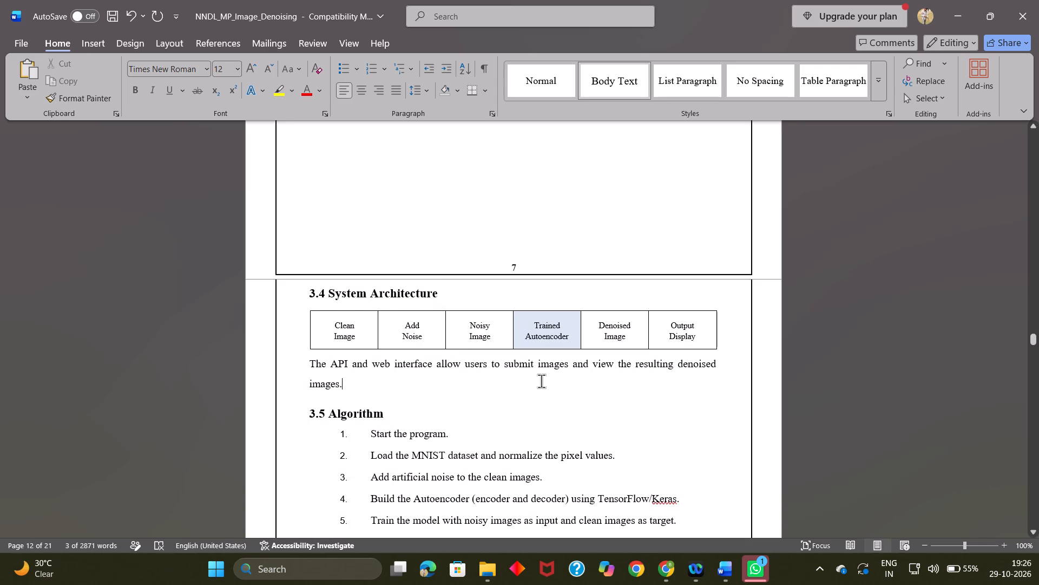
pyautogui.hotkey('shift', 'Up')
pyautogui.hotkey('shift', 'Up')
pyautogui.hotkey('shift', 'Up')
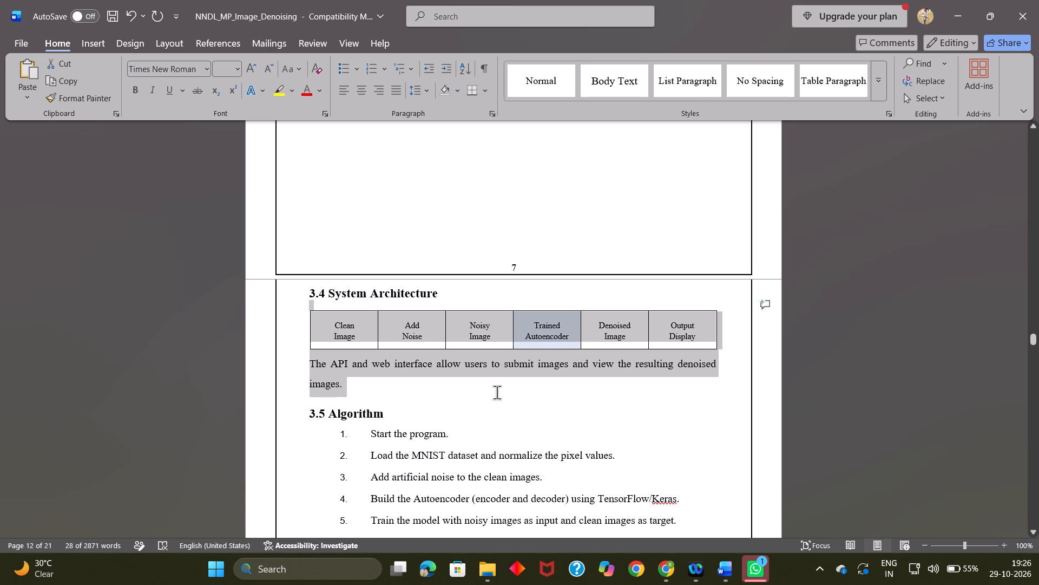
pyautogui.hotkey('shift', 'Up')
pyautogui.hotkey('shift', 'Left')
pyautogui.hotkey('shift', 'Left')
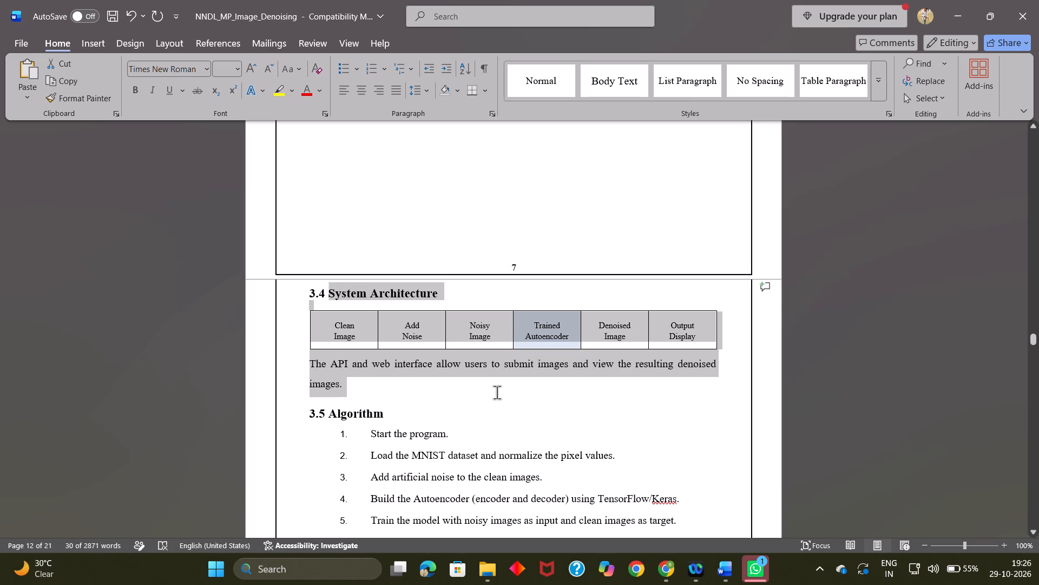
pyautogui.hotkey('shift', 'Left')
pyautogui.hotkey('shift', 'Left')
pyautogui.hotkey('shift', 'Left')
pyautogui.hotkey('shift', 'Left')
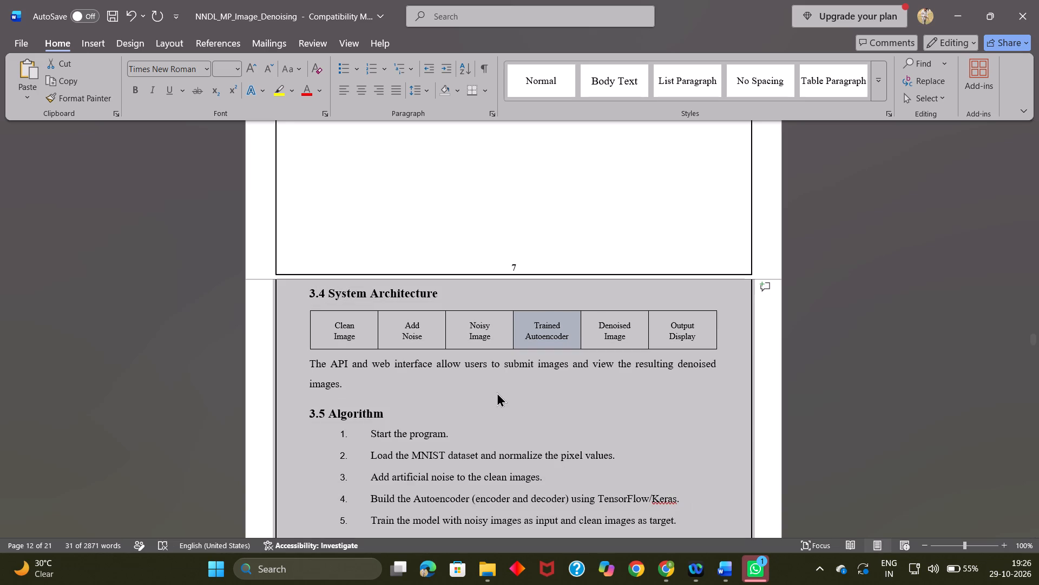
pyautogui.hotkey('shift', 'Right')
pyautogui.hotkey('ctrl', 'c')
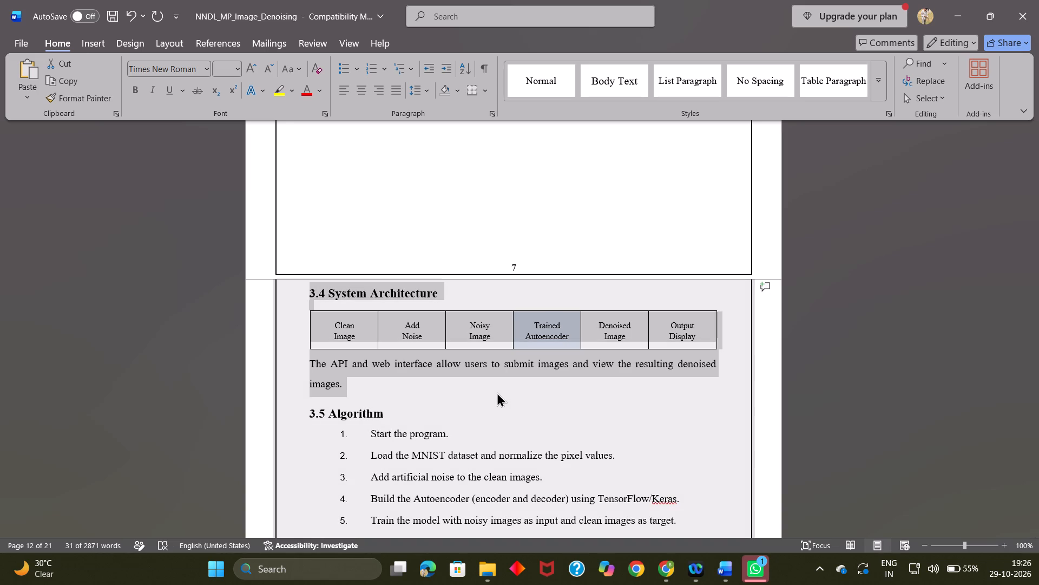
pyautogui.scroll(5, 497, 392)
pyautogui.hscroll(1, 413, 363)
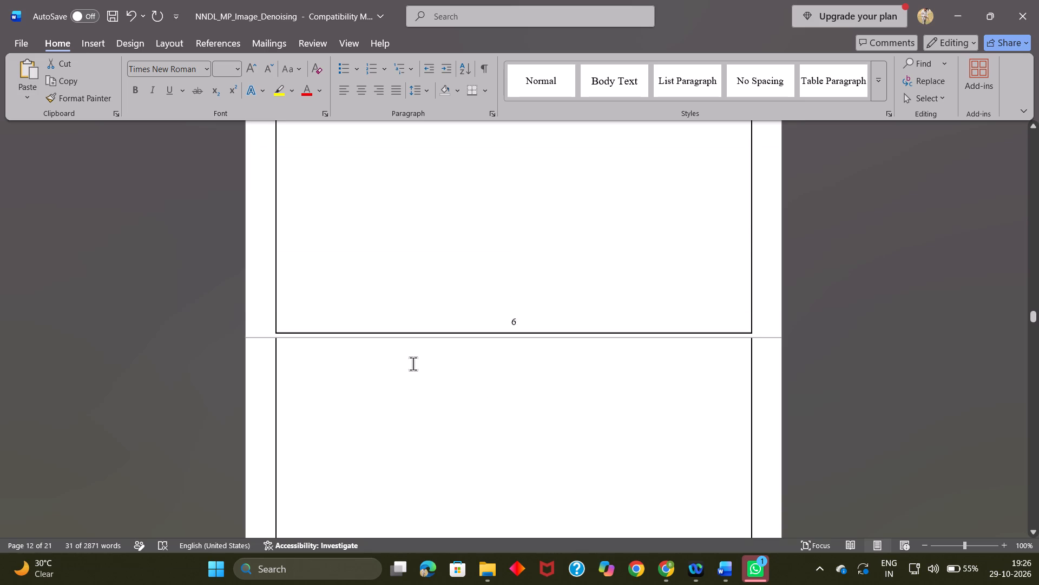
pyautogui.hscroll(2, 413, 363)
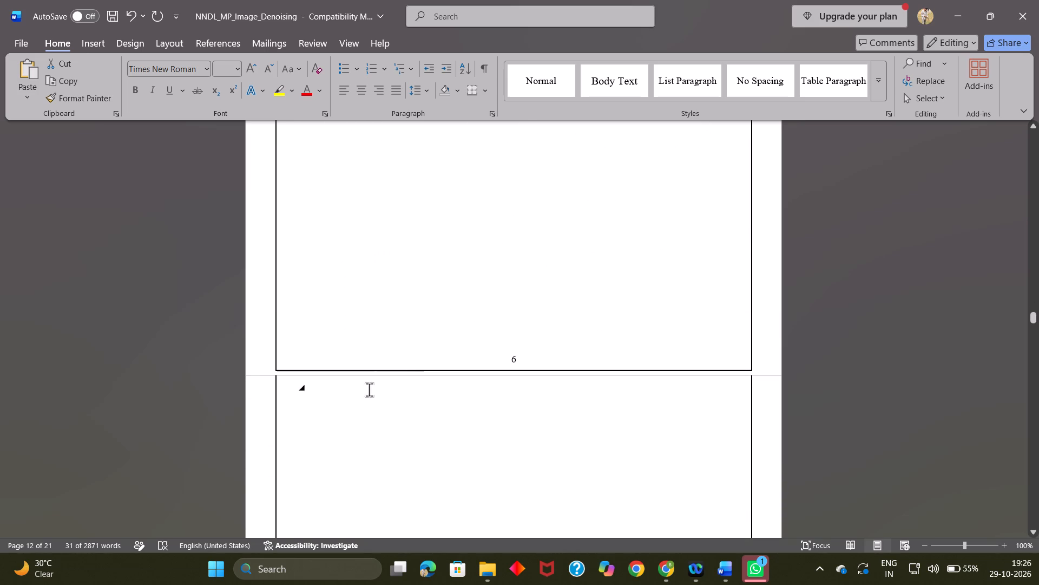
pyautogui.click(346, 407)
pyautogui.hotkey('ctrl', 'v')
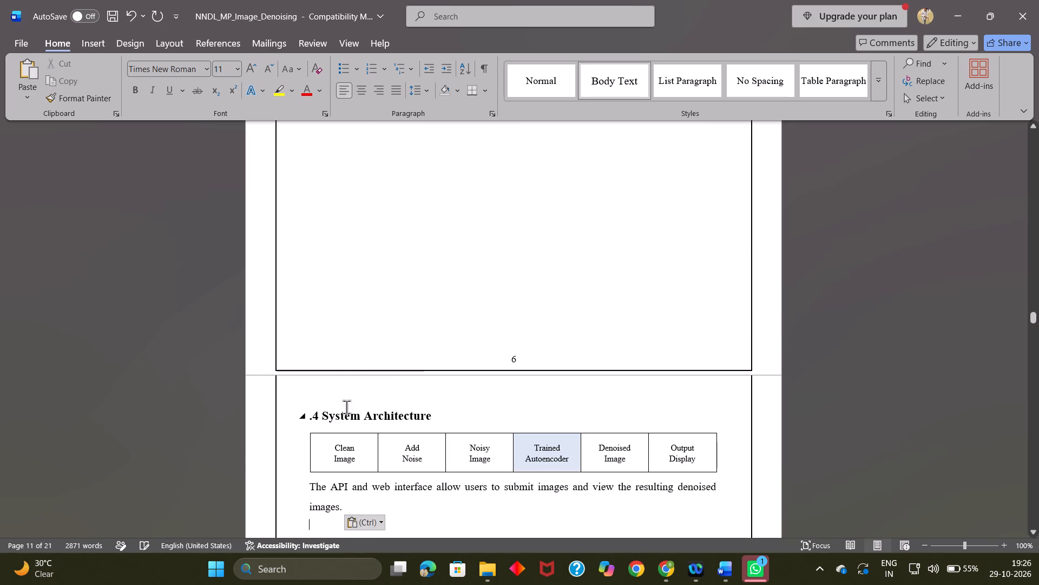
# Restore the missing 3 at the start of the pasted heading so it reads "3.4 System Architecture".
pyautogui.scroll(-7, 313, 414)
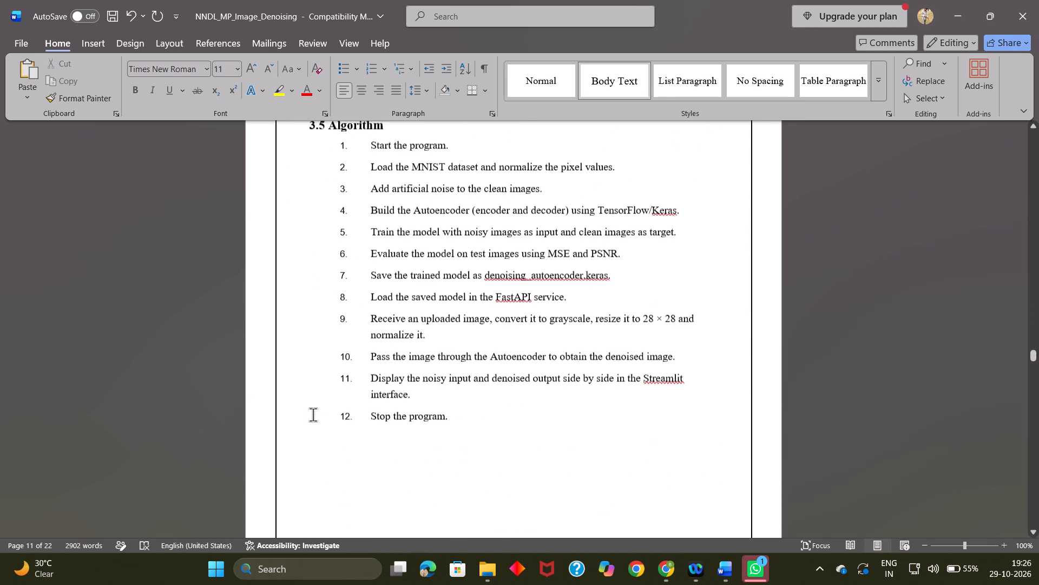
pyautogui.scroll(4, 313, 414)
pyautogui.scroll(3, 334, 363)
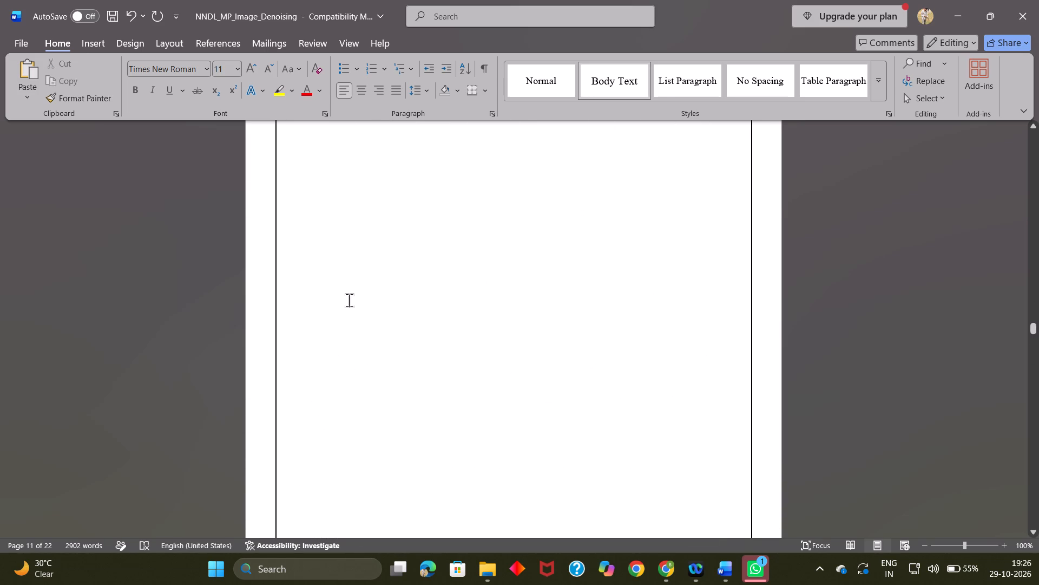
pyautogui.scroll(2, 348, 287)
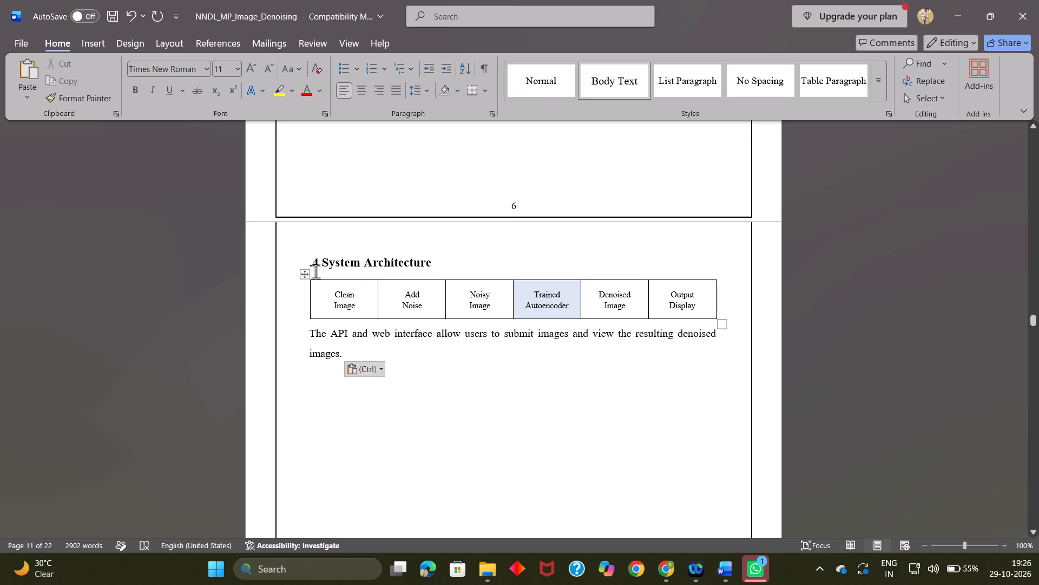
pyautogui.click(312, 268)
pyautogui.press('Left')
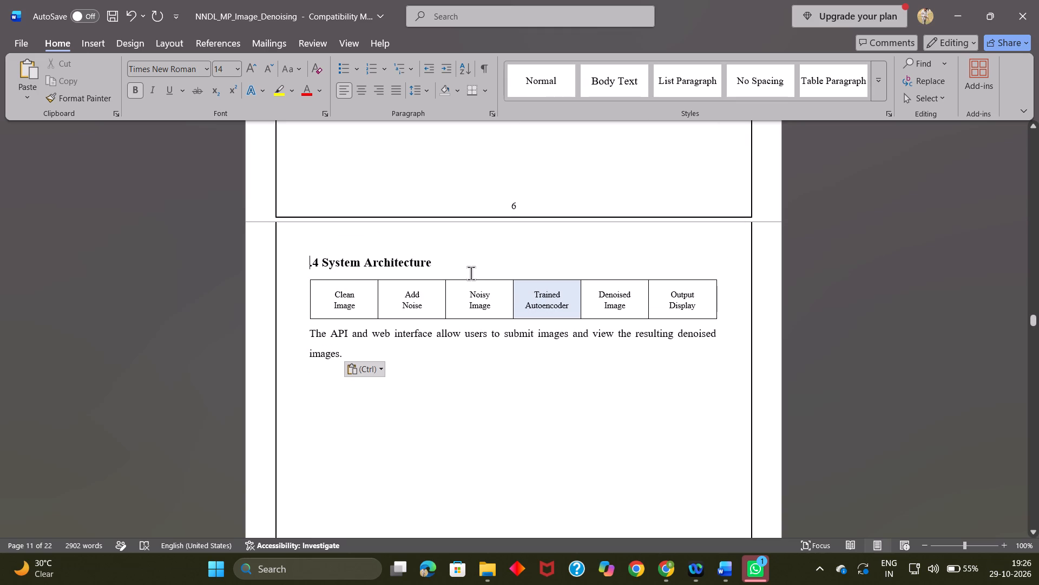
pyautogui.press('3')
# Copy the "3.5 Algorithm" section with all twelve numbered steps to a new line below the pasted System Architecture description.
pyautogui.scroll(-3, 394, 403)
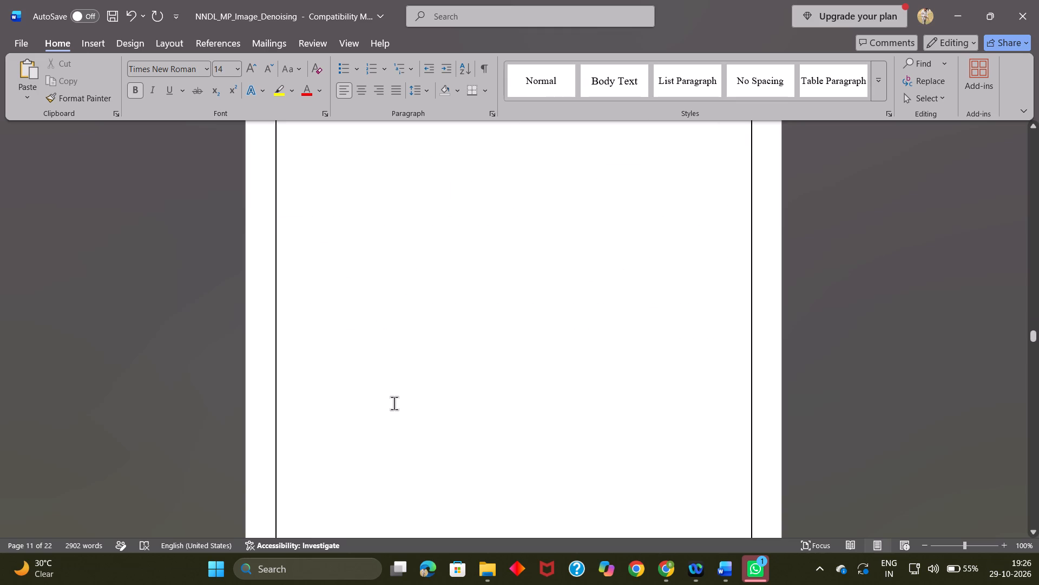
pyautogui.scroll(-2, 394, 403)
pyautogui.scroll(1, 394, 403)
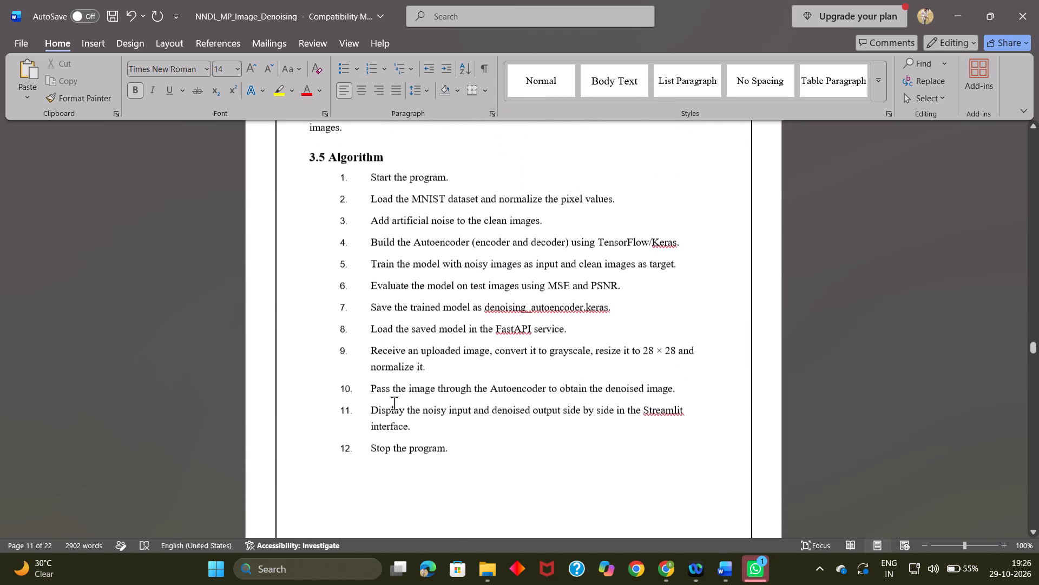
pyautogui.scroll(1, 394, 403)
pyautogui.click(312, 178)
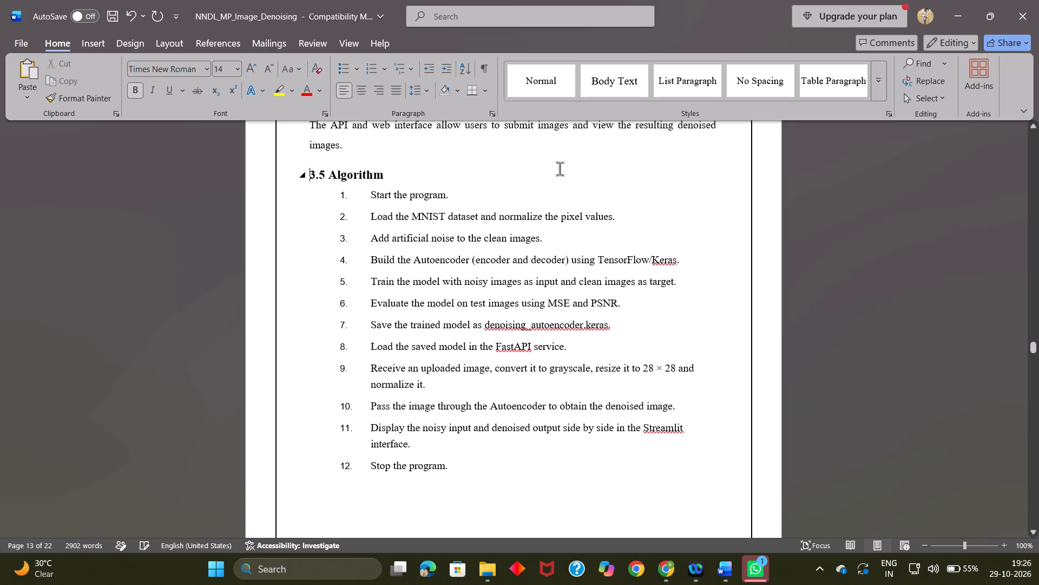
pyautogui.hotkey('shift', 'Down')
pyautogui.hotkey('shift', 'Down')
pyautogui.hotkey('shift', 'Down')
pyautogui.hotkey('shift', 'Down')
pyautogui.hotkey('shift', 'Down')
pyautogui.hotkey('shift', 'Down')
pyautogui.hotkey('shift', 'Down')
pyautogui.hotkey('shift', 'Down')
pyautogui.hotkey('shift', 'Down')
pyautogui.hotkey('shift', 'Down')
pyautogui.hotkey('shift', 'Down')
pyautogui.hotkey('shift', 'Down')
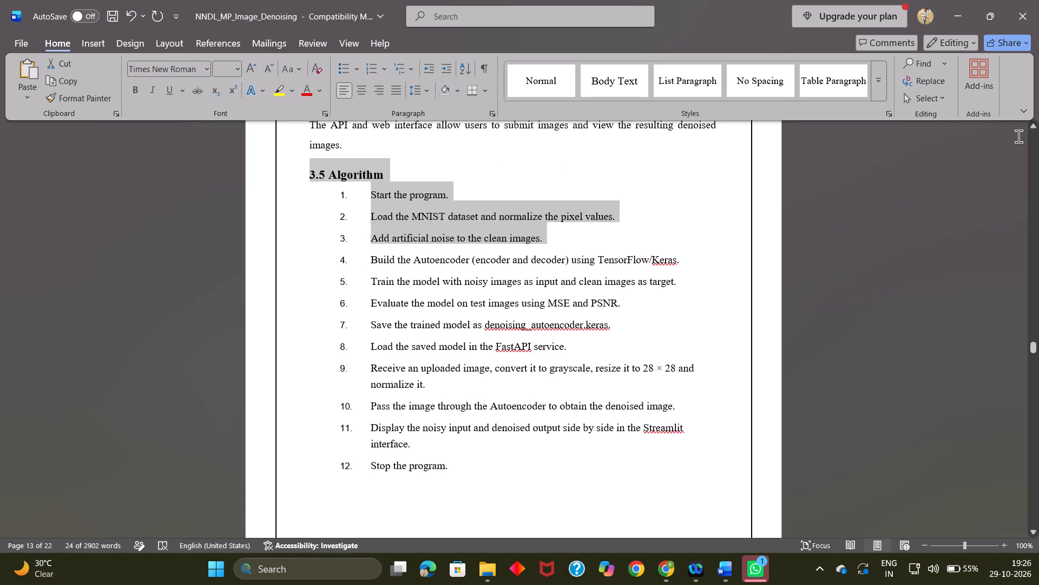
pyautogui.hotkey('shift', 'Down')
pyautogui.hotkey('shift', 'Left')
pyautogui.hotkey('shift', 'Down')
pyautogui.hotkey('shift', 'Down')
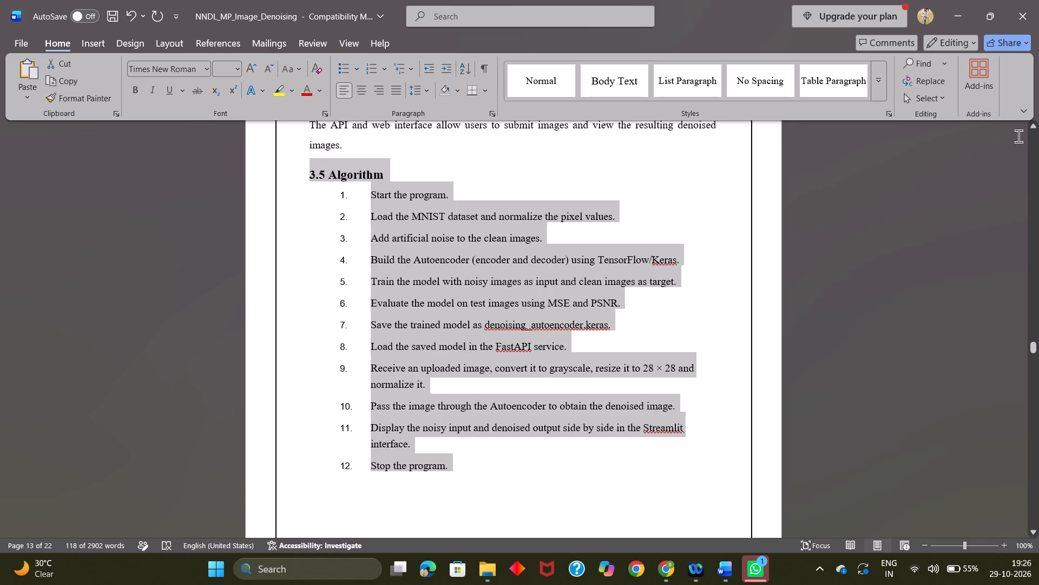
pyautogui.hotkey('ctrl', 'c')
pyautogui.scroll(4, 1018, 136)
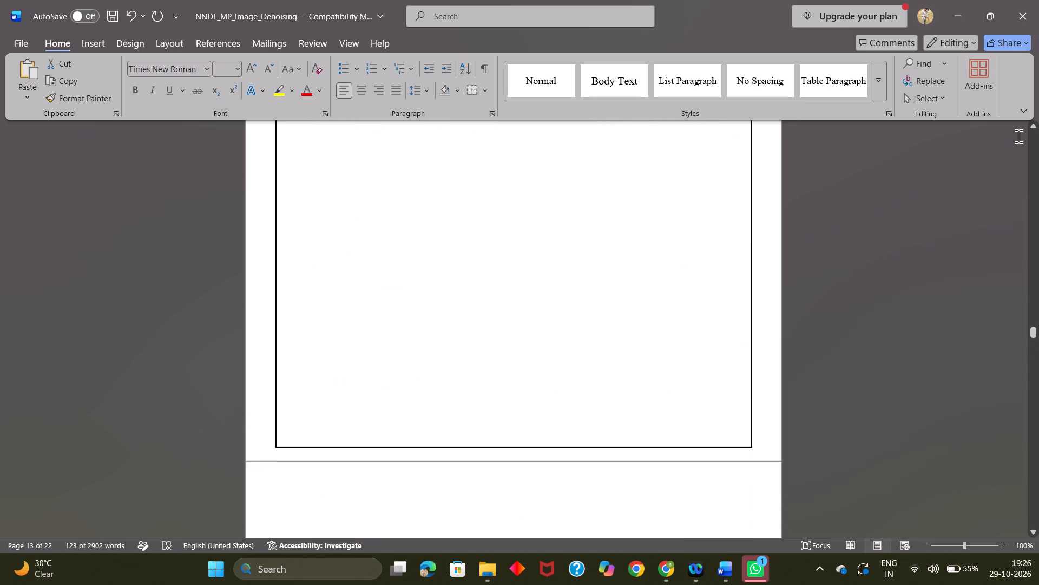
pyautogui.scroll(3, 1018, 136)
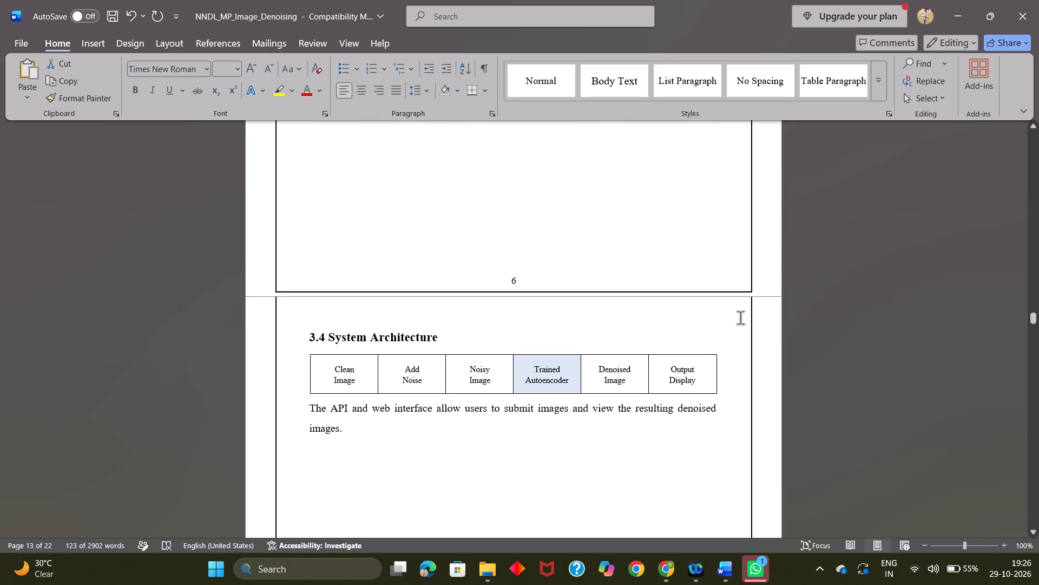
pyautogui.click(565, 429)
pyautogui.press('Return')
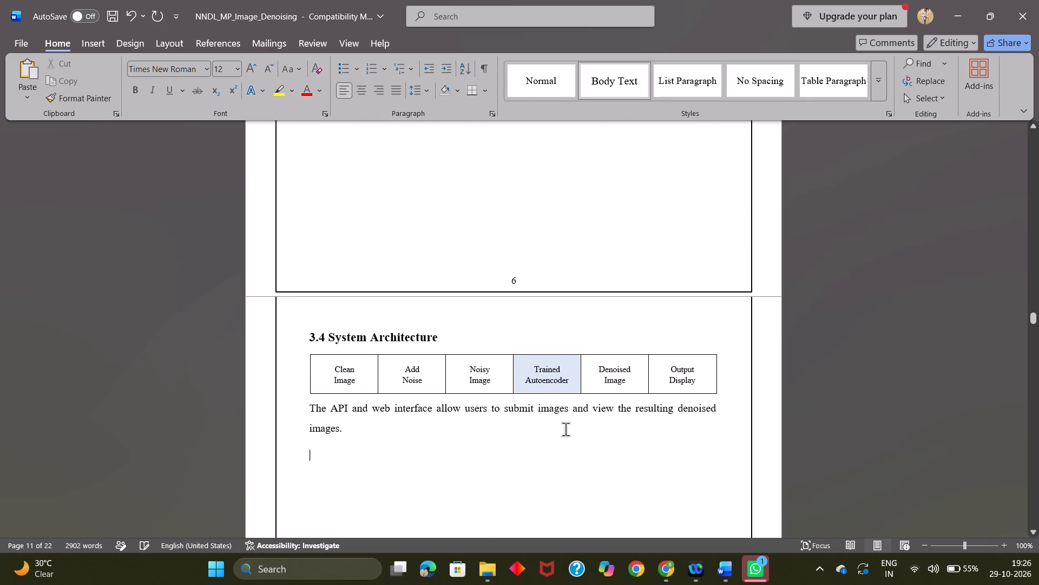
pyautogui.hotkey('ctrl', 'v')
# Delete surplus blank lines below the pasted "12. Stop the program." and undo the removal of that line's full stop.
pyautogui.scroll(-3, 565, 429)
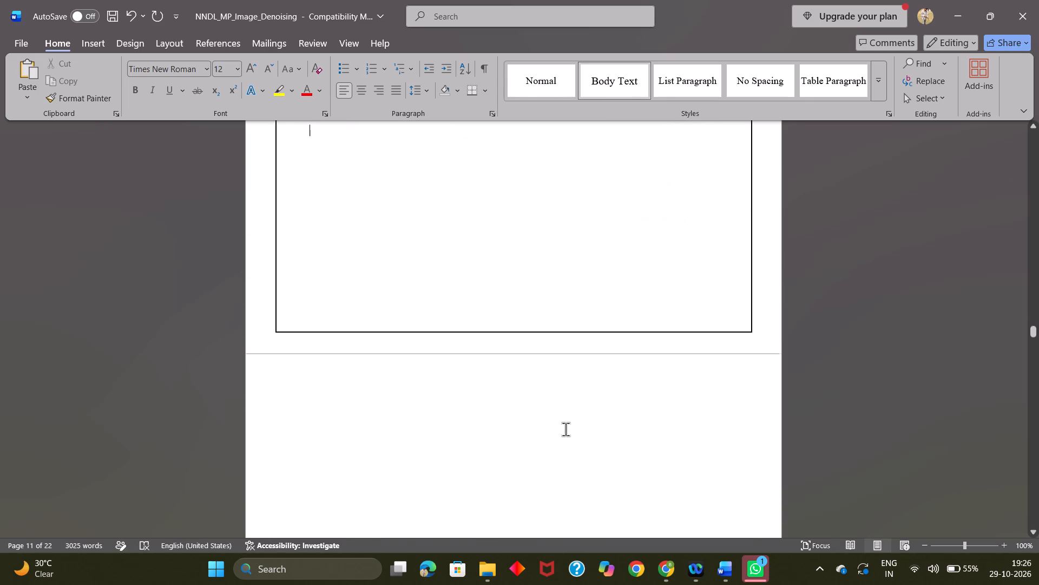
pyautogui.scroll(-3, 565, 429)
pyautogui.scroll(4, 565, 429)
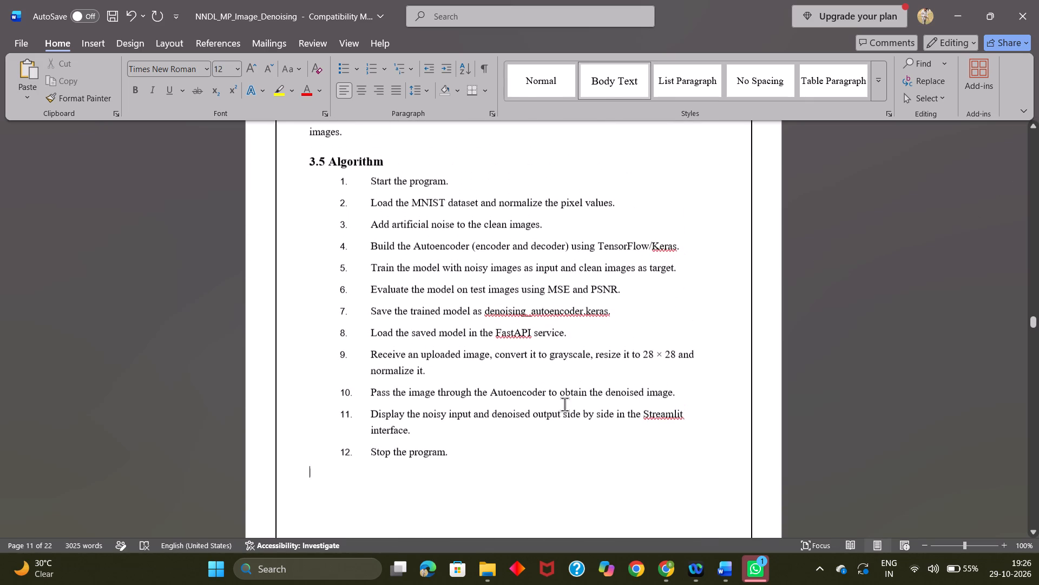
pyautogui.scroll(-2, 568, 399)
pyautogui.click(429, 402)
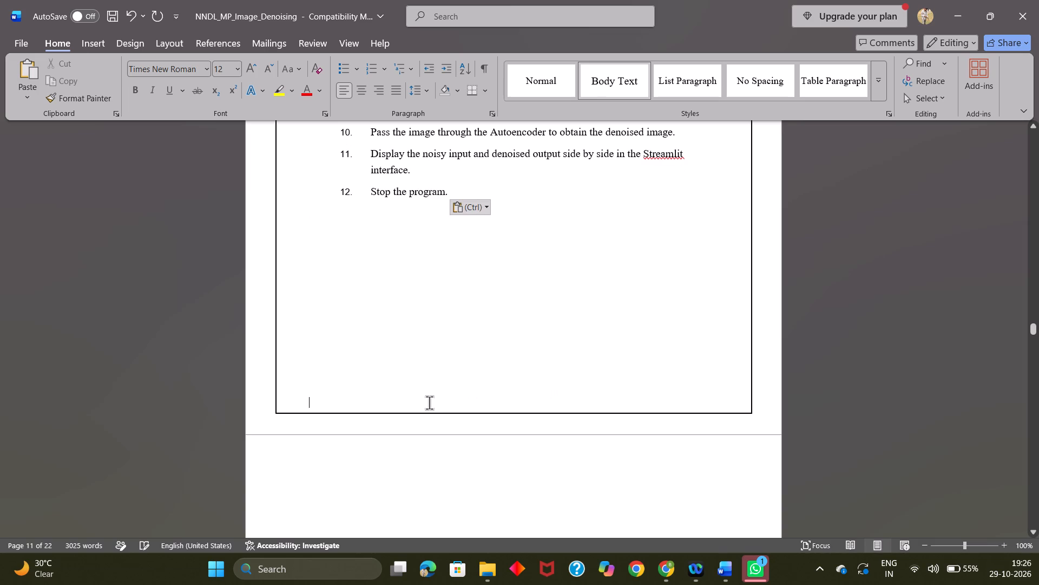
pyautogui.press('BackSpace')
pyautogui.press('BackSpace')
pyautogui.press('BackSpace')
pyautogui.press('BackSpace')
pyautogui.press('BackSpace')
pyautogui.press('BackSpace')
pyautogui.press('BackSpace')
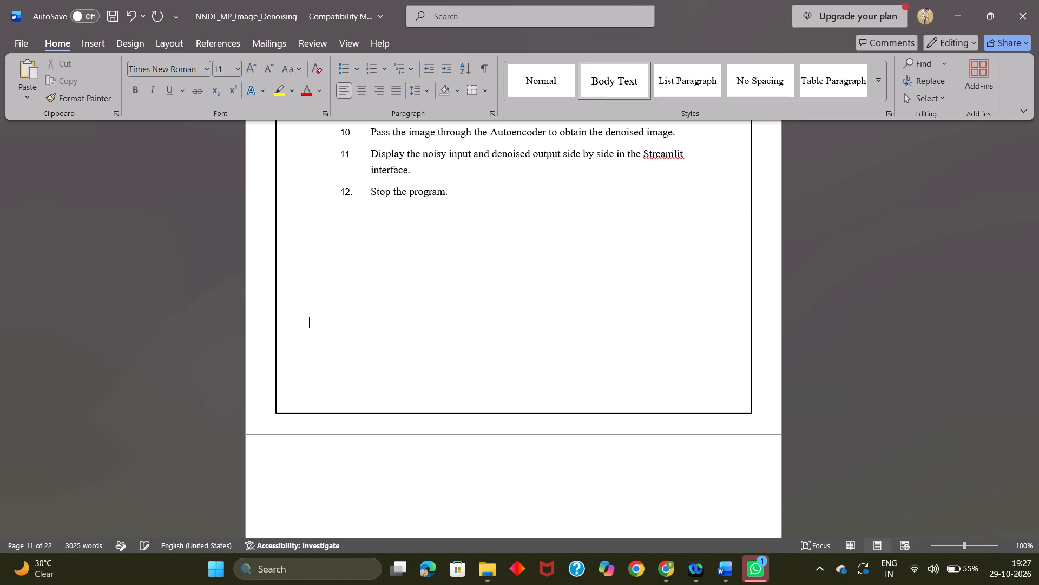
pyautogui.press('BackSpace')
pyautogui.press('BackSpace')
pyautogui.press('BackSpace')
pyautogui.press('BackSpace')
pyautogui.press('BackSpace')
pyautogui.press('BackSpace')
pyautogui.press('BackSpace')
pyautogui.press('BackSpace')
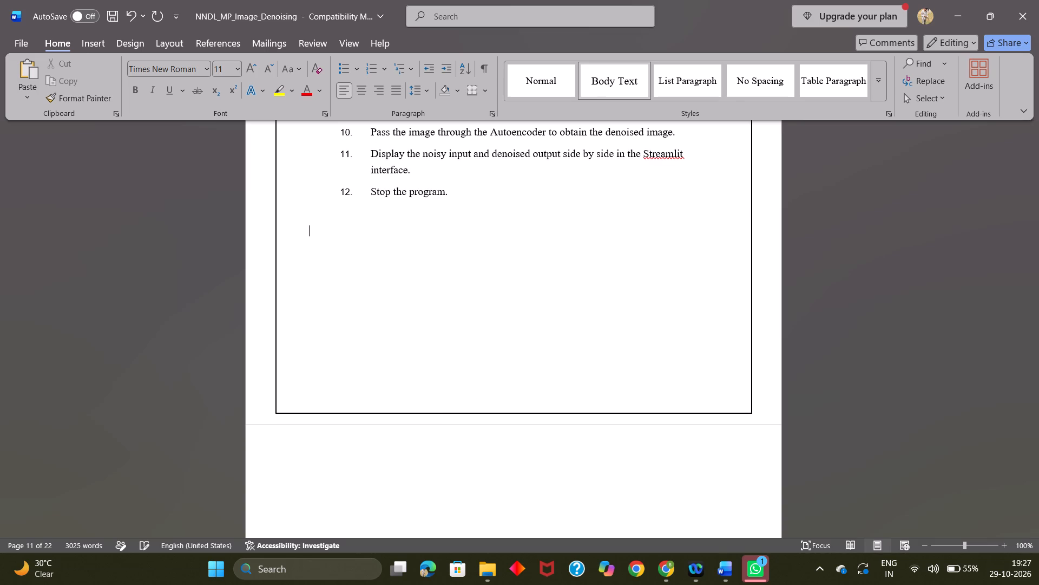
pyautogui.press('BackSpace')
pyautogui.press('BackSpace')
pyautogui.press('BackSpace')
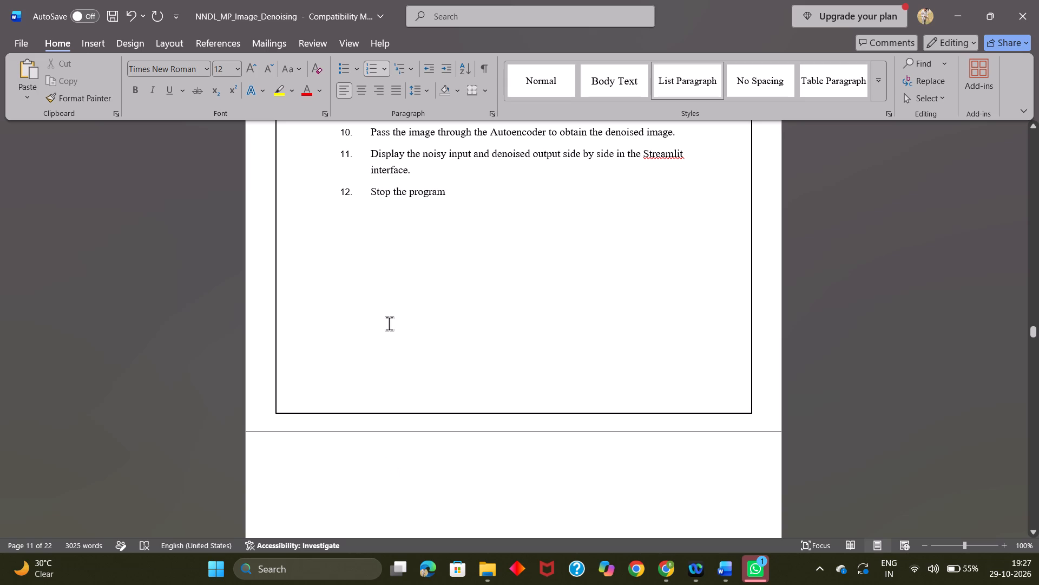
pyautogui.hotkey('ctrl', 'z')
# Delete the surplus blank lines below "12. Stop the program." to bring the page number 7 back onto that page.
pyautogui.click(333, 397)
pyautogui.press('BackSpace')
pyautogui.press('BackSpace')
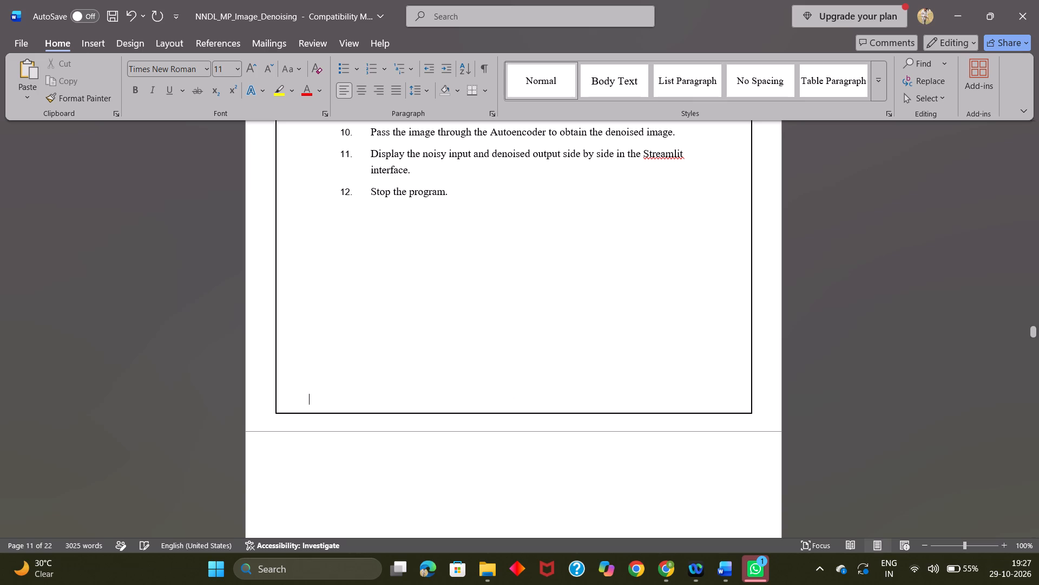
pyautogui.press('BackSpace')
pyautogui.press('BackSpace')
pyautogui.press('BackSpace')
pyautogui.press('BackSpace')
pyautogui.scroll(-1, 333, 397)
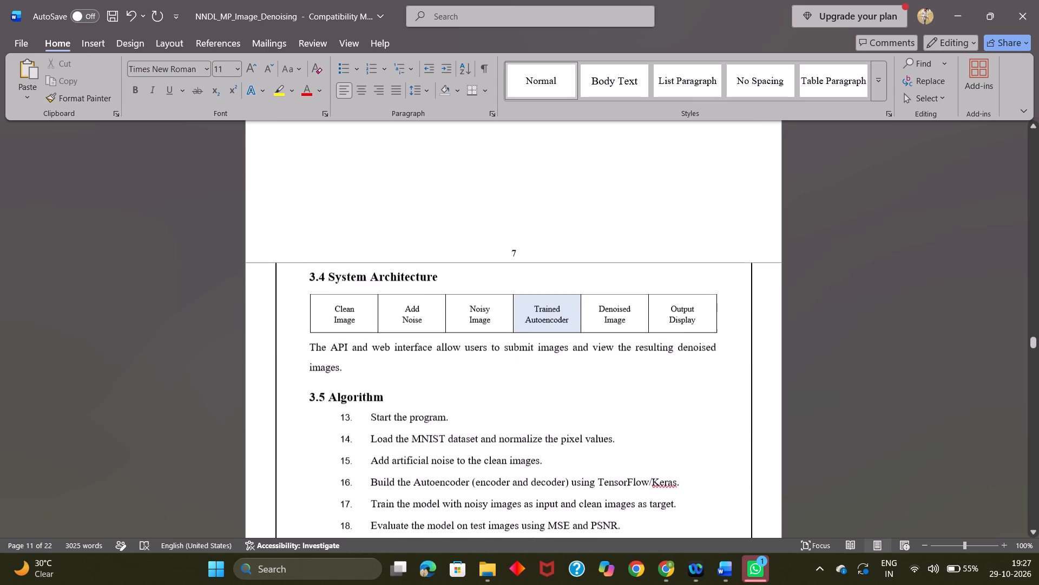
pyautogui.scroll(-1, 333, 397)
pyautogui.scroll(2, 333, 397)
pyautogui.click(326, 344)
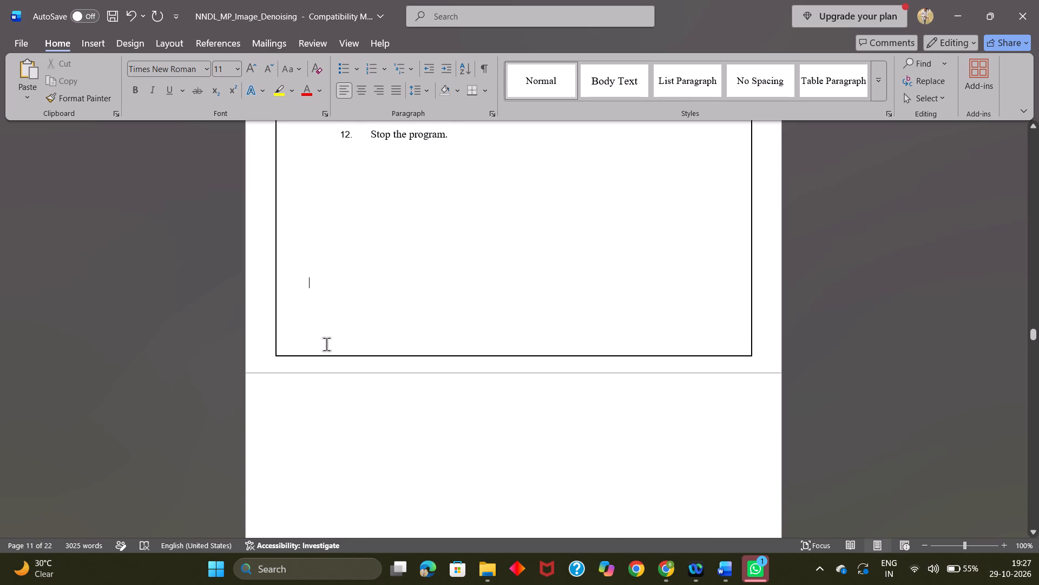
pyautogui.press('BackSpace')
pyautogui.press('BackSpace')
pyautogui.press('BackSpace')
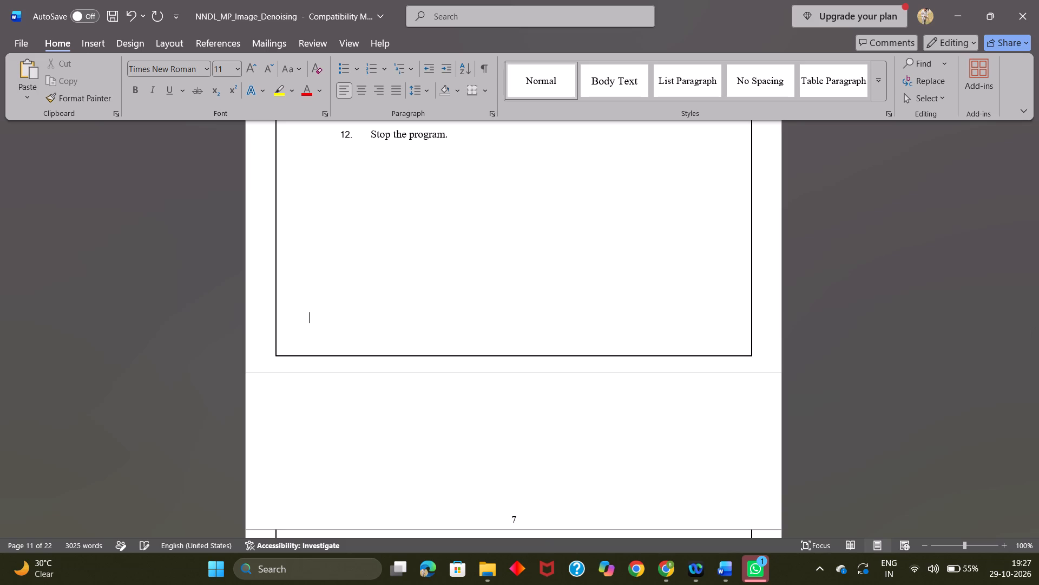
pyautogui.press('BackSpace')
pyautogui.press('BackSpace')
pyautogui.press('BackSpace')
pyautogui.press('BackSpace')
pyautogui.press('BackSpace')
pyautogui.press('BackSpace')
pyautogui.press('BackSpace')
pyautogui.press('BackSpace')
pyautogui.press('BackSpace')
pyautogui.press('BackSpace')
pyautogui.press('BackSpace')
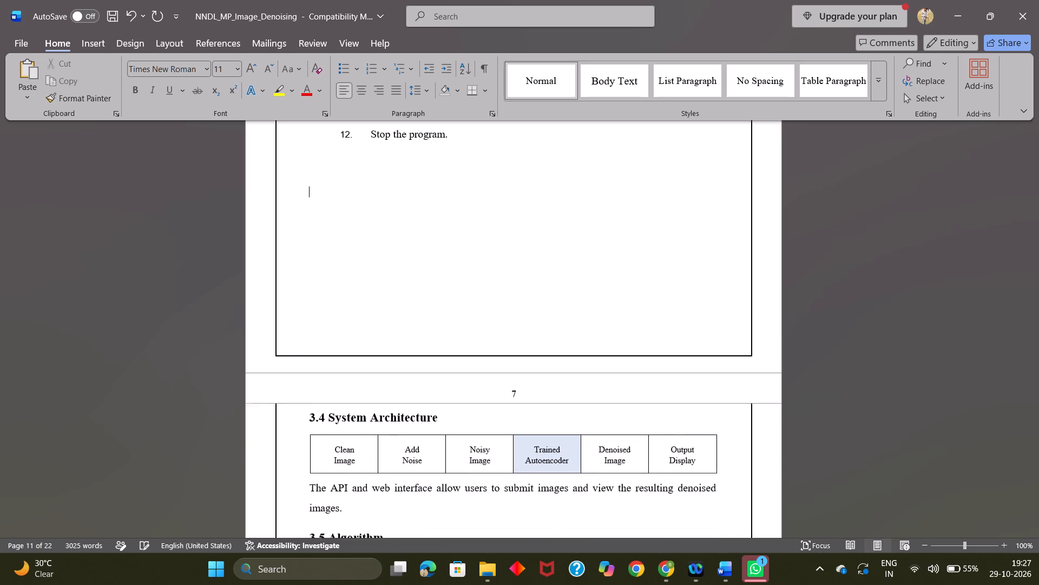
pyautogui.press('BackSpace')
pyautogui.press('BackSpace')
pyautogui.press('BackSpace')
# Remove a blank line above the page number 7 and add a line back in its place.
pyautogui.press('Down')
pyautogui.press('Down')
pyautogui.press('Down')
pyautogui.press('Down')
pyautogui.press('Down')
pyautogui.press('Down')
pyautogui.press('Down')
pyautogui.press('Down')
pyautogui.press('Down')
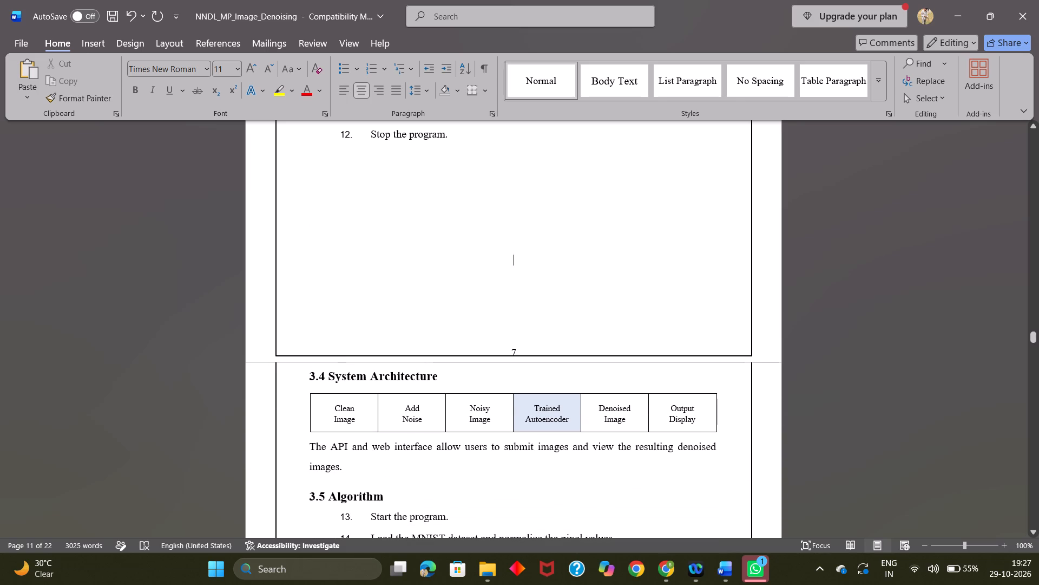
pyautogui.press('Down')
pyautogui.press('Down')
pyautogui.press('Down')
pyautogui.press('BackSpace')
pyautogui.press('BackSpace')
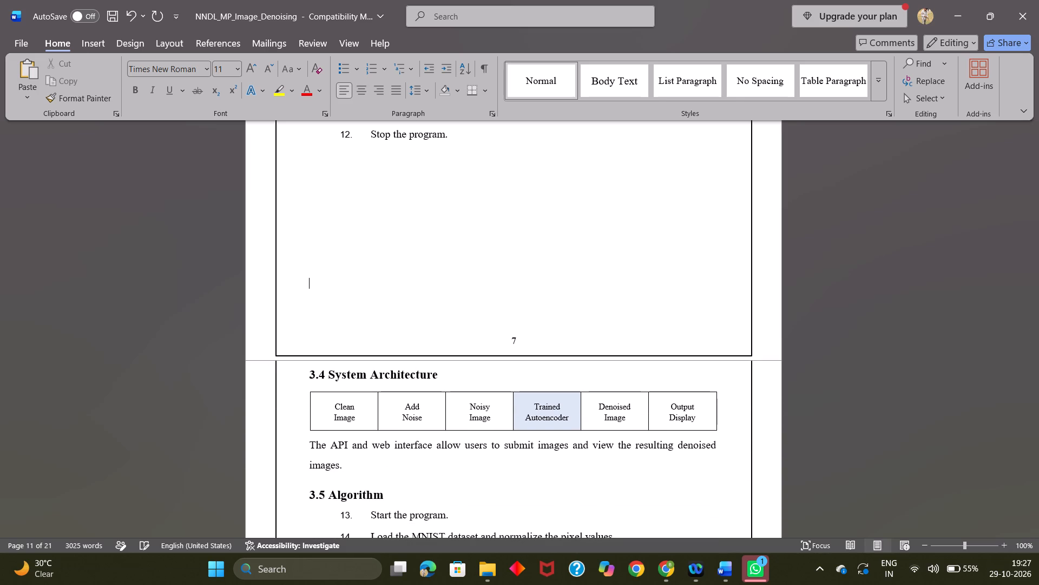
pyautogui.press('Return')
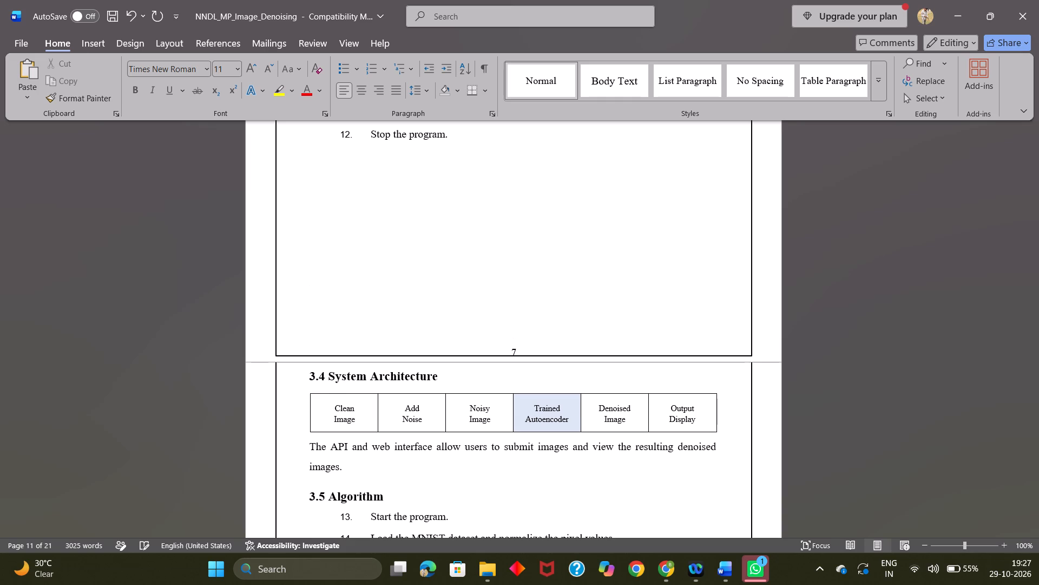
# Review the pages from the old 3.4 section through the references, and return to the page break after page 7.
pyautogui.scroll(-2, 372, 389)
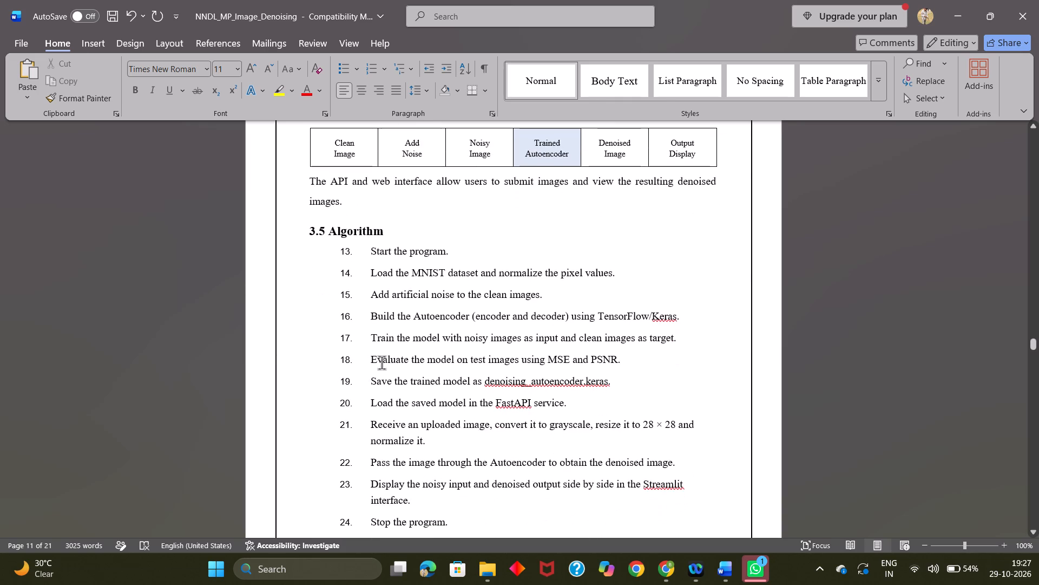
pyautogui.scroll(-3, 382, 362)
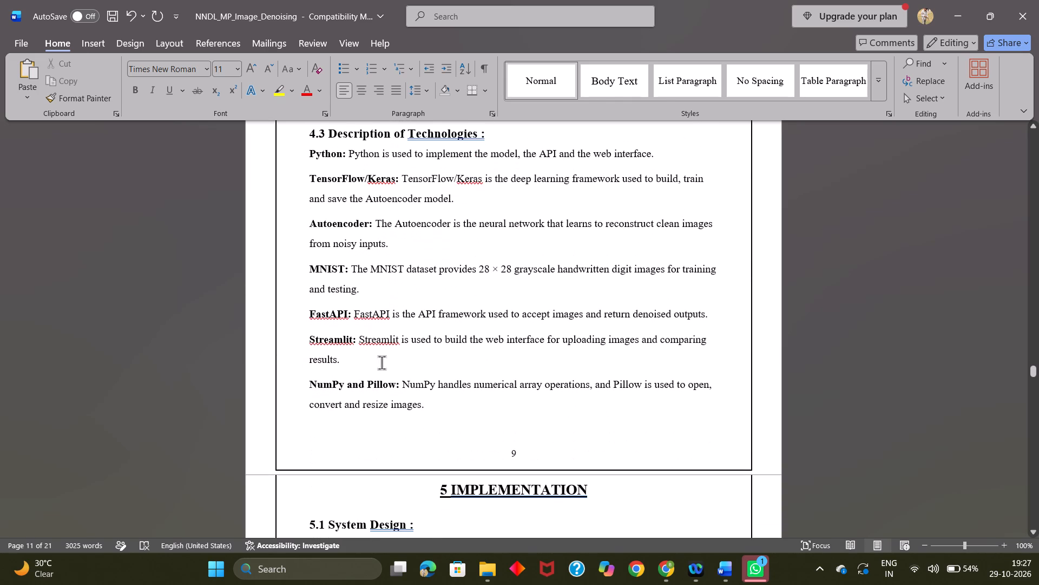
pyautogui.scroll(-4, 382, 362)
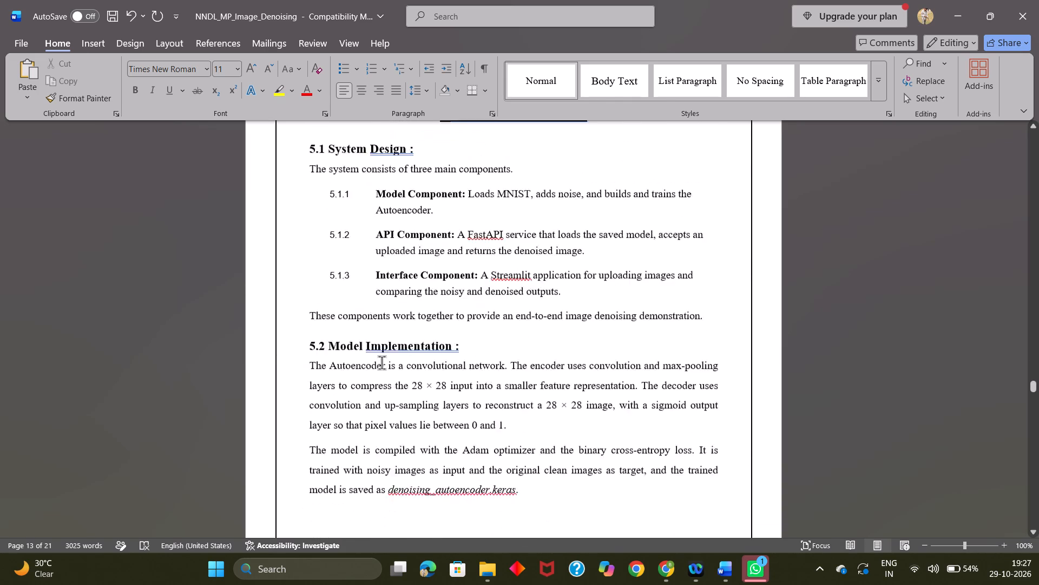
pyautogui.scroll(-8, 382, 362)
pyautogui.scroll(2, 382, 362)
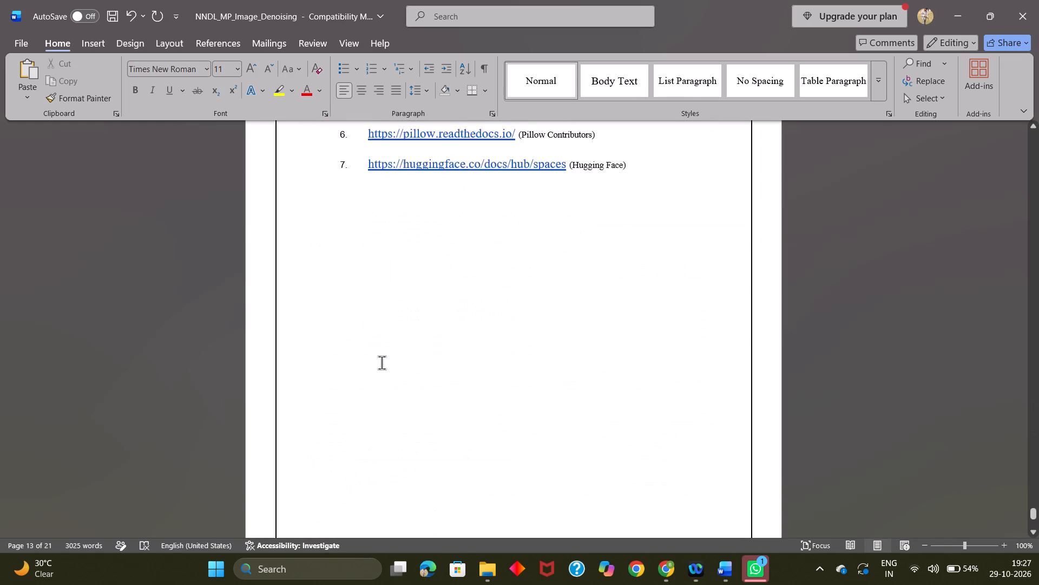
pyautogui.scroll(11, 382, 362)
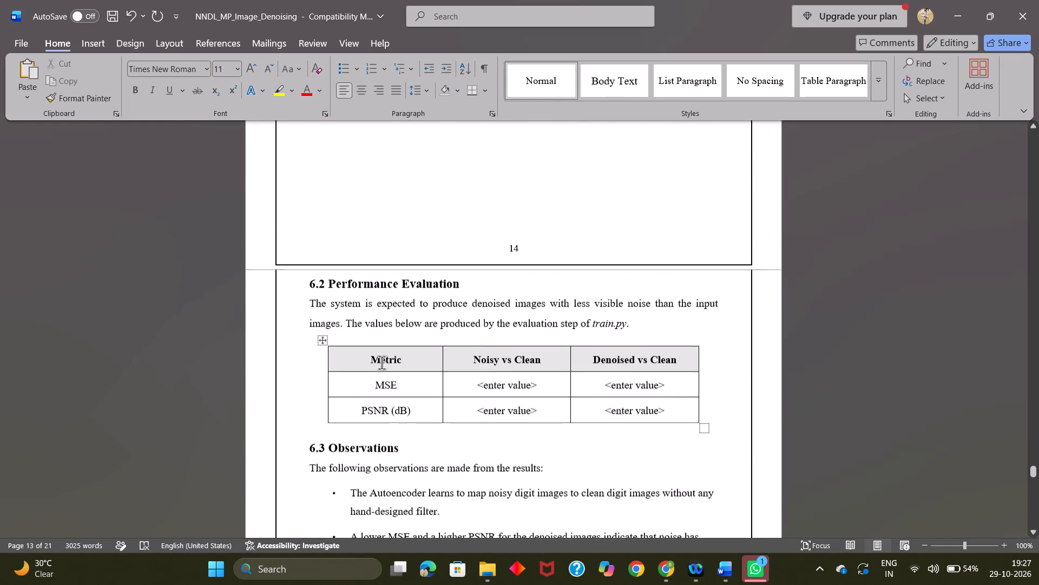
pyautogui.scroll(10, 382, 362)
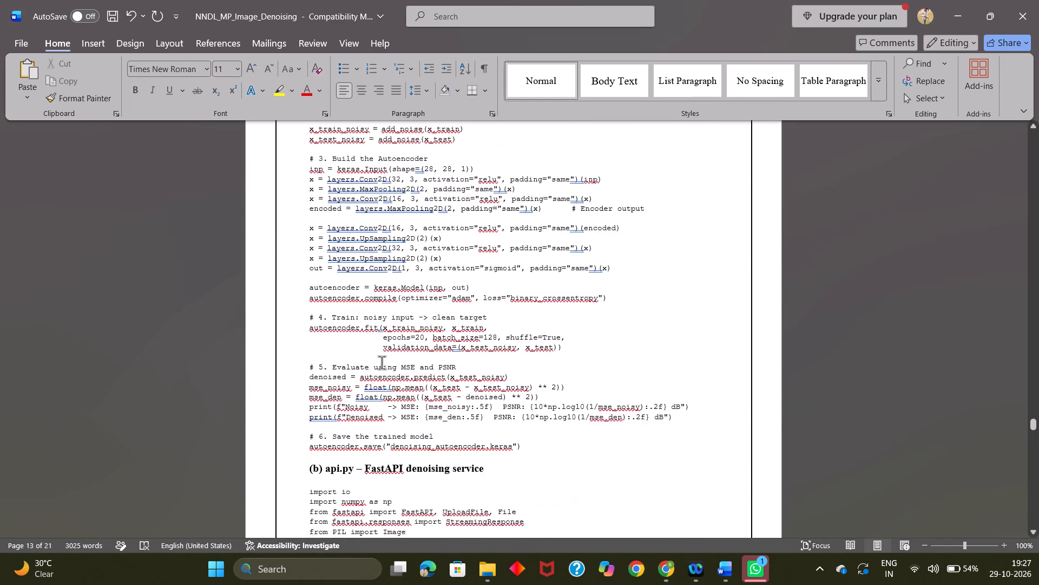
pyautogui.scroll(6, 382, 362)
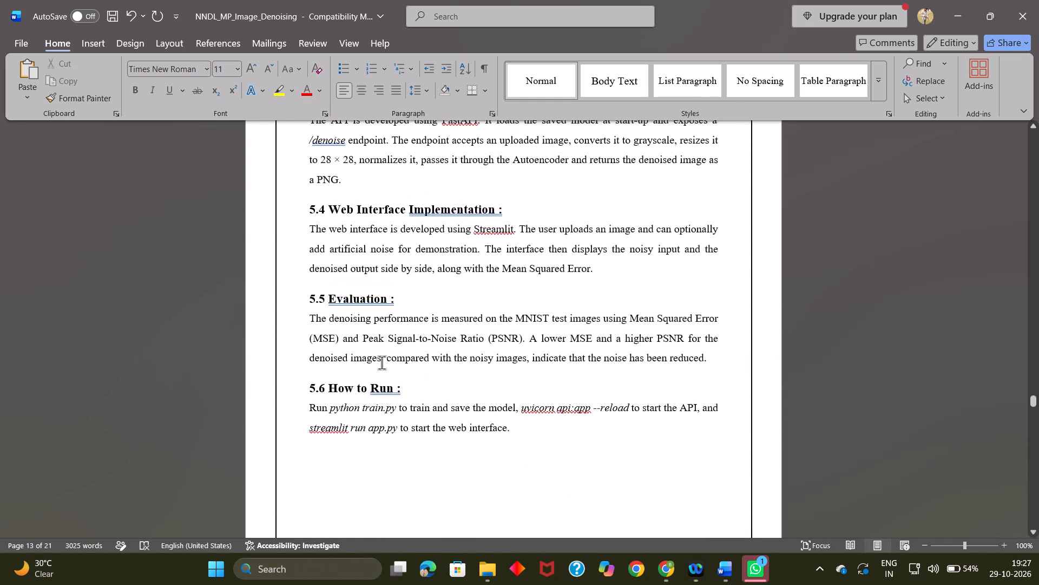
pyautogui.scroll(6, 382, 362)
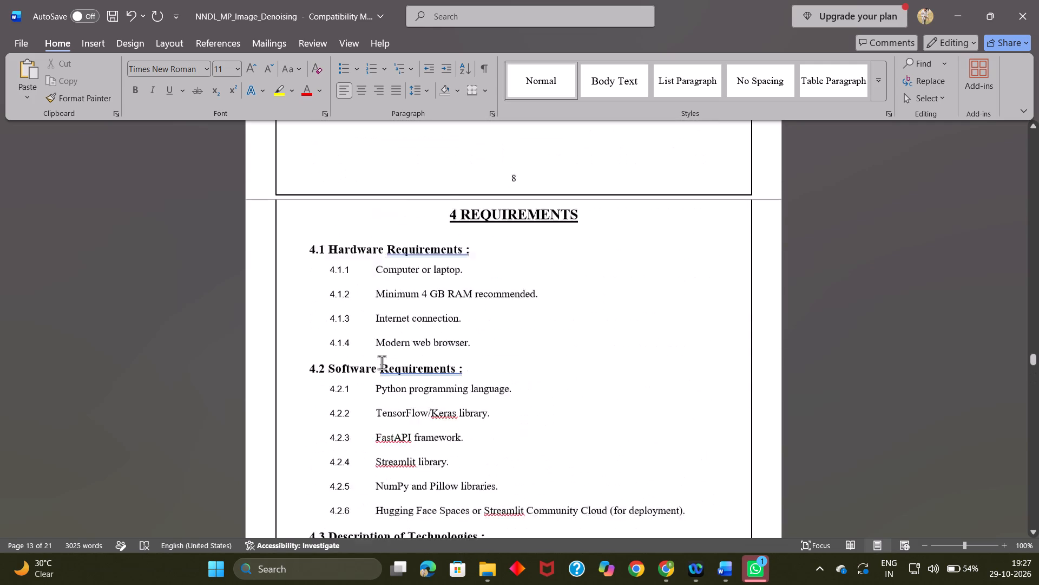
pyautogui.hscroll(1, 382, 362)
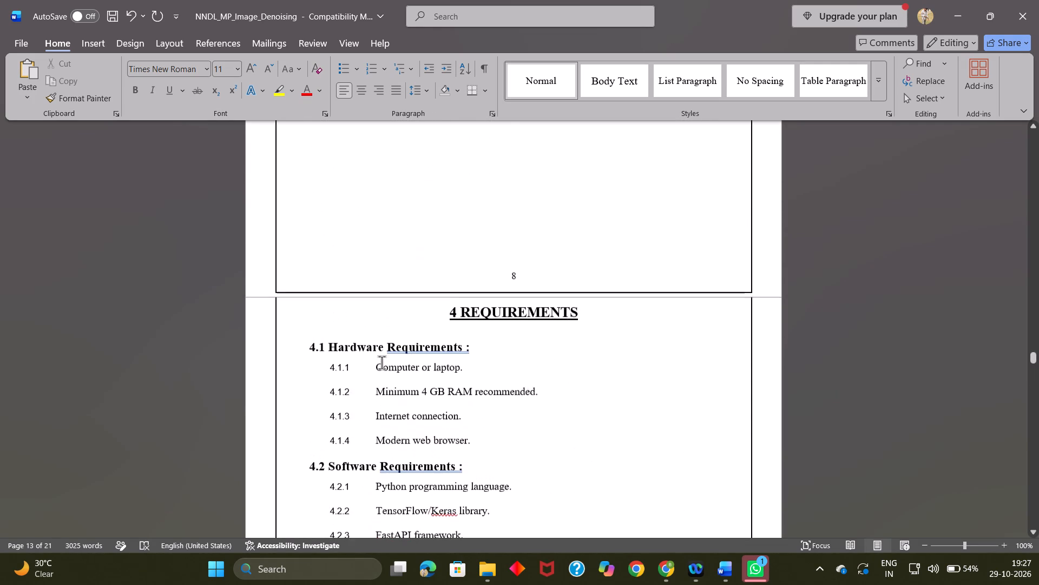
pyautogui.scroll(2, 382, 362)
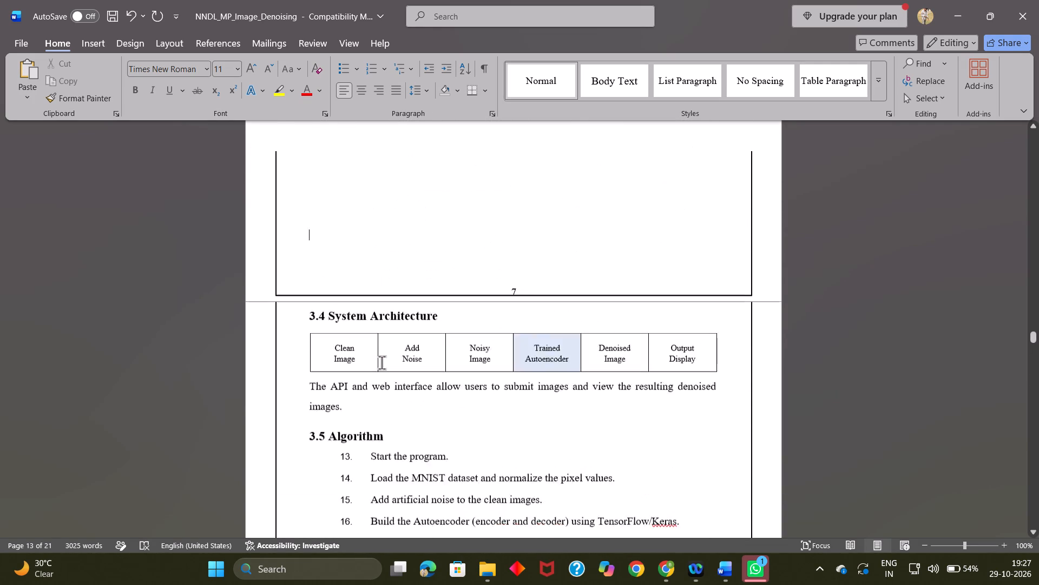
pyautogui.scroll(1, 382, 362)
pyautogui.scroll(-1, 382, 362)
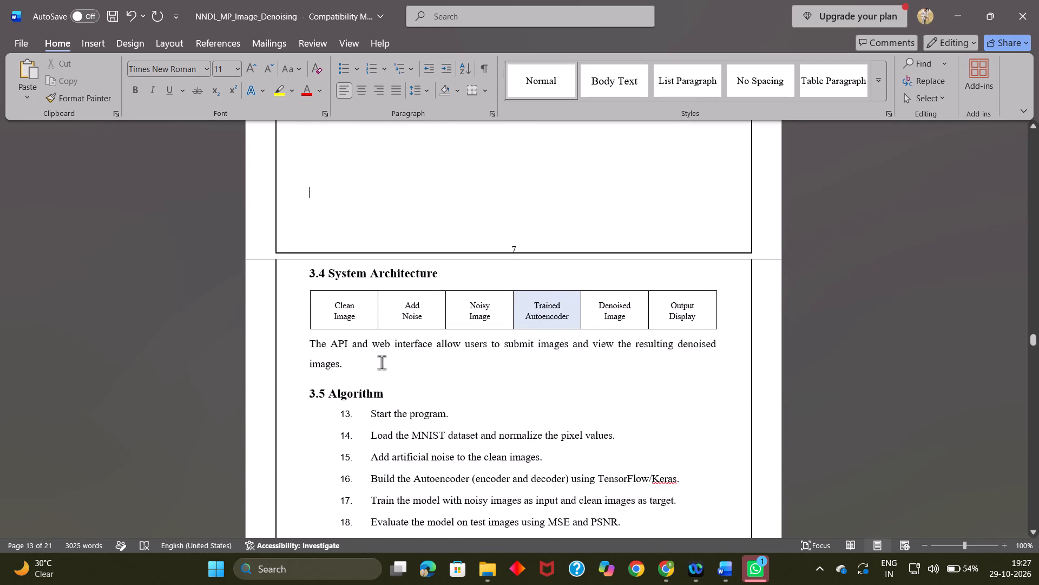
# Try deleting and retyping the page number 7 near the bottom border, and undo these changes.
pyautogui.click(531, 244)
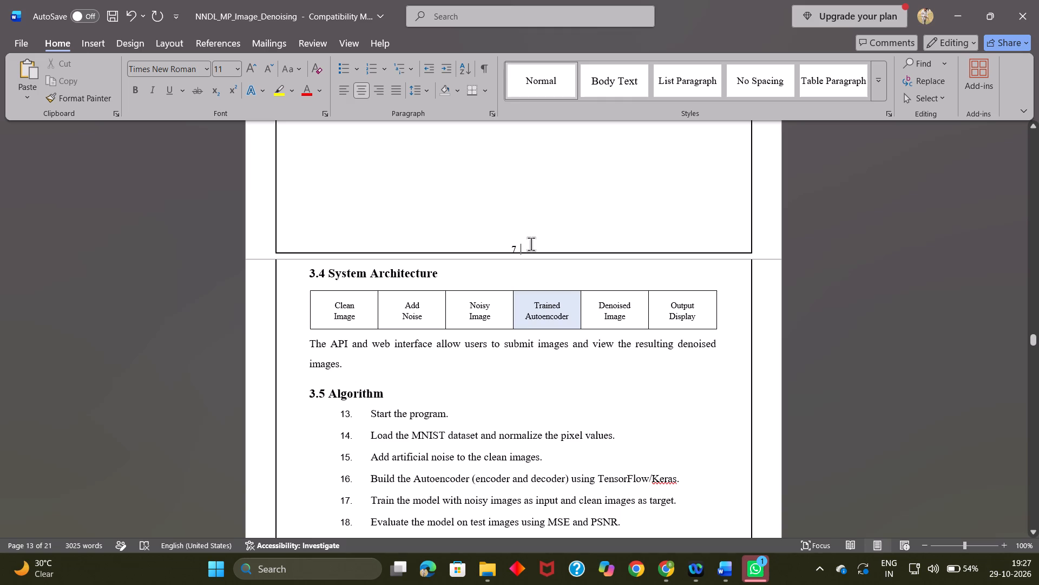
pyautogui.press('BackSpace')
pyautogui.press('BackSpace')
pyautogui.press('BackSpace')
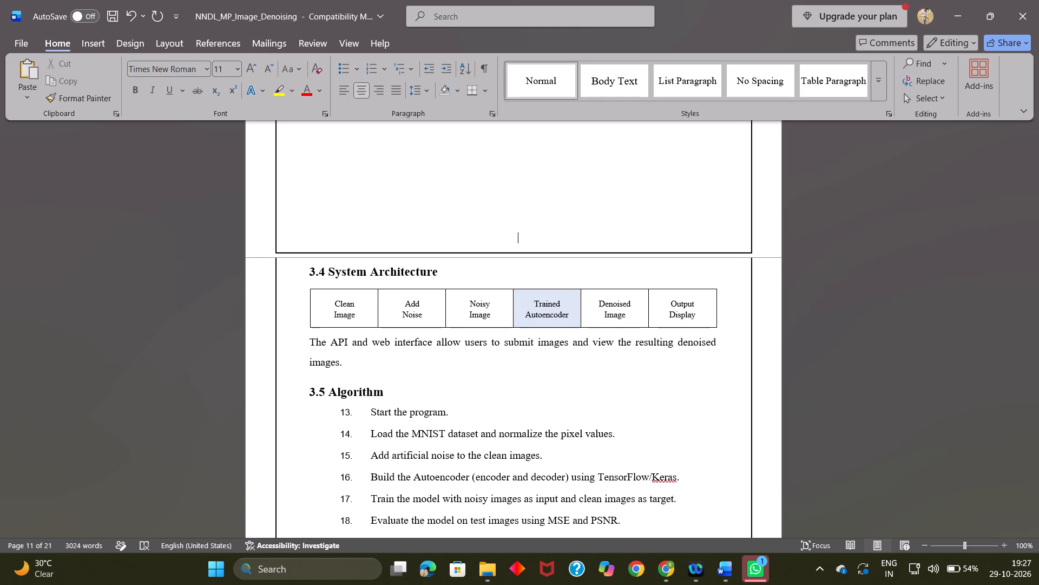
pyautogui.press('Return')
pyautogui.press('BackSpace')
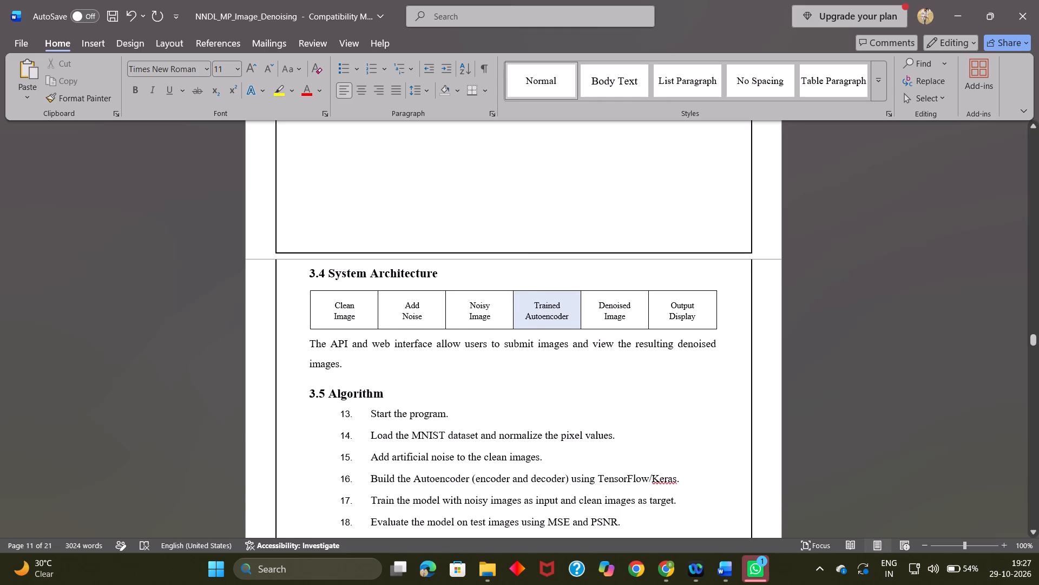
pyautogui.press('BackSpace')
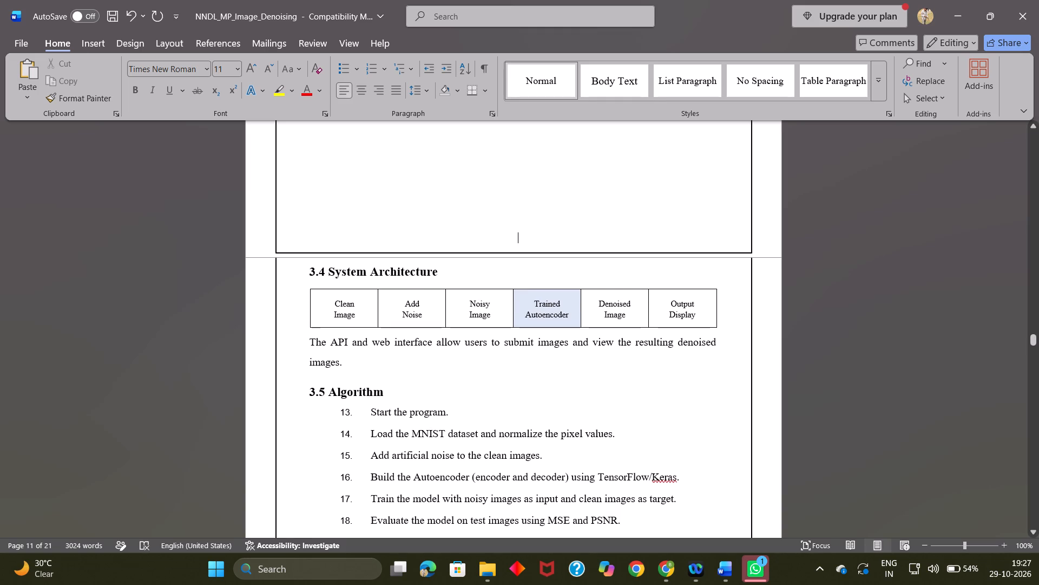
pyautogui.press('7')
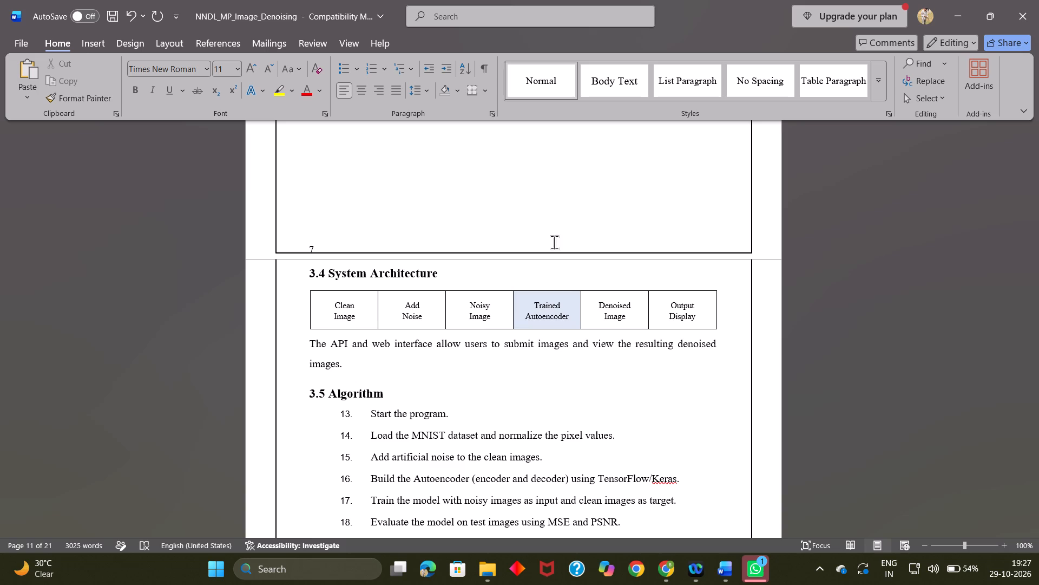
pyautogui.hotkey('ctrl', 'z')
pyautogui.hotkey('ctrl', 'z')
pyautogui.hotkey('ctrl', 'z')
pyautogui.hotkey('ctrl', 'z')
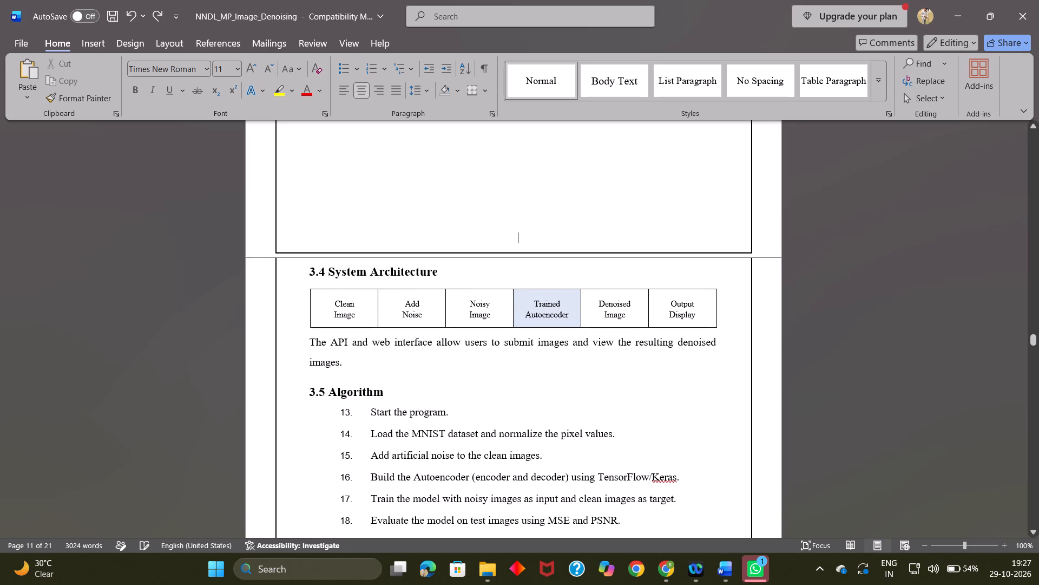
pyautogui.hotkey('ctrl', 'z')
# Delete the duplicate "3.5 Algorithm" section on page 8, including its heading and the steps numbered 13 to 24.
pyautogui.scroll(-1, 378, 348)
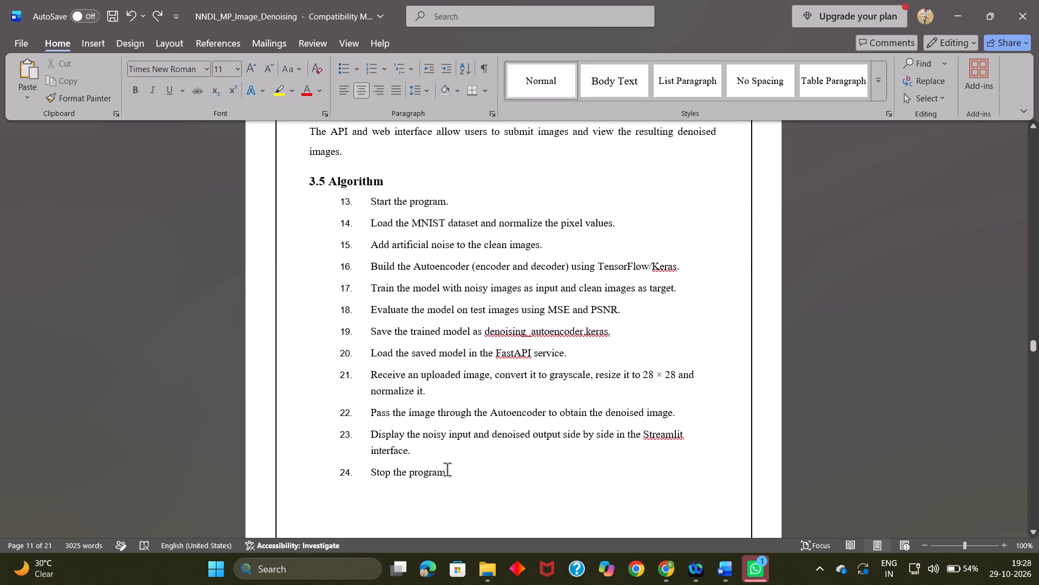
pyautogui.click(449, 471)
pyautogui.hotkey('shift', 'Up')
pyautogui.hotkey('shift', 'Up')
pyautogui.hotkey('shift', 'Up')
pyautogui.hotkey('shift', 'Up')
pyautogui.hotkey('shift', 'Up')
pyautogui.hotkey('shift', 'Up')
pyautogui.hotkey('shift', 'Up')
pyautogui.hotkey('shift', 'Up')
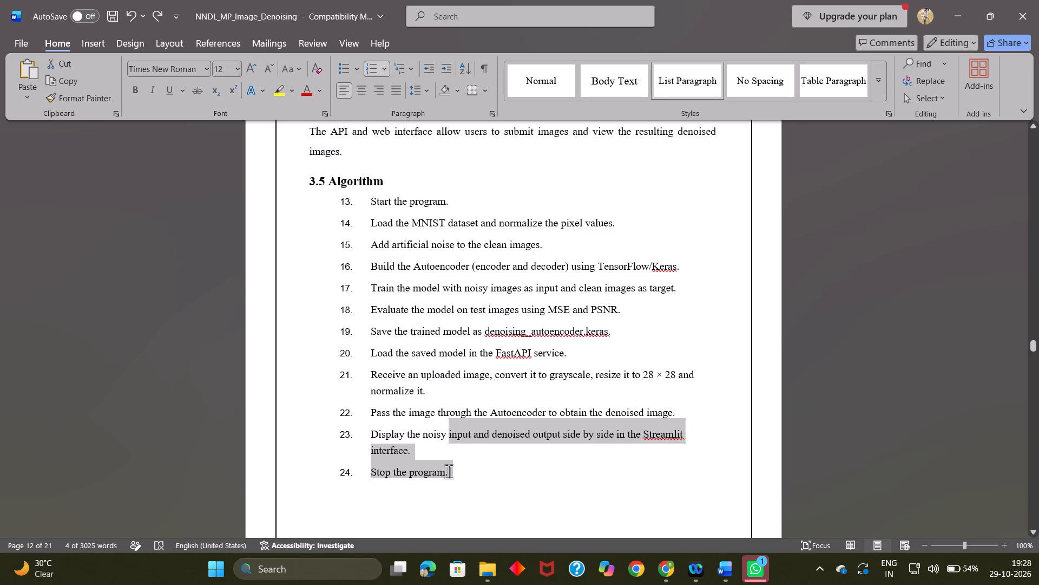
pyautogui.hotkey('shift', 'Up')
pyautogui.hotkey('shift', 'Up')
pyautogui.hotkey('shift', 'Up')
pyautogui.hotkey('shift', 'Up')
pyautogui.hotkey('shift', 'Up')
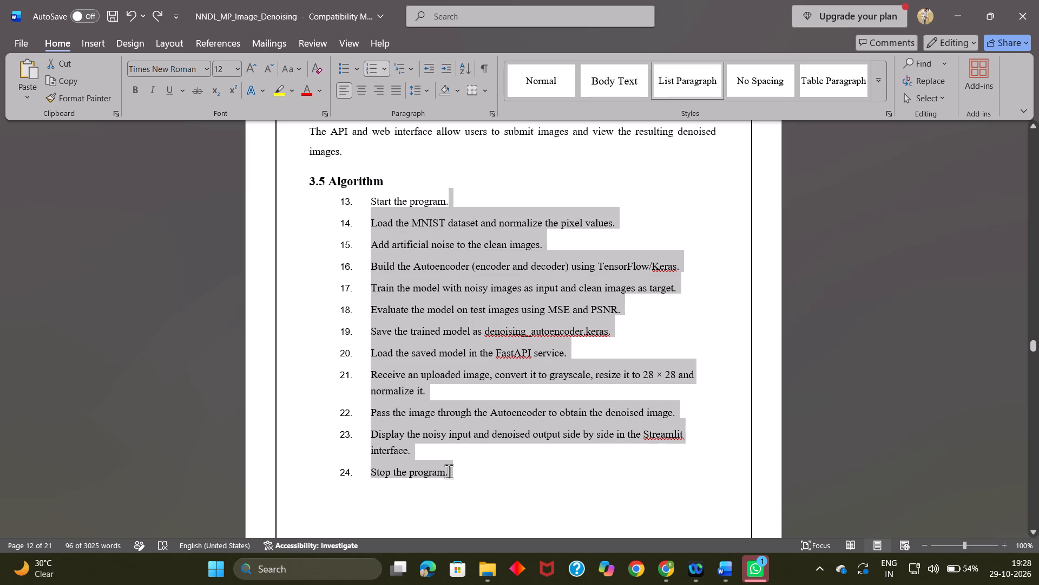
pyautogui.hotkey('shift', 'Up')
pyautogui.press('BackSpace')
pyautogui.press('BackSpace')
pyautogui.press('BackSpace')
pyautogui.press('BackSpace')
pyautogui.press('BackSpace')
pyautogui.press('BackSpace')
pyautogui.press('BackSpace')
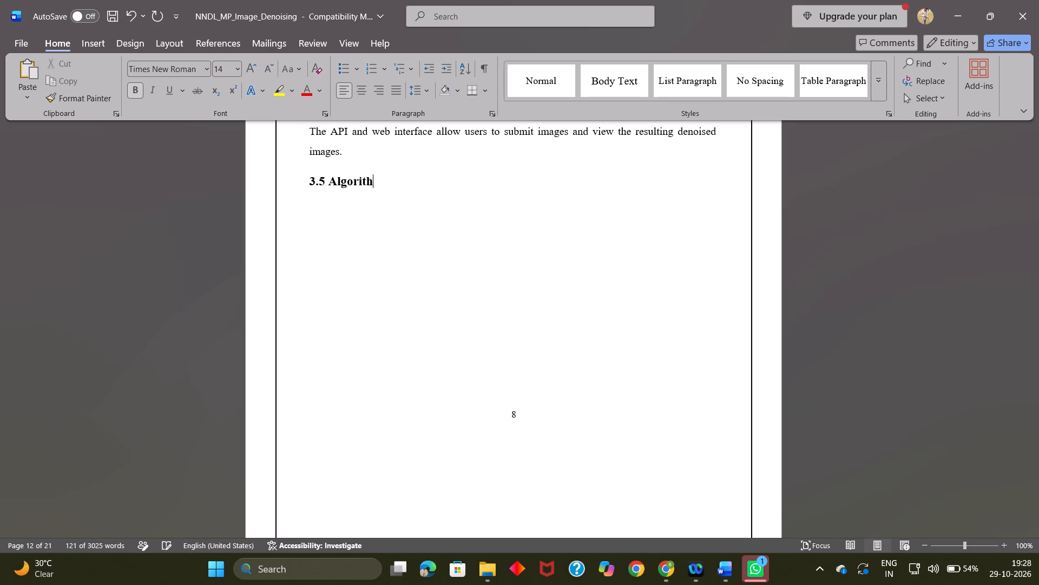
pyautogui.press('BackSpace')
pyautogui.press('BackSpace')
pyautogui.press('BackSpace')
pyautogui.press('BackSpace')
pyautogui.press('BackSpace')
pyautogui.press('BackSpace')
pyautogui.press('BackSpace')
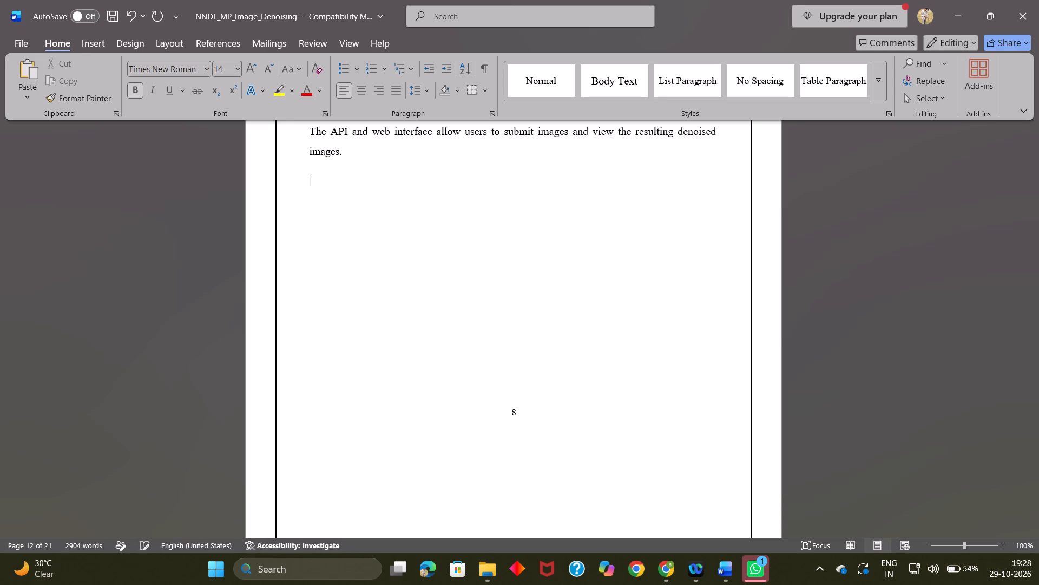
# Delete the paragraph about the API and web interface beneath the duplicate system architecture table on page 8.
pyautogui.press('BackSpace')
pyautogui.press('BackSpace')
pyautogui.press('BackSpace')
pyautogui.press('BackSpace')
pyautogui.press('BackSpace')
pyautogui.press('BackSpace')
pyautogui.press('BackSpace')
pyautogui.press('BackSpace')
pyautogui.press('BackSpace')
pyautogui.press('BackSpace')
pyautogui.press('BackSpace')
pyautogui.press('BackSpace')
pyautogui.press('BackSpace')
pyautogui.press('BackSpace')
pyautogui.press('BackSpace')
pyautogui.press('BackSpace')
pyautogui.press('BackSpace')
pyautogui.press('BackSpace')
pyautogui.press('BackSpace')
pyautogui.press('BackSpace')
pyautogui.press('BackSpace')
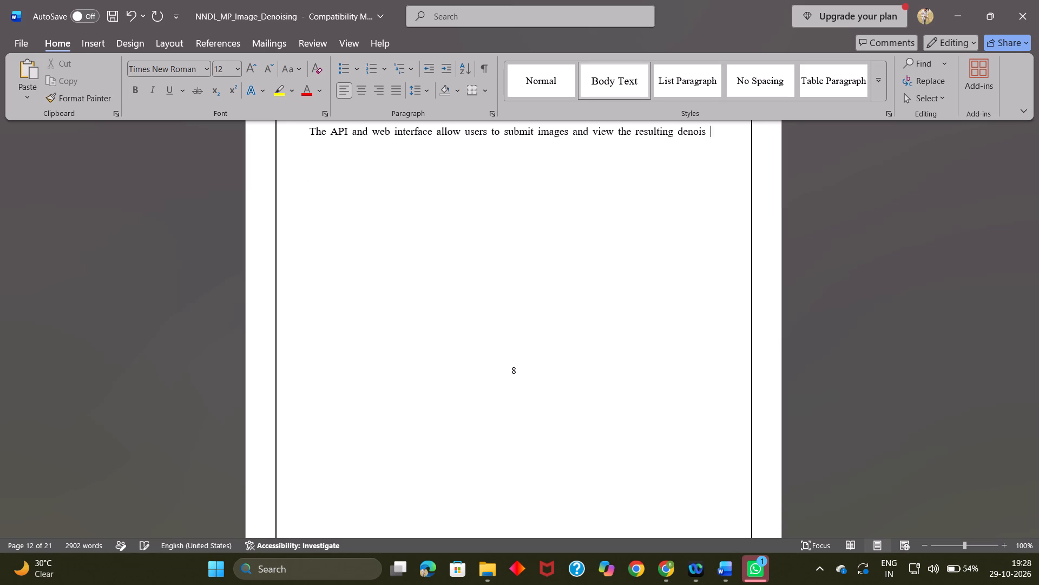
pyautogui.press('BackSpace')
pyautogui.press('BackSpace')
pyautogui.press('BackSpace')
pyautogui.press('BackSpace')
pyautogui.press('BackSpace')
pyautogui.press('BackSpace')
pyautogui.press('BackSpace')
pyautogui.press('BackSpace')
pyautogui.press('BackSpace')
pyautogui.press('BackSpace')
pyautogui.press('BackSpace')
pyautogui.press('BackSpace')
pyautogui.press('BackSpace')
pyautogui.press('BackSpace')
pyautogui.press('BackSpace')
pyautogui.press('BackSpace')
pyautogui.press('BackSpace')
pyautogui.press('BackSpace')
pyautogui.press('BackSpace')
pyautogui.press('BackSpace')
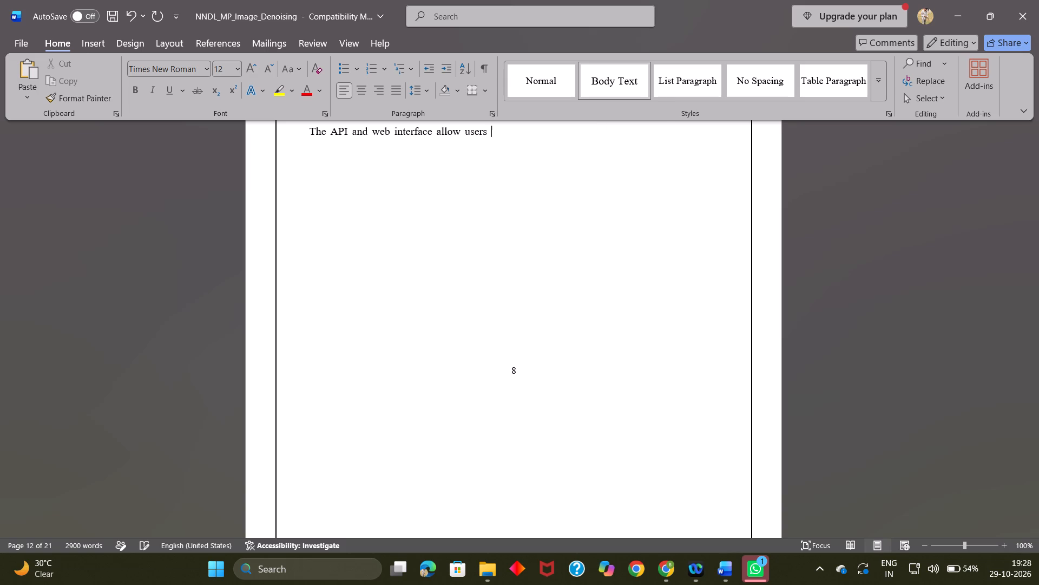
pyautogui.scroll(1, 449, 471)
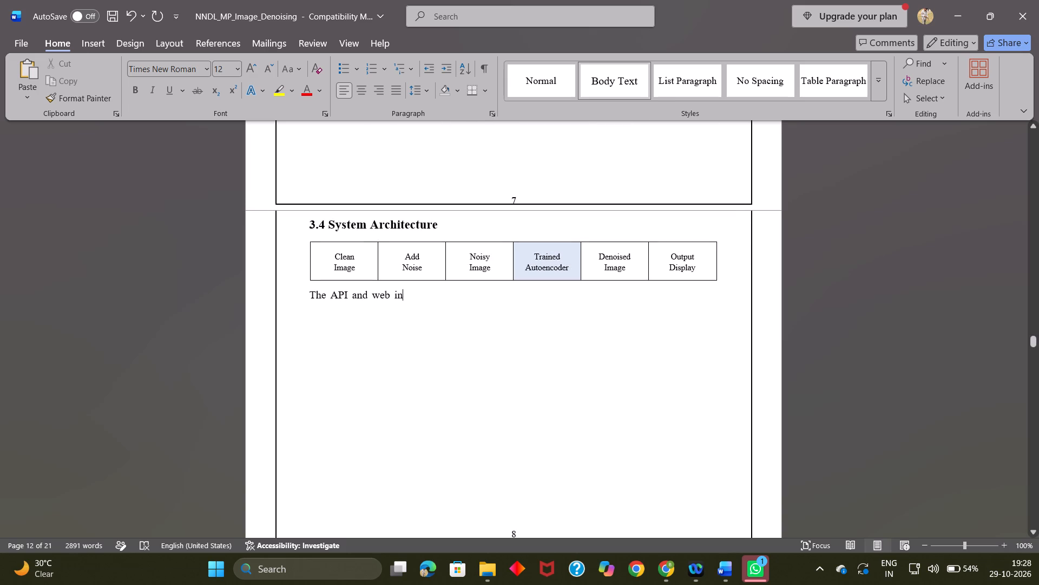
pyautogui.press('BackSpace')
pyautogui.press('BackSpace')
pyautogui.press('BackSpace')
pyautogui.press('BackSpace')
pyautogui.press('BackSpace')
pyautogui.press('BackSpace')
pyautogui.press('BackSpace')
pyautogui.press('BackSpace')
pyautogui.press('BackSpace')
pyautogui.press('BackSpace')
pyautogui.press('BackSpace')
pyautogui.press('BackSpace')
pyautogui.press('BackSpace')
pyautogui.press('BackSpace')
pyautogui.press('BackSpace')
pyautogui.press('BackSpace')
pyautogui.press('BackSpace')
pyautogui.press('BackSpace')
pyautogui.press('BackSpace')
pyautogui.press('BackSpace')
pyautogui.press('BackSpace')
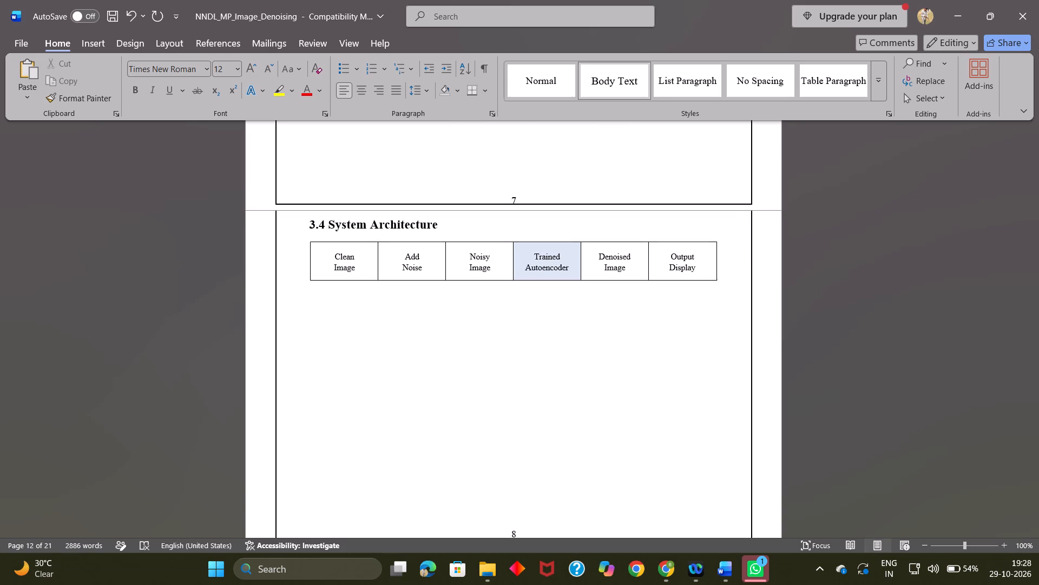
pyautogui.press('BackSpace')
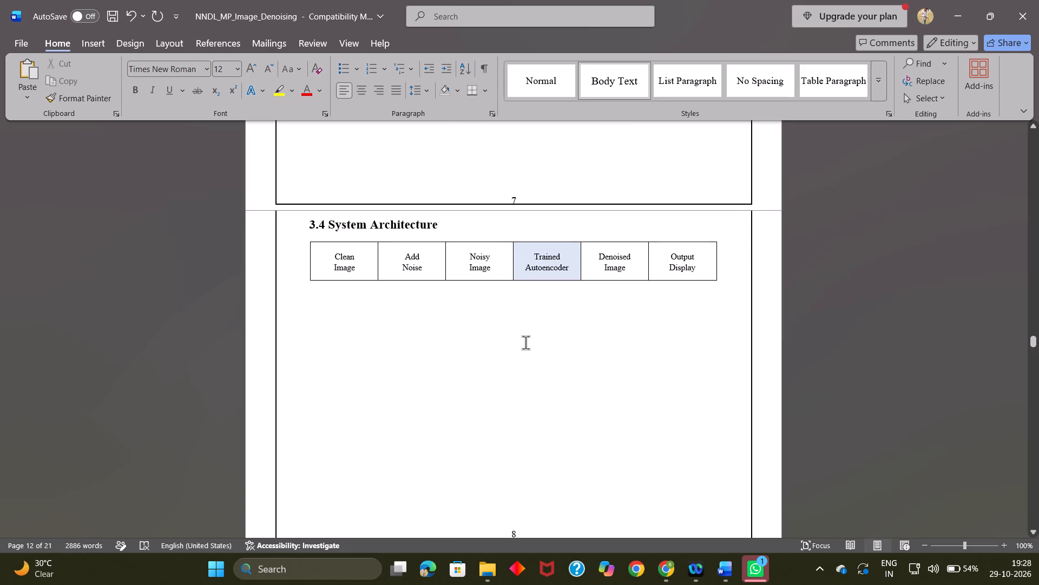
# Delete the duplicate architecture table and its "3.4 System Architecture" heading from page 8.
pyautogui.click(602, 274)
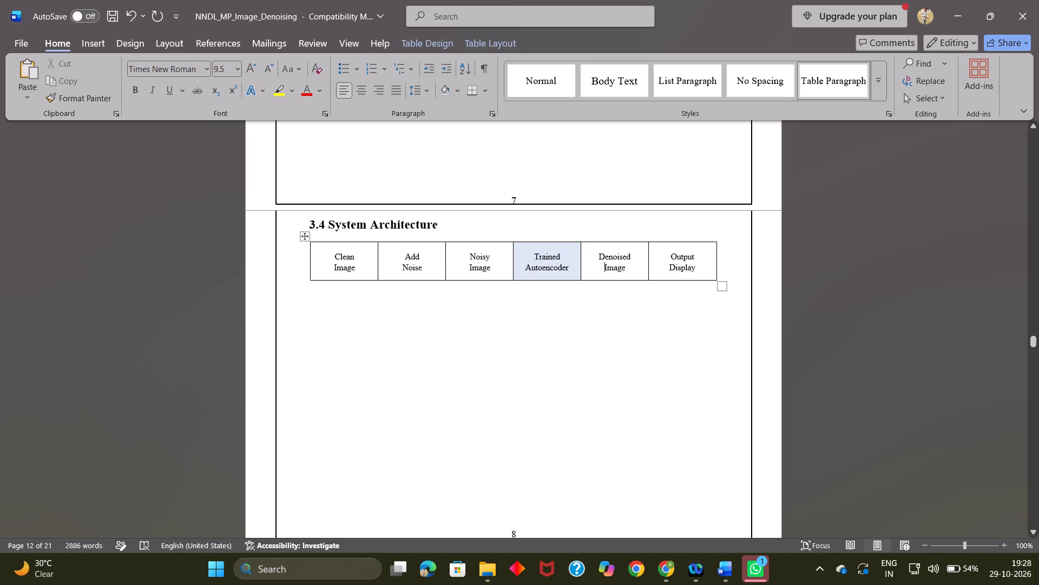
pyautogui.press('BackSpace')
pyautogui.press('BackSpace')
pyautogui.press('BackSpace')
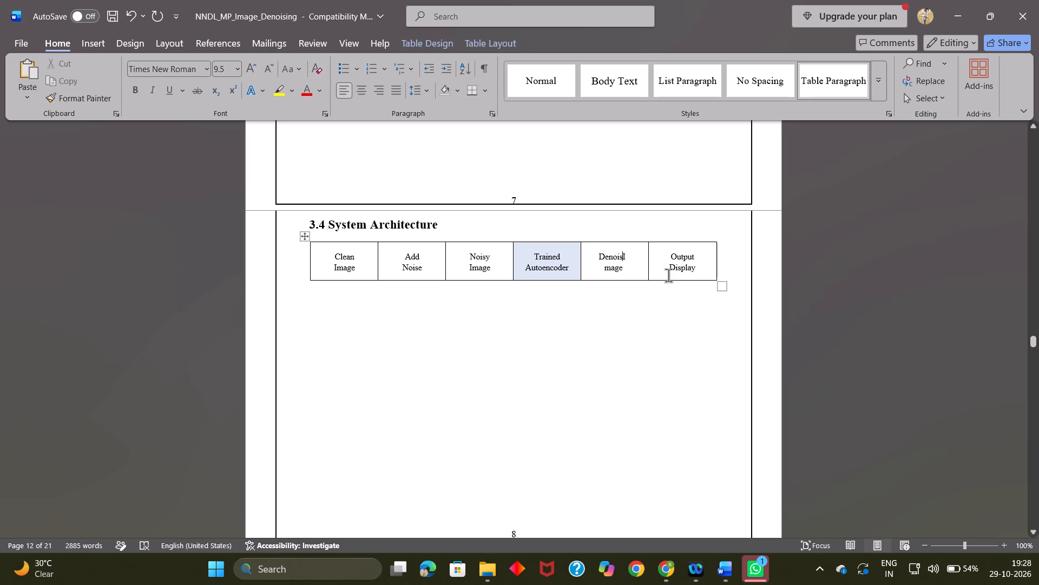
pyautogui.click(665, 279)
pyautogui.moveTo(662, 285); pyautogui.dragTo(593, 271)
pyautogui.press('BackSpace')
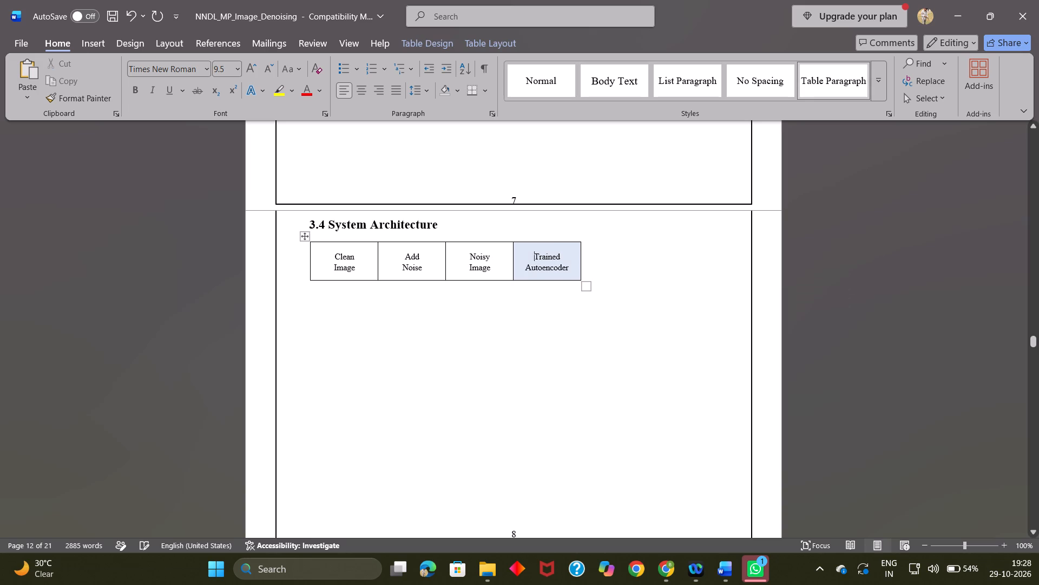
pyautogui.press('BackSpace')
pyautogui.doubleClick(617, 268)
pyautogui.moveTo(618, 286); pyautogui.dragTo(491, 265)
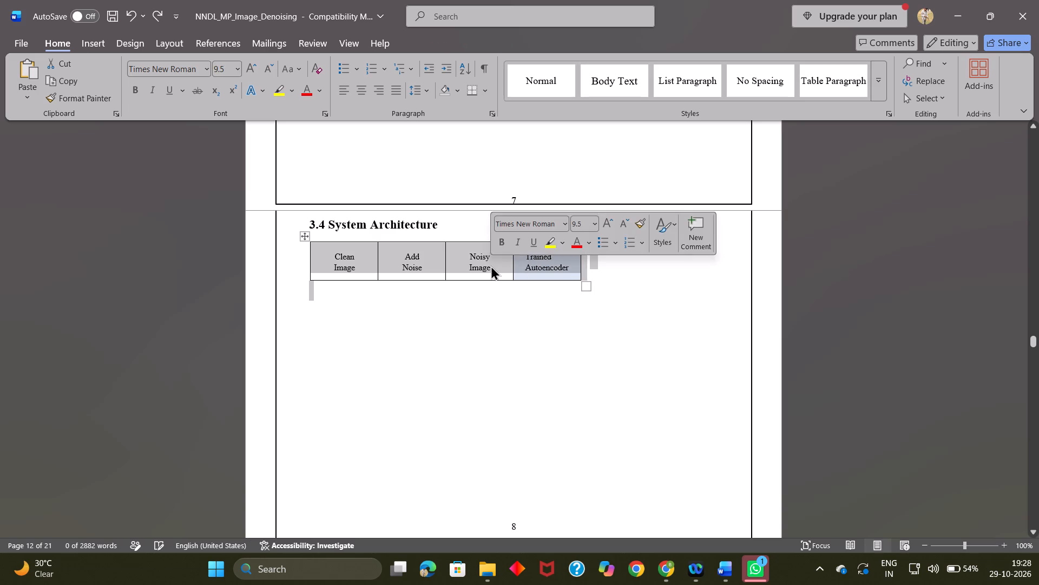
pyautogui.press('BackSpace')
pyautogui.press('BackSpace')
pyautogui.press('BackSpace')
pyautogui.press('BackSpace')
pyautogui.press('BackSpace')
pyautogui.press('BackSpace')
pyautogui.press('BackSpace')
pyautogui.press('BackSpace')
pyautogui.press('BackSpace')
pyautogui.press('BackSpace')
pyautogui.press('BackSpace')
pyautogui.press('BackSpace')
pyautogui.press('BackSpace')
pyautogui.press('BackSpace')
pyautogui.press('BackSpace')
pyautogui.press('BackSpace')
pyautogui.press('BackSpace')
pyautogui.press('BackSpace')
pyautogui.press('BackSpace')
pyautogui.press('BackSpace')
pyautogui.press('BackSpace')
pyautogui.press('BackSpace')
pyautogui.press('BackSpace')
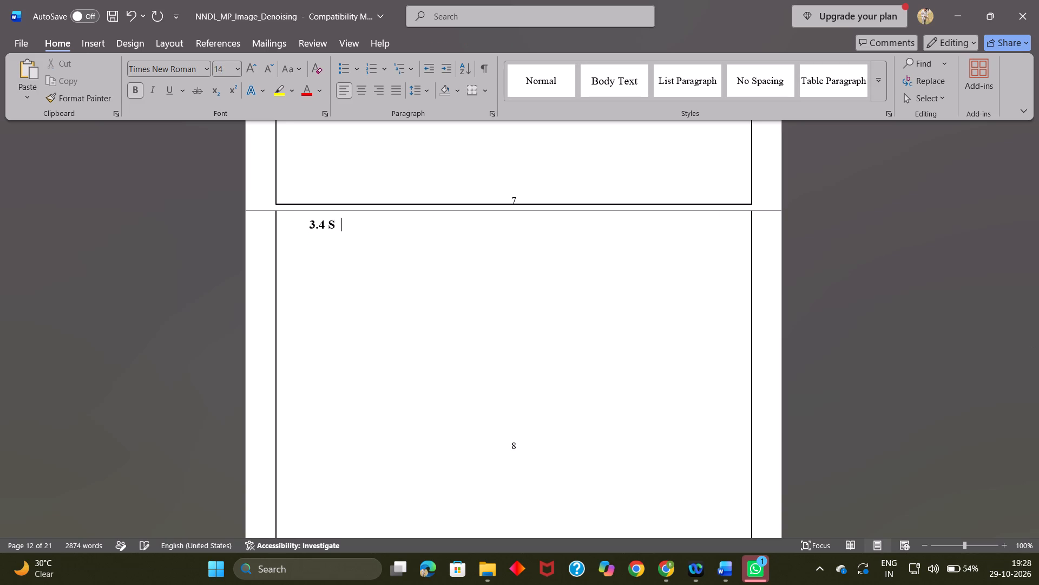
# Insert blank lines above the page number 8 to push it down toward the bottom of the page.
pyautogui.click(492, 331)
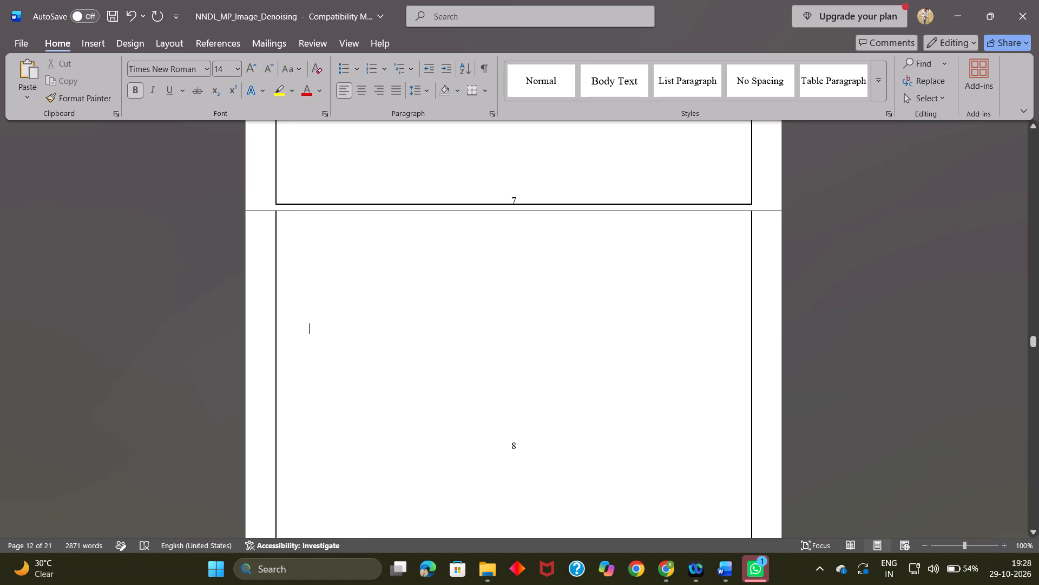
pyautogui.press('Return')
pyautogui.press('Return')
pyautogui.press('Return')
pyautogui.press('Return')
pyautogui.press('Return')
pyautogui.press('Return')
pyautogui.press('Return')
pyautogui.press('Return')
pyautogui.press('Return')
pyautogui.press('Return')
pyautogui.press('Return')
pyautogui.press('Return')
pyautogui.press('Return')
pyautogui.press('Return')
pyautogui.press('Return')
pyautogui.press('Return')
pyautogui.press('Return')
pyautogui.press('Return')
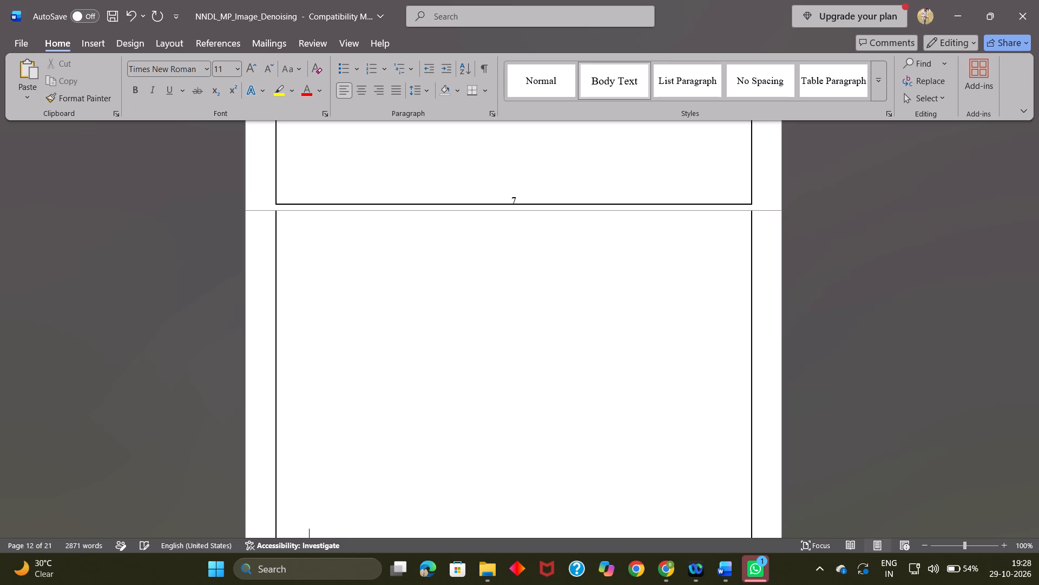
# Copy the "4 REQUIREMENTS" heading with sections 4.1 and 4.2 and paste it at the top of the emptied page 8.
pyautogui.scroll(-4, 492, 331)
pyautogui.scroll(1, 492, 331)
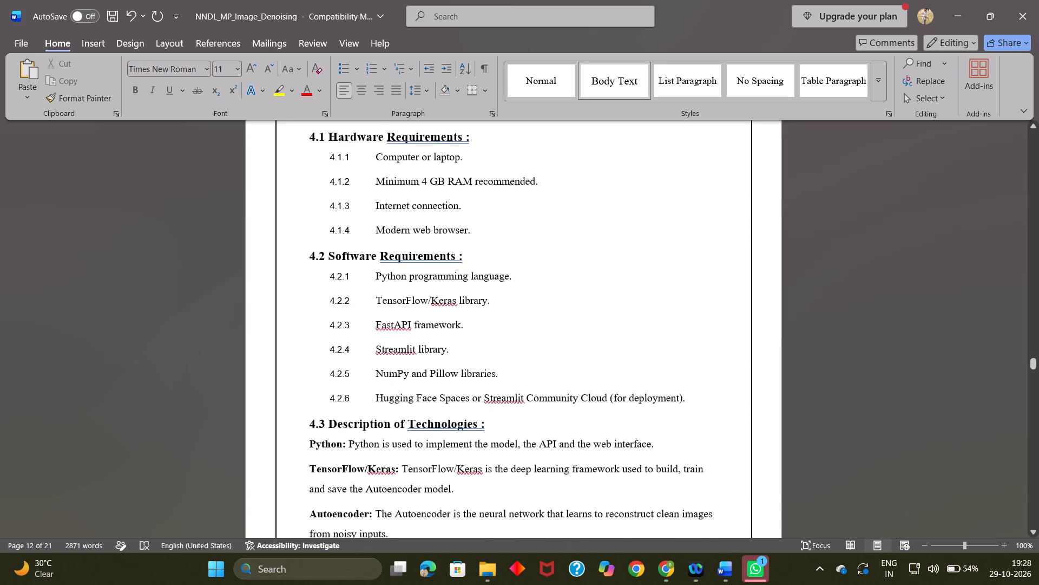
pyautogui.scroll(1, 492, 331)
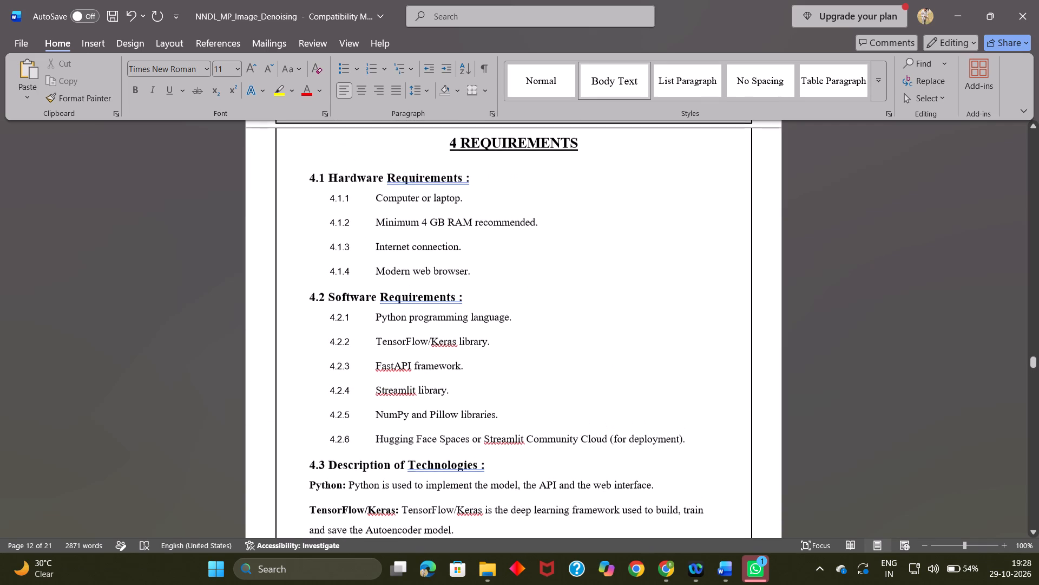
pyautogui.scroll(1, 492, 331)
pyautogui.scroll(-1, 492, 331)
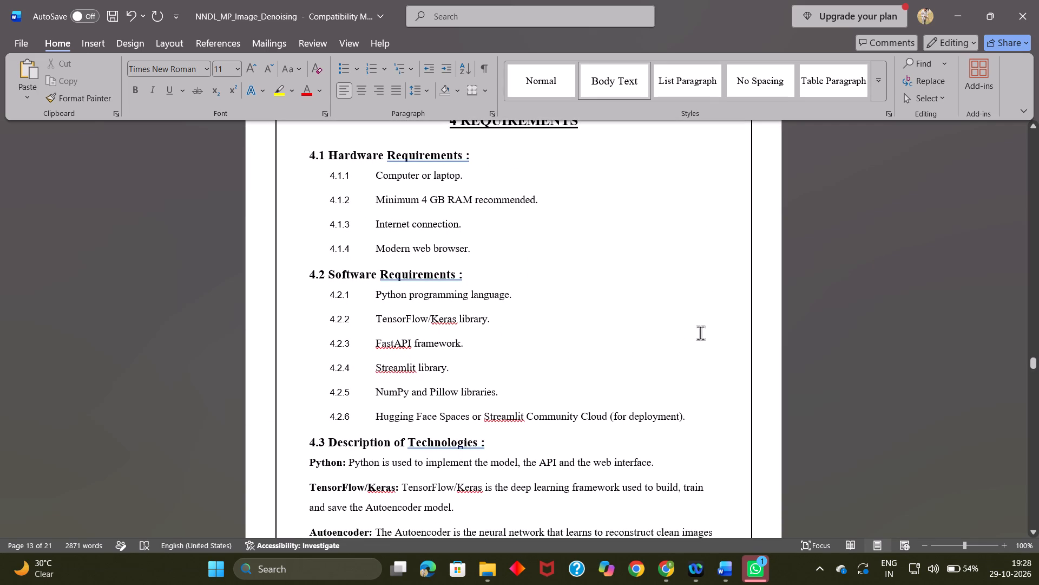
pyautogui.click(702, 409)
pyautogui.hotkey('shift', 'Up')
pyautogui.hotkey('shift', 'Up')
pyautogui.hotkey('shift', 'Up')
pyautogui.hotkey('shift', 'Up')
pyautogui.hotkey('shift', 'Up')
pyautogui.hotkey('shift', 'Up')
pyautogui.hotkey('shift', 'Up')
pyautogui.hotkey('shift', 'Up')
pyautogui.hotkey('shift', 'Up')
pyautogui.hotkey('shift', 'Up')
pyautogui.hotkey('shift', 'Up')
pyautogui.hotkey('shift', 'Up')
pyautogui.hotkey('shift', 'Up')
pyautogui.hotkey('shift', 'Up')
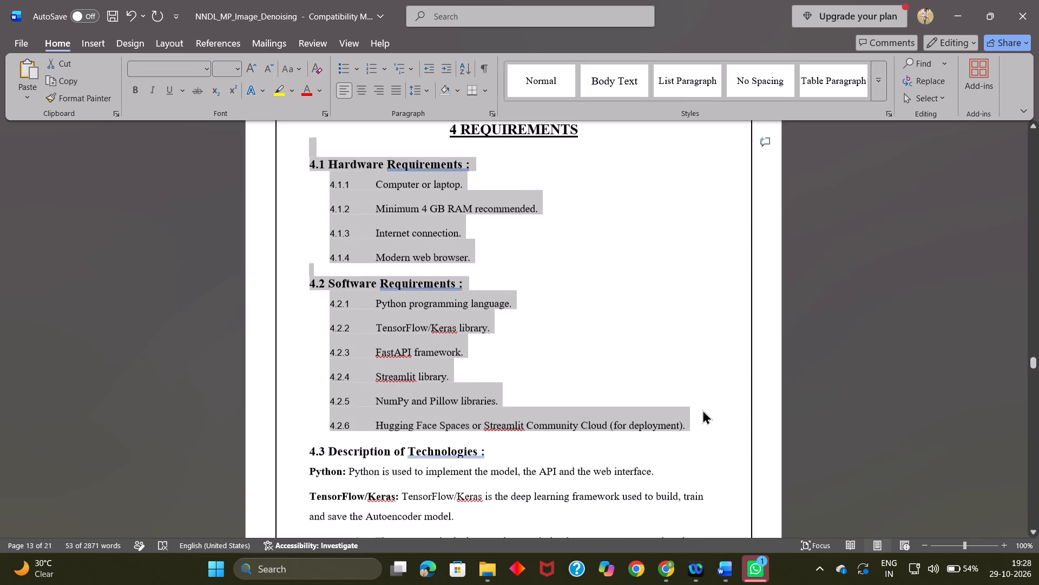
pyautogui.hotkey('shift', 'Up')
pyautogui.hotkey('shift', 'Up')
pyautogui.hotkey('shift', 'Down')
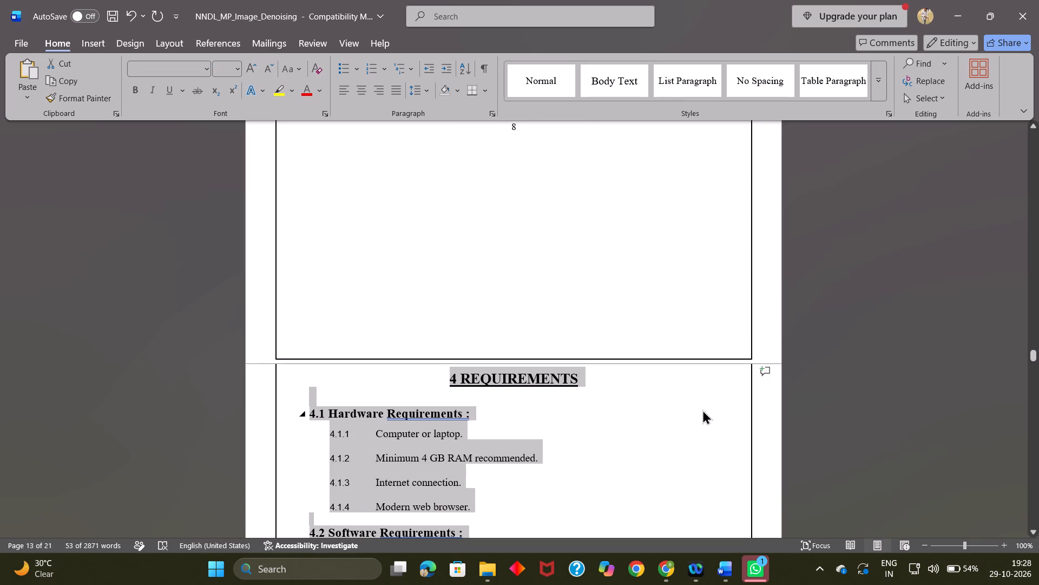
pyautogui.hotkey('ctrl', 'c')
pyautogui.scroll(2, 702, 409)
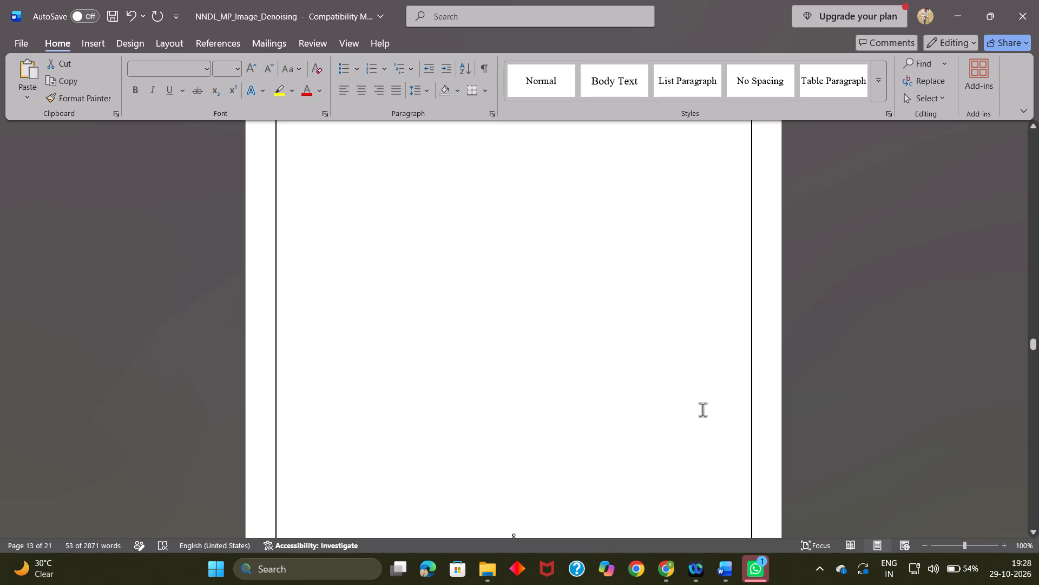
pyautogui.scroll(1, 702, 409)
pyautogui.click(502, 287)
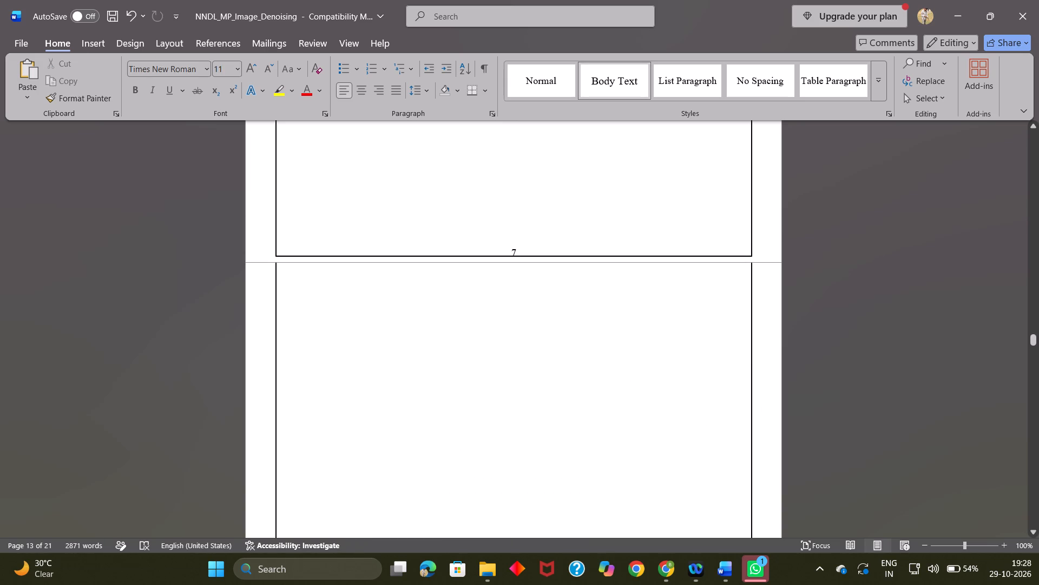
pyautogui.hotkey('ctrl', 'v')
# Copy the "4 REQUIREMENTS" title from page 9 to the top of page 8, above section 4.1, including its number 4.
pyautogui.scroll(-2, 502, 287)
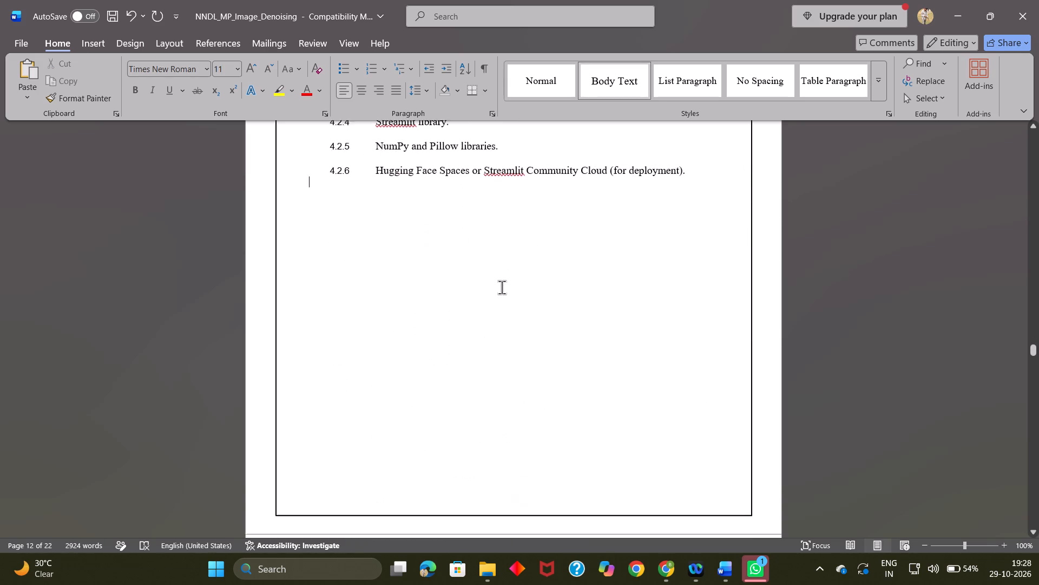
pyautogui.scroll(-2, 502, 287)
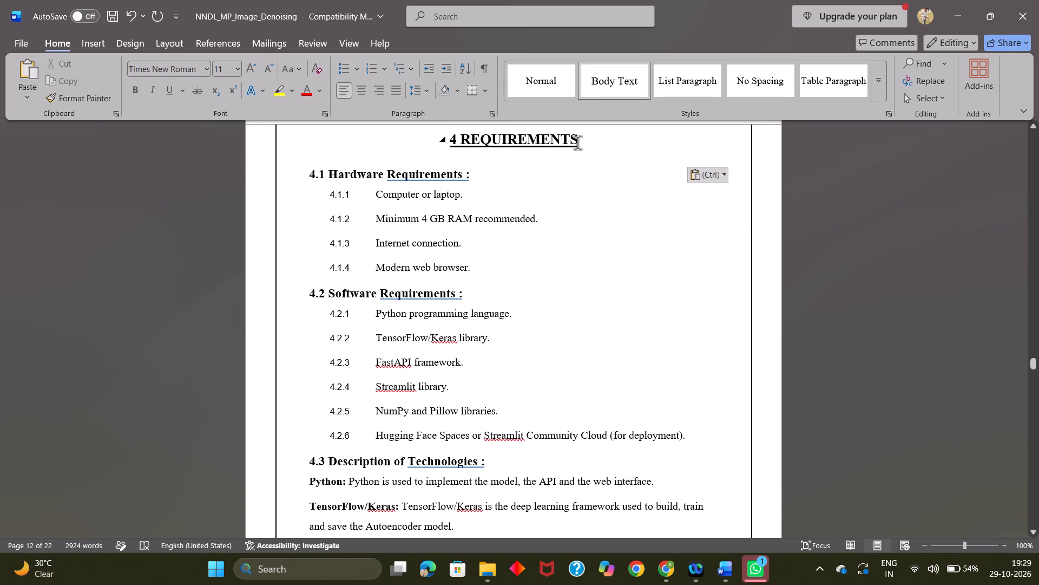
pyautogui.click(577, 142)
pyautogui.hotkey('shift', 'Left')
pyautogui.hotkey('shift', 'Left')
pyautogui.hotkey('shift', 'Left')
pyautogui.hotkey('shift', 'Left')
pyautogui.hotkey('shift', 'Left')
pyautogui.hotkey('shift', 'Left')
pyautogui.hotkey('shift', 'Left')
pyautogui.hotkey('shift', 'Left')
pyautogui.hotkey('shift', 'Left')
pyautogui.hotkey('shift', 'Left')
pyautogui.hotkey('shift', 'Left')
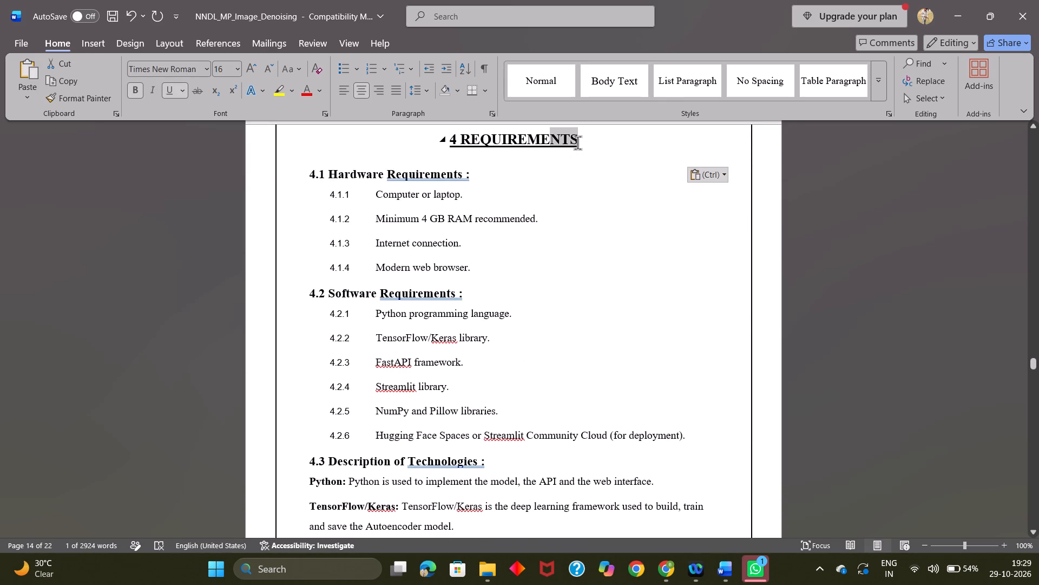
pyautogui.hotkey('shift', 'Left')
pyautogui.hotkey('shift', 'Left')
pyautogui.hotkey('shift', 'Left')
pyautogui.hotkey('shift', 'Right')
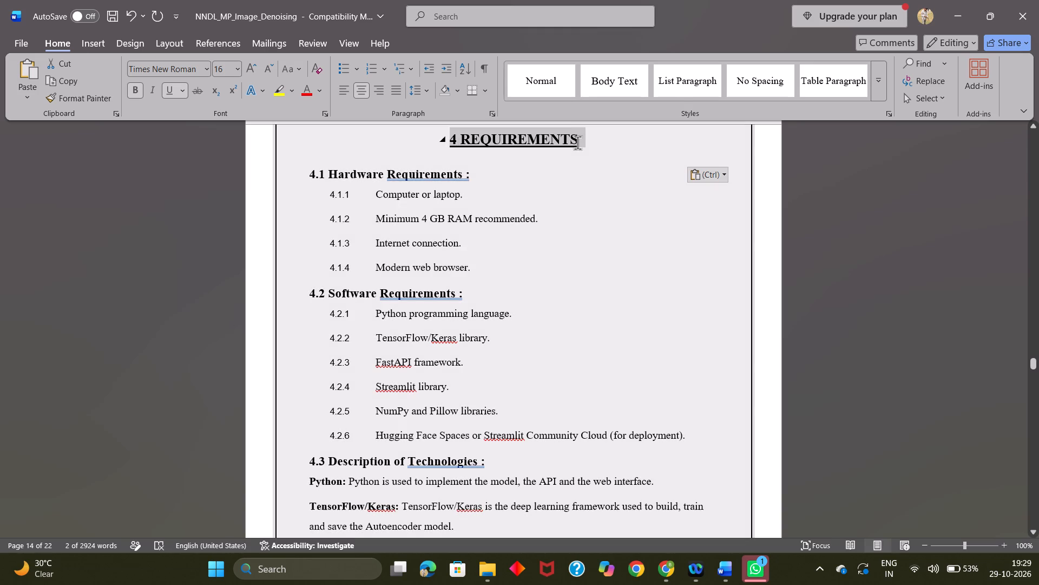
pyautogui.hotkey('ctrl', 'c')
pyautogui.scroll(4, 577, 142)
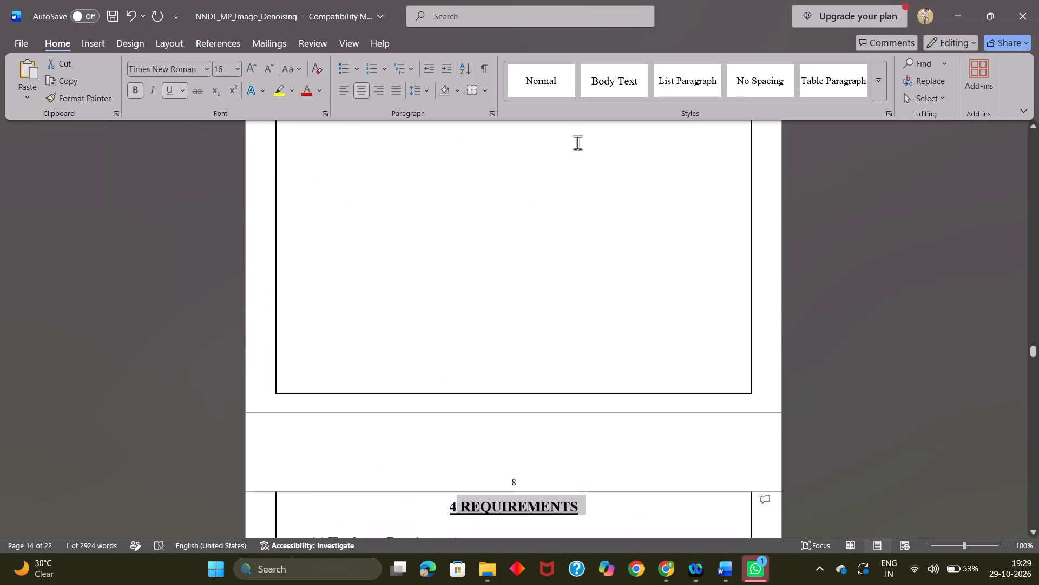
pyautogui.scroll(4, 577, 142)
pyautogui.click(483, 224)
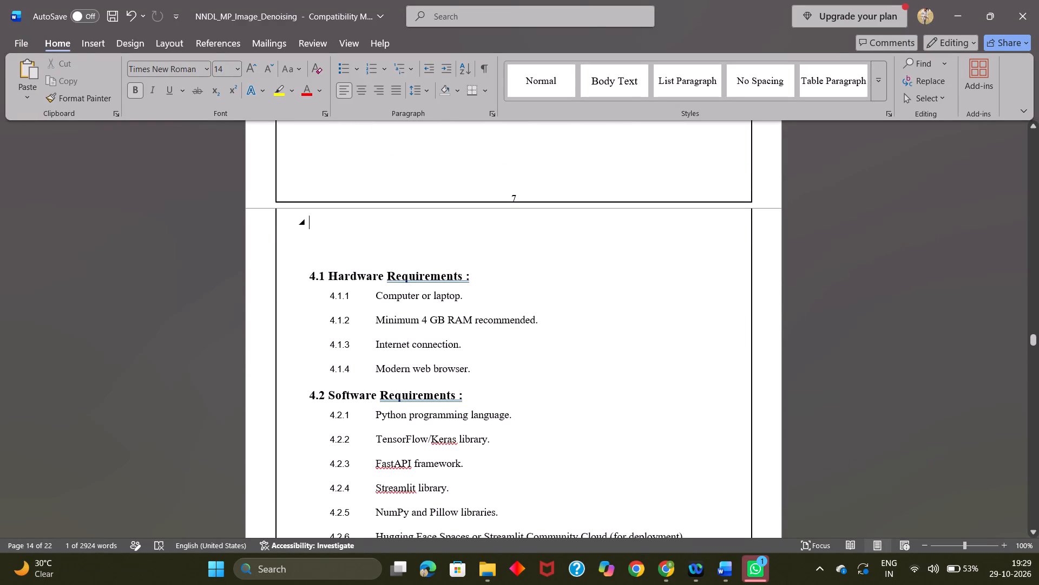
pyautogui.hotkey('ctrl', 'v')
pyautogui.click(483, 224)
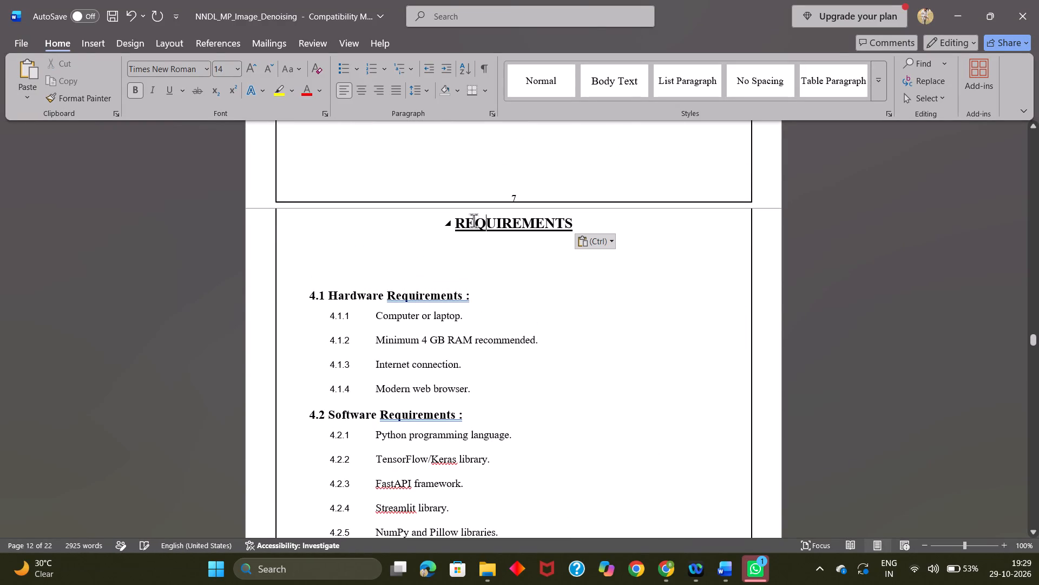
pyautogui.click(455, 222)
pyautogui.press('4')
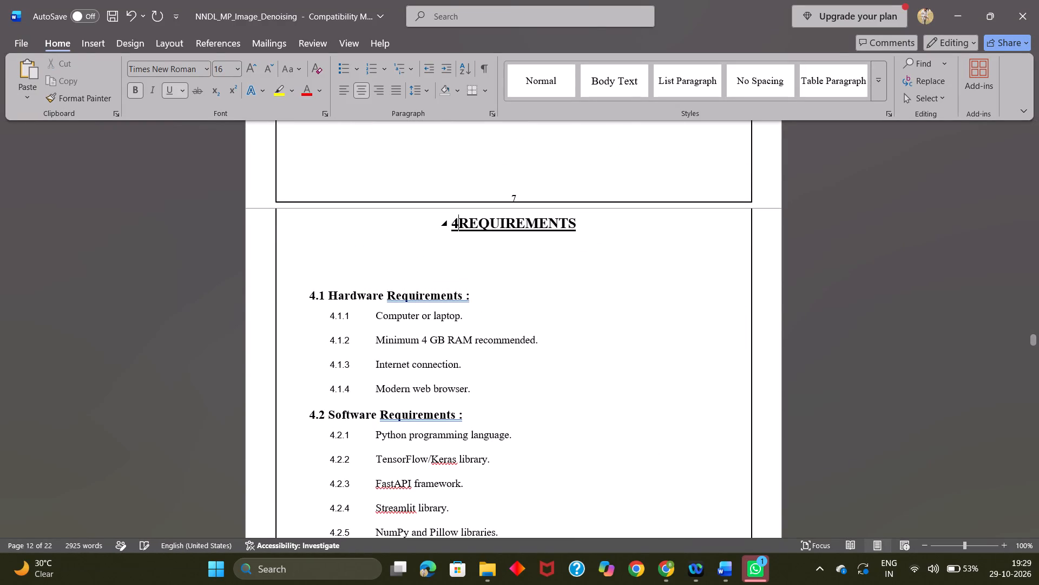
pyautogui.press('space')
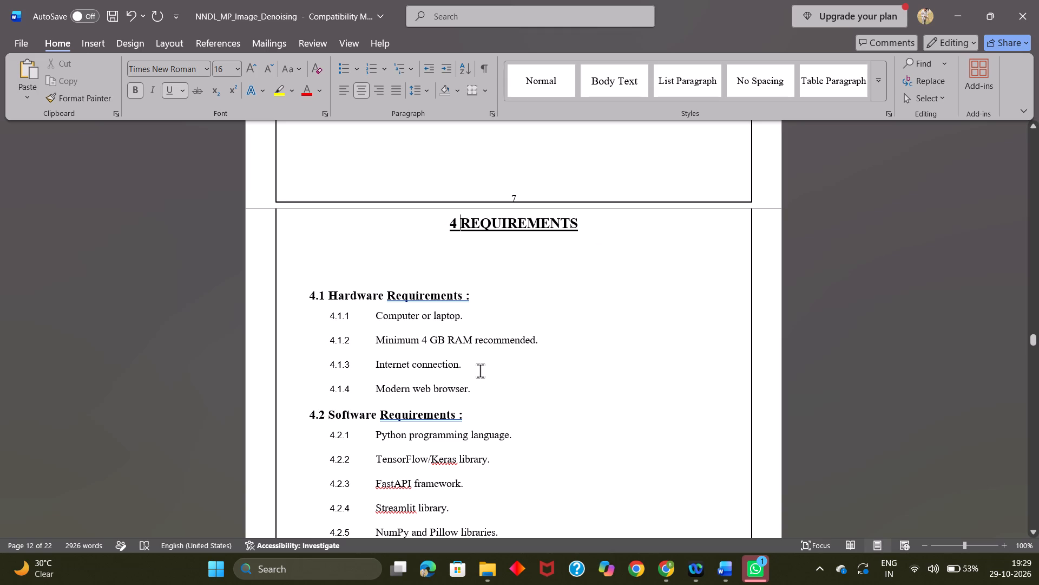
# Remove the extra blank lines between the "4 REQUIREMENTS" title and section 4.1 on page 8.
pyautogui.click(428, 257)
pyautogui.press('BackSpace')
pyautogui.press('BackSpace')
pyautogui.press('BackSpace')
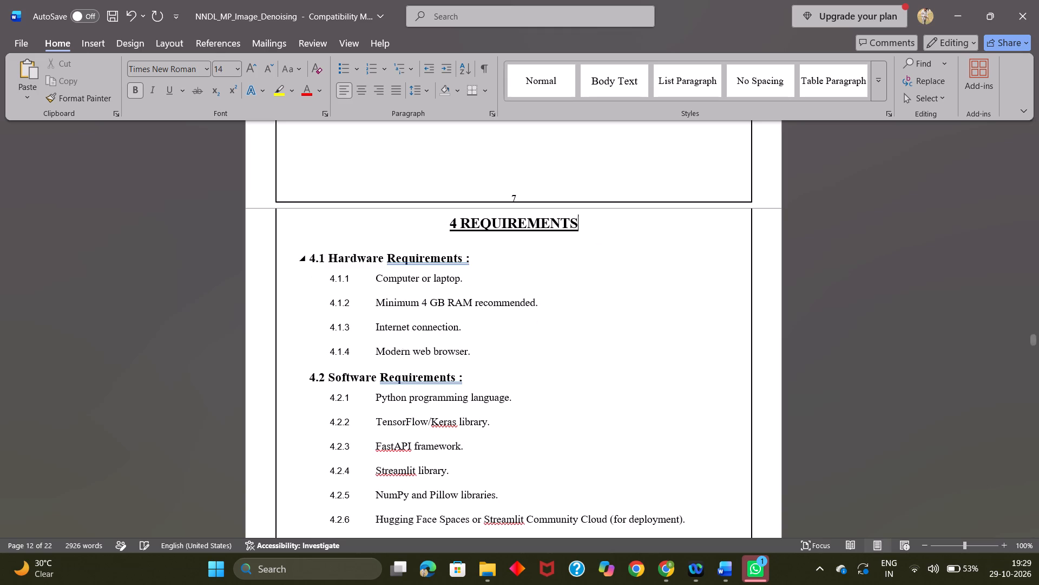
# Adjust the blank lines at the bottom of page 8 so the page number 8 sits just inside the border.
pyautogui.scroll(-4, 428, 257)
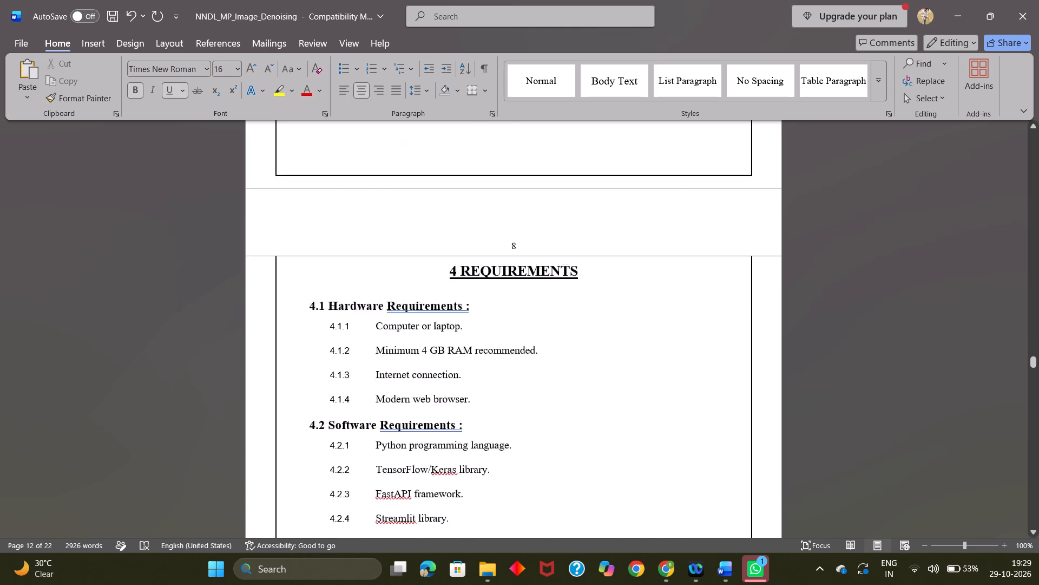
pyautogui.scroll(-1, 428, 257)
pyautogui.scroll(2, 497, 190)
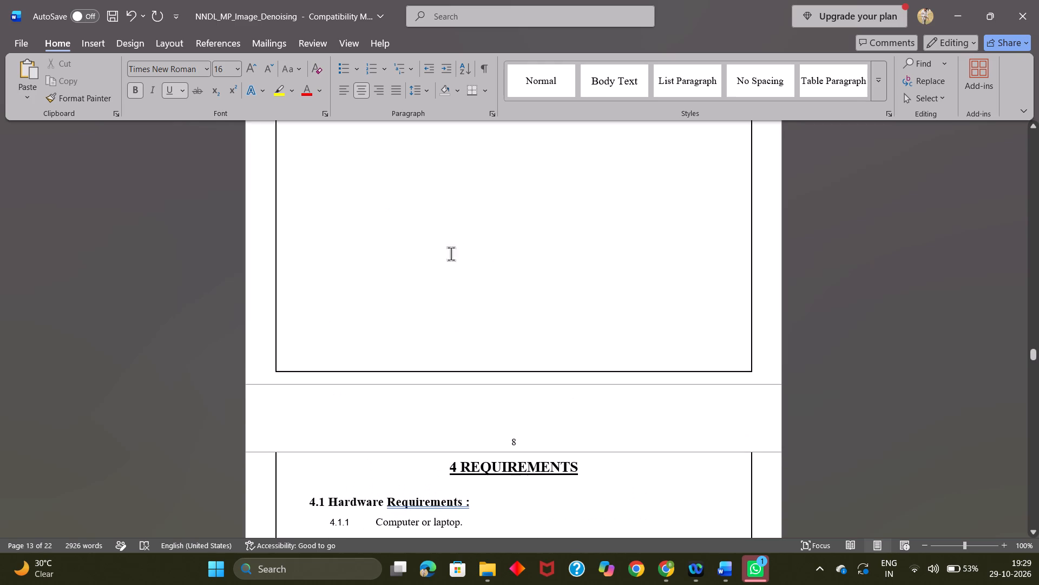
pyautogui.click(386, 350)
pyautogui.press('BackSpace')
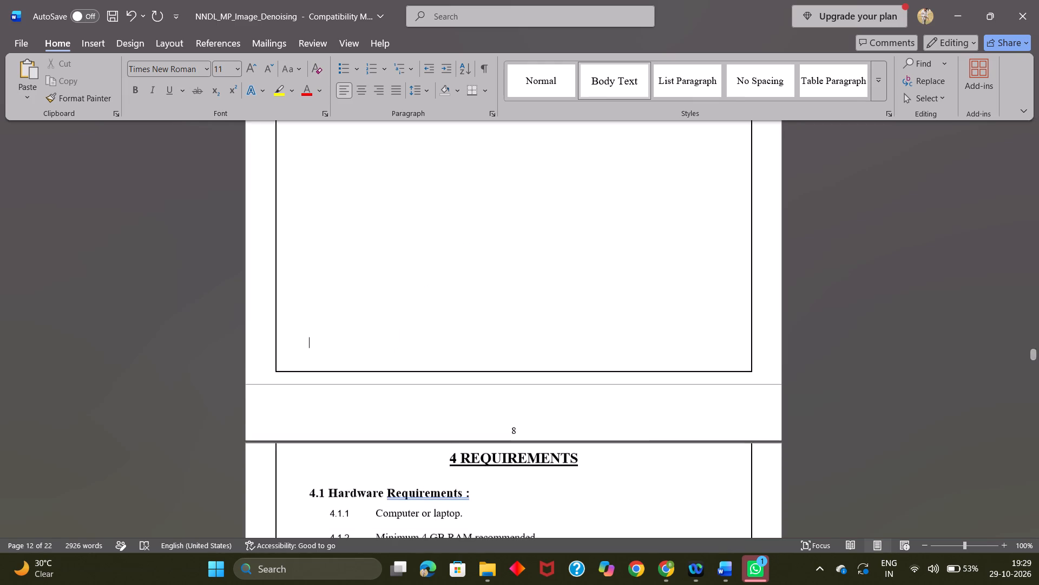
pyautogui.press('BackSpace')
pyautogui.press('BackSpace')
pyautogui.press('BackSpace')
pyautogui.press('BackSpace')
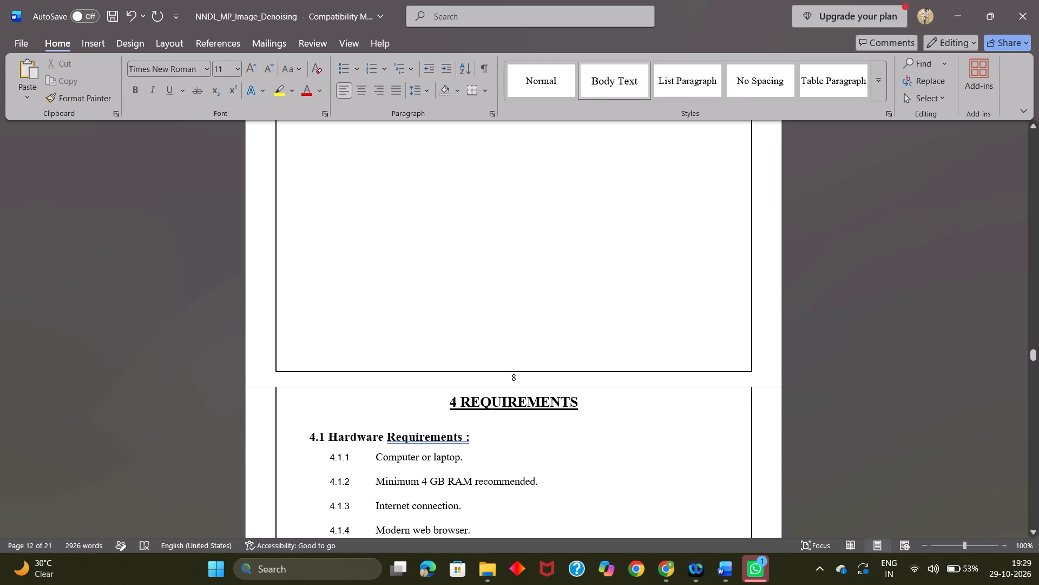
pyautogui.scroll(-1, 386, 350)
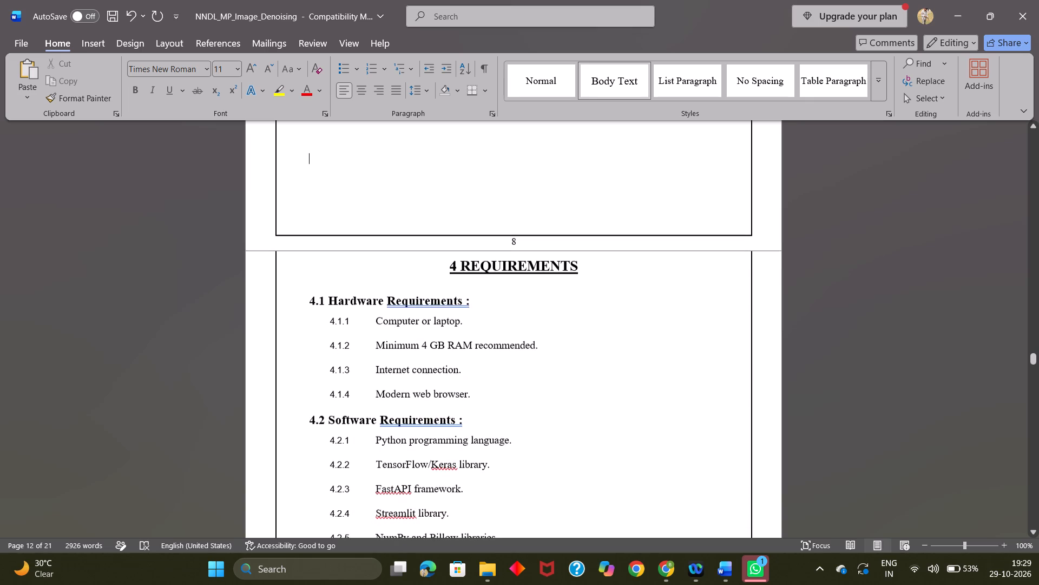
pyautogui.press('BackSpace')
pyautogui.press('BackSpace')
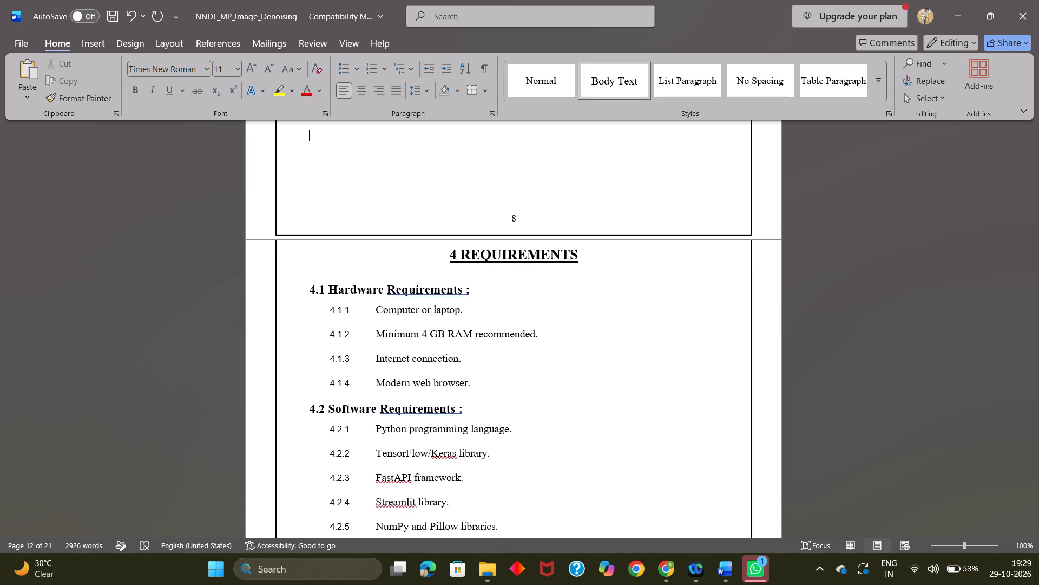
pyautogui.press('Return')
# Delete the duplicate hardware requirements list and the whole duplicate section 4.2 above section 4.3 on page 9.
pyautogui.scroll(-1, 501, 485)
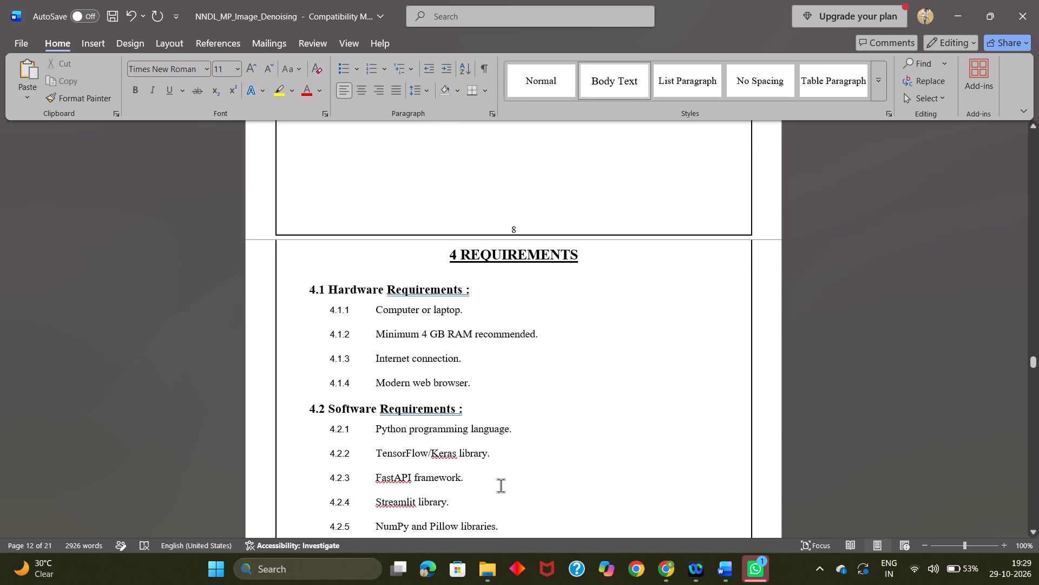
pyautogui.scroll(-1, 501, 485)
pyautogui.click(693, 278)
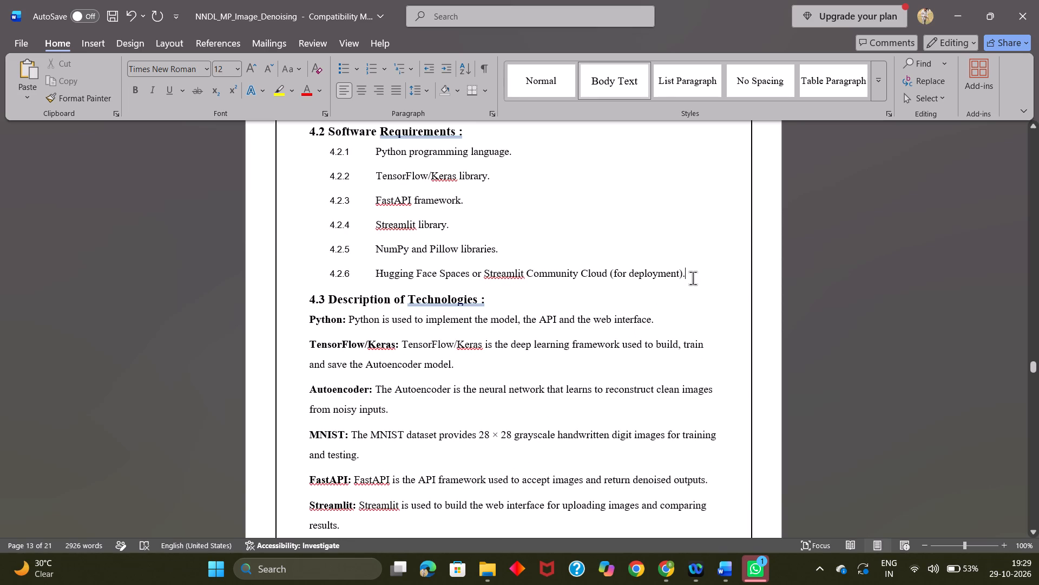
pyautogui.hotkey('shift', 'Up')
pyautogui.hotkey('shift', 'Up')
pyautogui.hotkey('shift', 'Up')
pyautogui.hotkey('shift', 'Up')
pyautogui.hotkey('shift', 'Up')
pyautogui.hotkey('shift', 'Up')
pyautogui.hotkey('shift', 'Up')
pyautogui.hotkey('shift', 'Up')
pyautogui.hotkey('shift', 'Up')
pyautogui.hotkey('shift', 'Up')
pyautogui.hotkey('shift', 'Up')
pyautogui.hotkey('shift', 'Up')
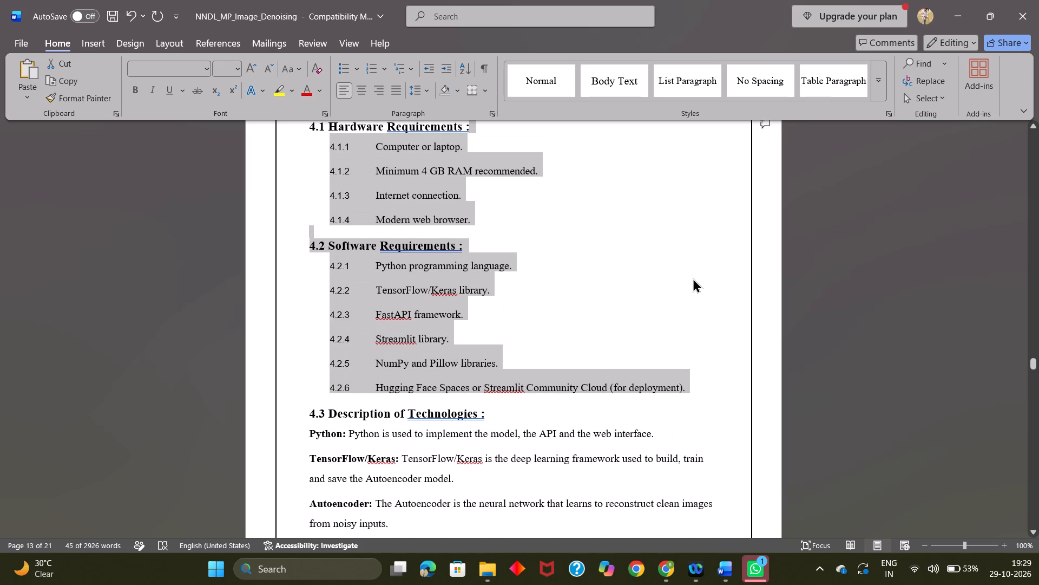
pyautogui.press('BackSpace')
pyautogui.press('BackSpace')
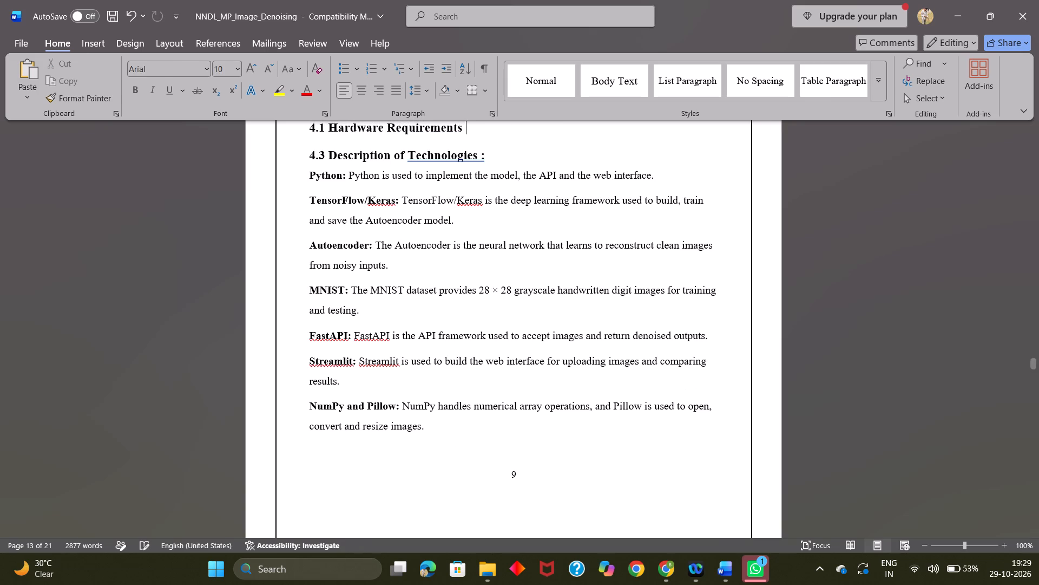
# Delete the leftover "4.1 Hardware Requirements" heading above section 4.3 on page 9.
pyautogui.scroll(1, 693, 278)
pyautogui.press('BackSpace')
pyautogui.press('BackSpace')
pyautogui.press('BackSpace')
pyautogui.press('BackSpace')
pyautogui.press('BackSpace')
pyautogui.press('BackSpace')
pyautogui.press('BackSpace')
pyautogui.press('BackSpace')
pyautogui.press('BackSpace')
pyautogui.press('BackSpace')
pyautogui.press('BackSpace')
pyautogui.press('BackSpace')
pyautogui.press('BackSpace')
pyautogui.press('BackSpace')
pyautogui.press('BackSpace')
pyautogui.press('BackSpace')
pyautogui.press('BackSpace')
pyautogui.press('BackSpace')
pyautogui.press('BackSpace')
pyautogui.press('BackSpace')
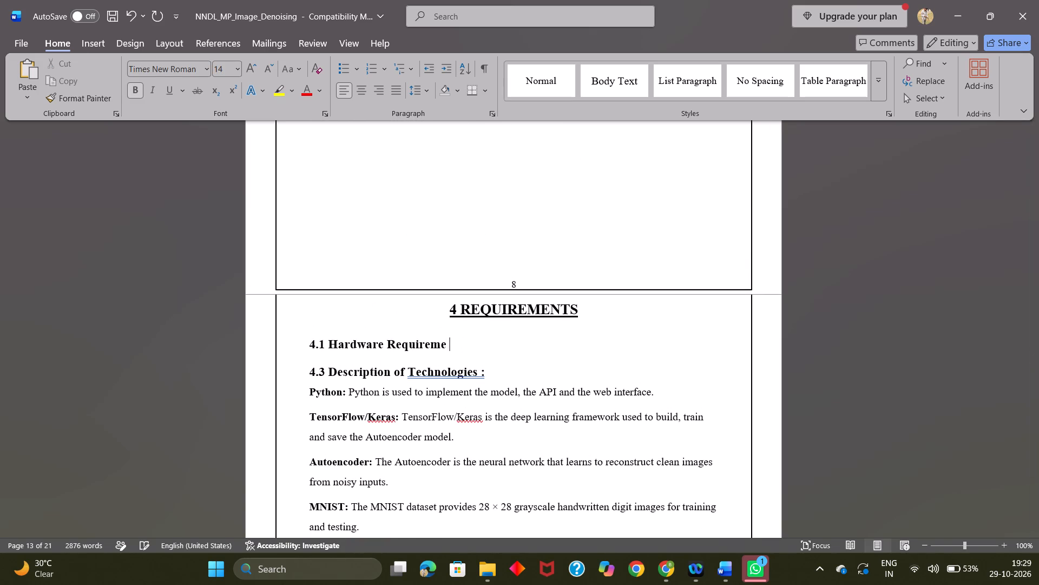
pyautogui.press('BackSpace')
pyautogui.press('BackSpace')
pyautogui.press('BackSpace')
pyautogui.press('BackSpace')
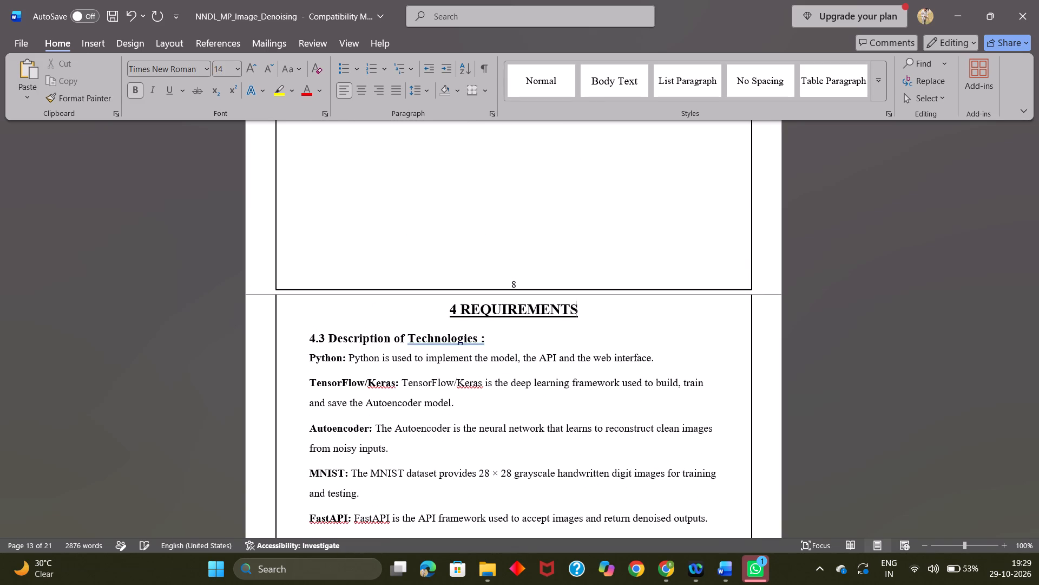
# Delete the duplicate "4 REQUIREMENTS" title and the spare blank line above section 4.3 on page 9.
pyautogui.press('BackSpace')
pyautogui.press('BackSpace')
pyautogui.press('BackSpace')
pyautogui.press('BackSpace')
pyautogui.press('BackSpace')
pyautogui.press('BackSpace')
pyautogui.press('BackSpace')
pyautogui.press('BackSpace')
pyautogui.press('BackSpace')
pyautogui.press('BackSpace')
pyautogui.press('BackSpace')
pyautogui.press('BackSpace')
pyautogui.press('BackSpace')
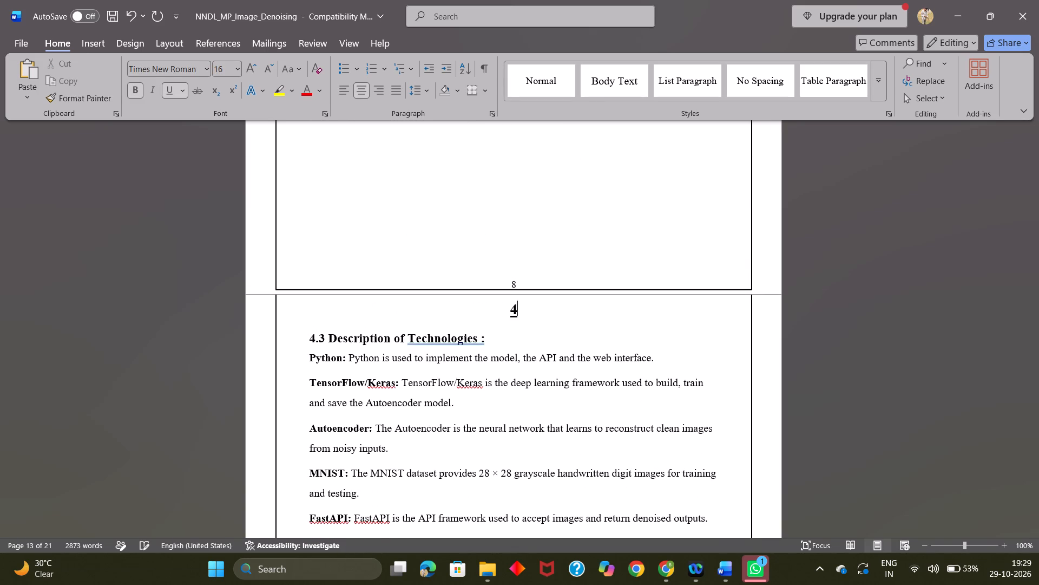
pyautogui.press('BackSpace')
pyautogui.press('BackSpace')
pyautogui.press('BackSpace')
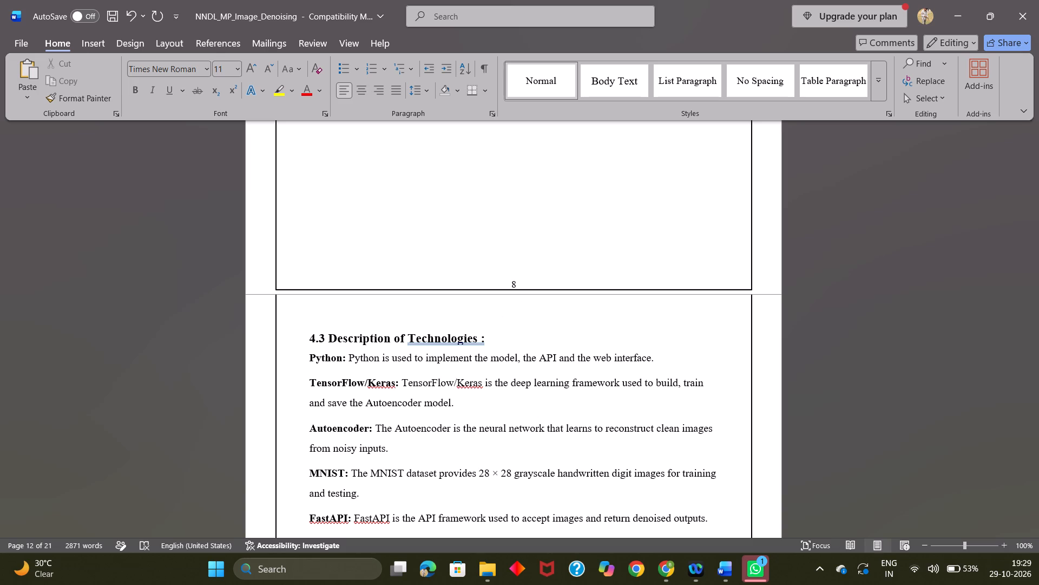
pyautogui.press('Down')
pyautogui.press('Down')
pyautogui.press('BackSpace')
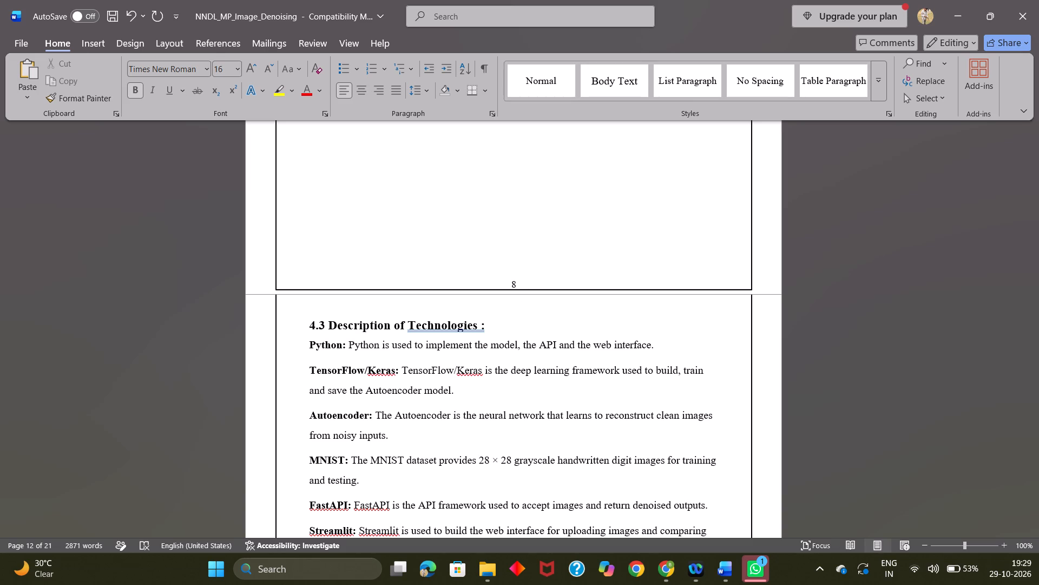
# Insert blank lines above the page number 9 to push it down near the bottom border of the page.
pyautogui.scroll(-3, 693, 278)
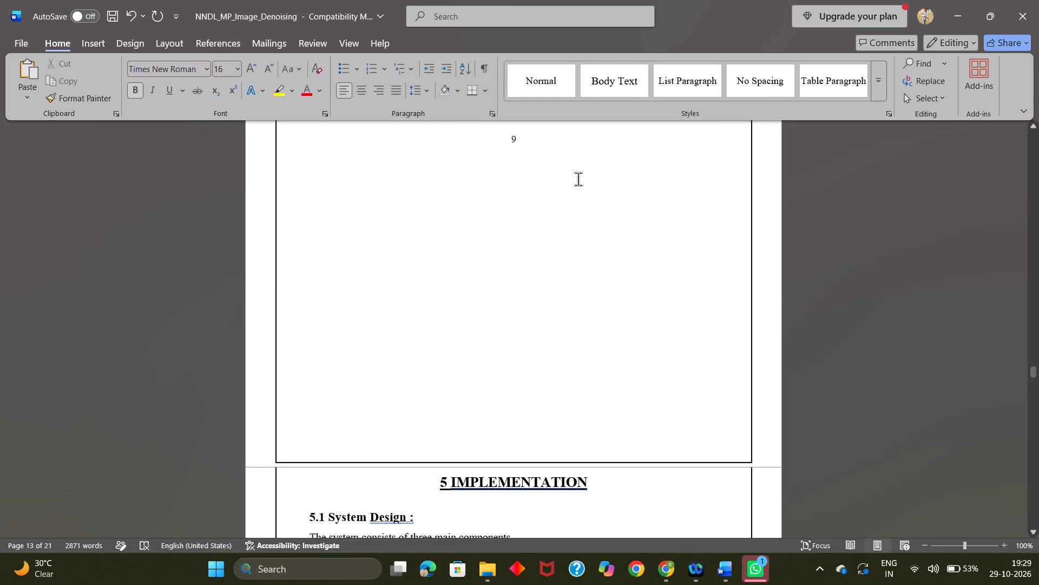
pyautogui.scroll(1, 578, 179)
pyautogui.click(511, 269)
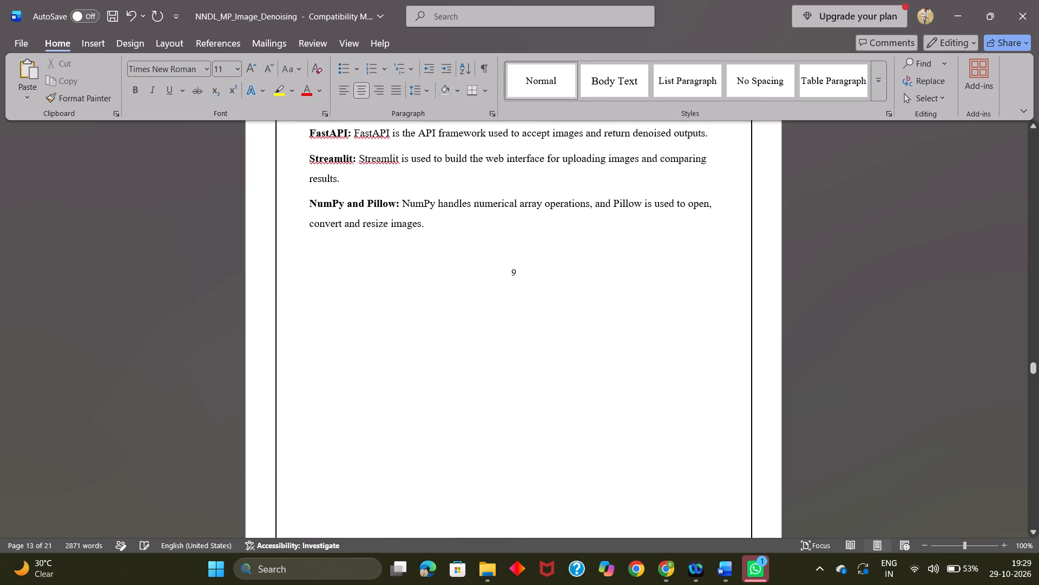
pyautogui.press('Return')
pyautogui.press('Return')
pyautogui.press('Return')
pyautogui.press('Return')
pyautogui.press('Return')
pyautogui.press('Return')
pyautogui.press('Return')
pyautogui.press('Return')
pyautogui.press('Return')
pyautogui.press('Return')
pyautogui.press('Return')
pyautogui.press('Return')
pyautogui.press('Return')
pyautogui.press('Return')
pyautogui.press('Return')
pyautogui.press('Return')
pyautogui.press('Return')
pyautogui.press('Return')
pyautogui.press('Return')
pyautogui.press('Return')
pyautogui.press('Return')
pyautogui.press('Return')
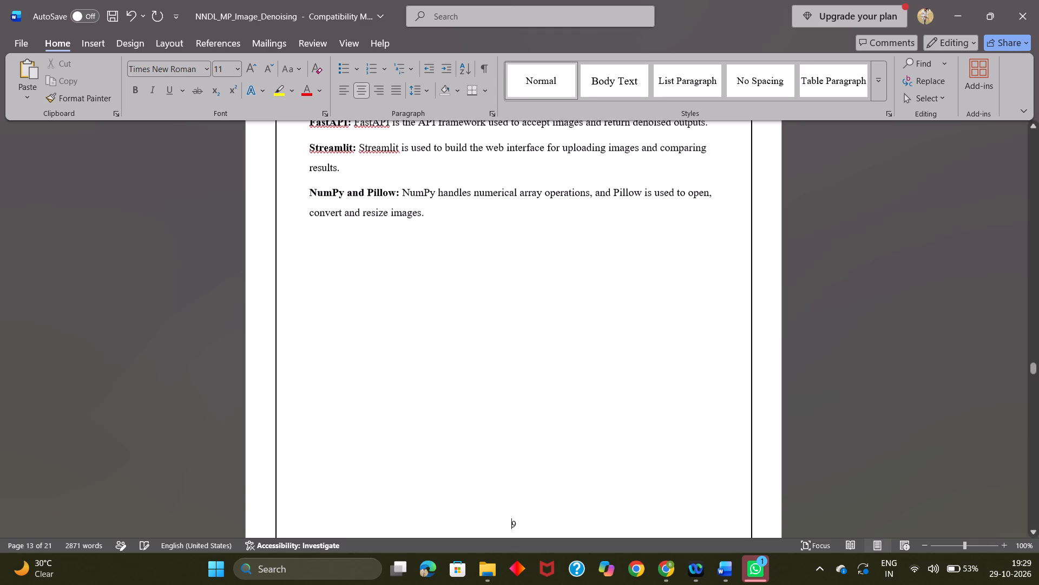
pyautogui.press('Return')
pyautogui.hscroll(2, 511, 269)
pyautogui.press('Return')
pyautogui.press('Return')
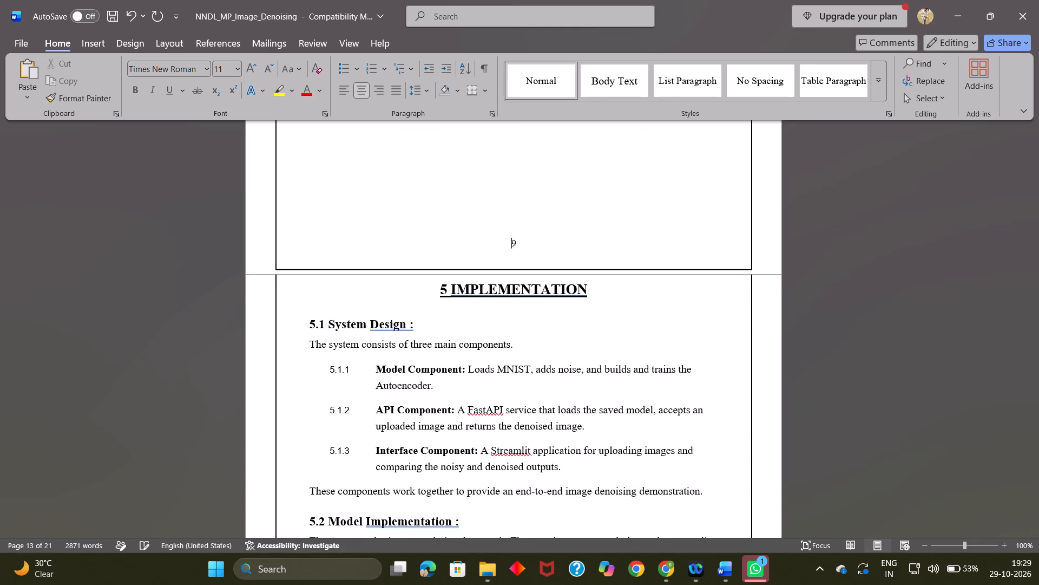
# Add one more blank line above the page number 9 to bring it closer to the bottom border of the page.
pyautogui.press('Return')
pyautogui.press('Return')
pyautogui.press('BackSpace')
# Review the layout of the remaining pages, from section 5 Implementation through 7 Conclusion and 8 References, including their page numbers.
pyautogui.scroll(-1, 418, 330)
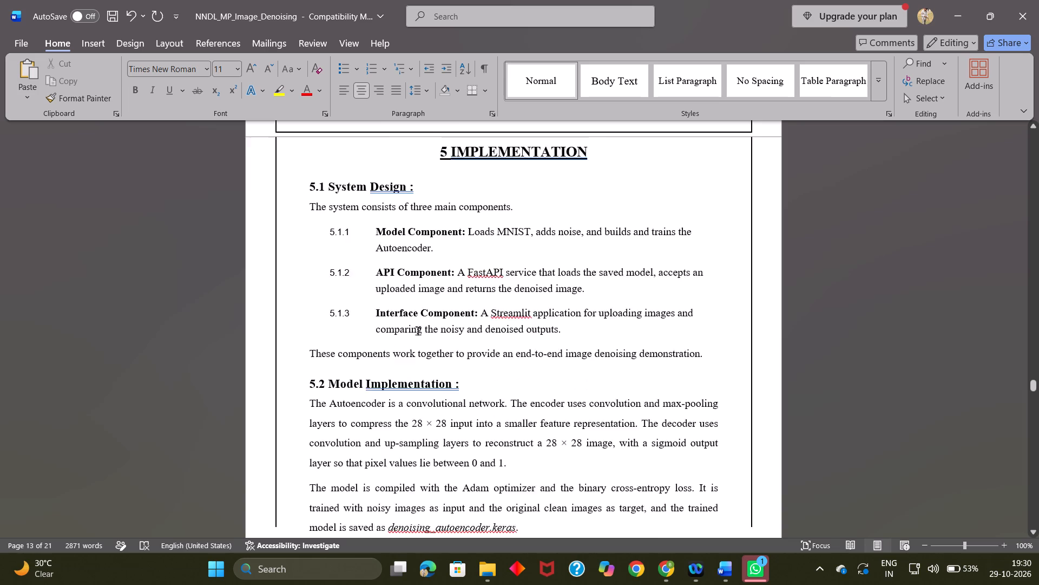
pyautogui.scroll(-3, 418, 330)
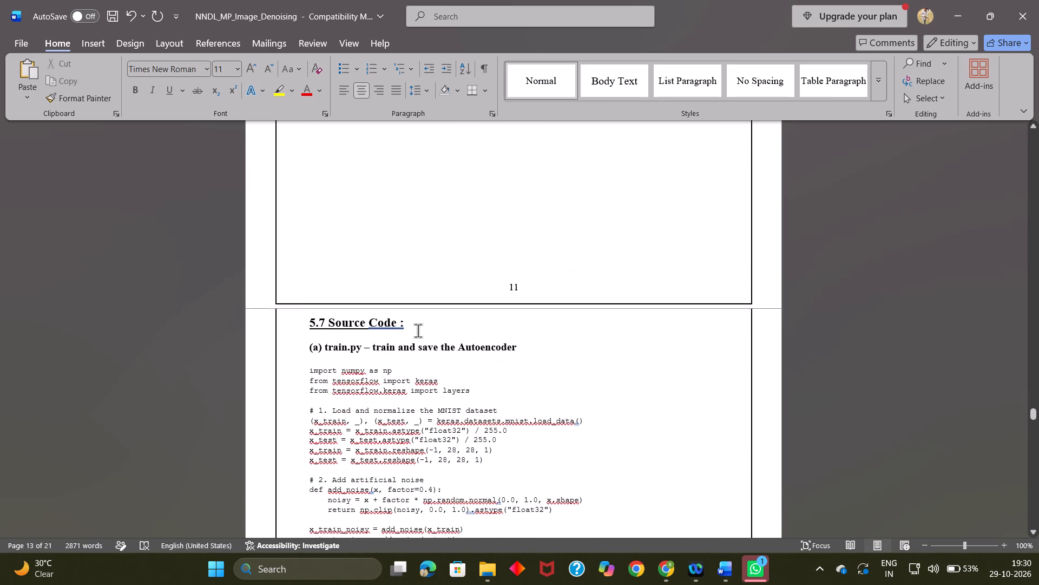
pyautogui.scroll(-10, 418, 330)
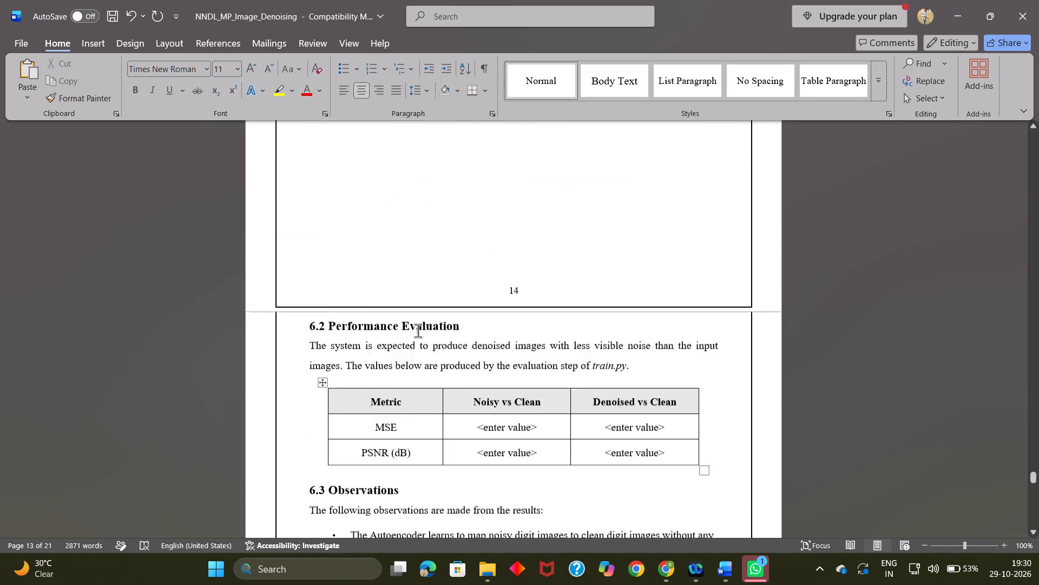
pyautogui.scroll(-5, 418, 330)
pyautogui.hscroll(1, 418, 330)
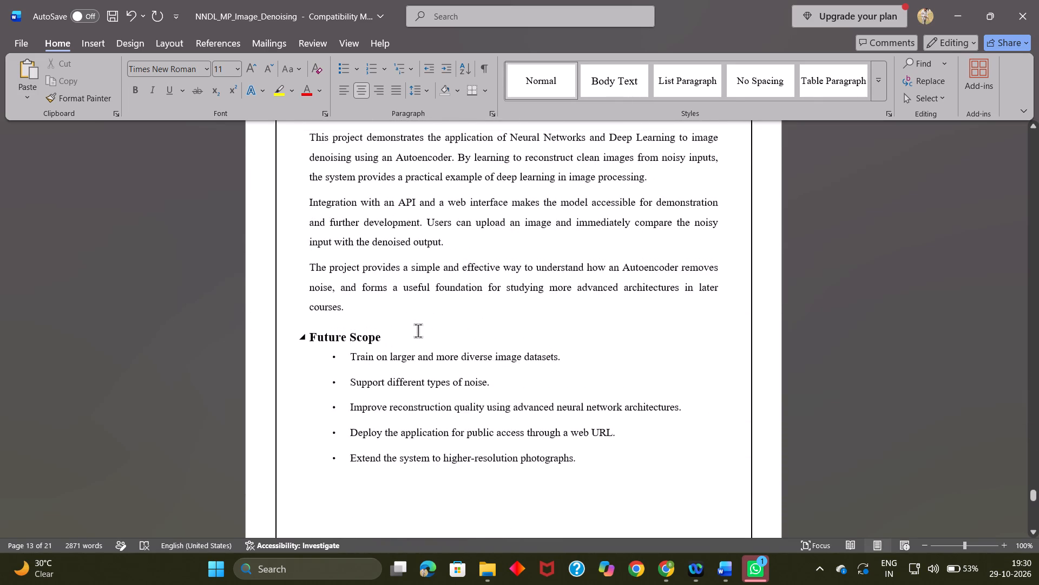
pyautogui.hscroll(1, 418, 330)
pyautogui.scroll(1, 418, 330)
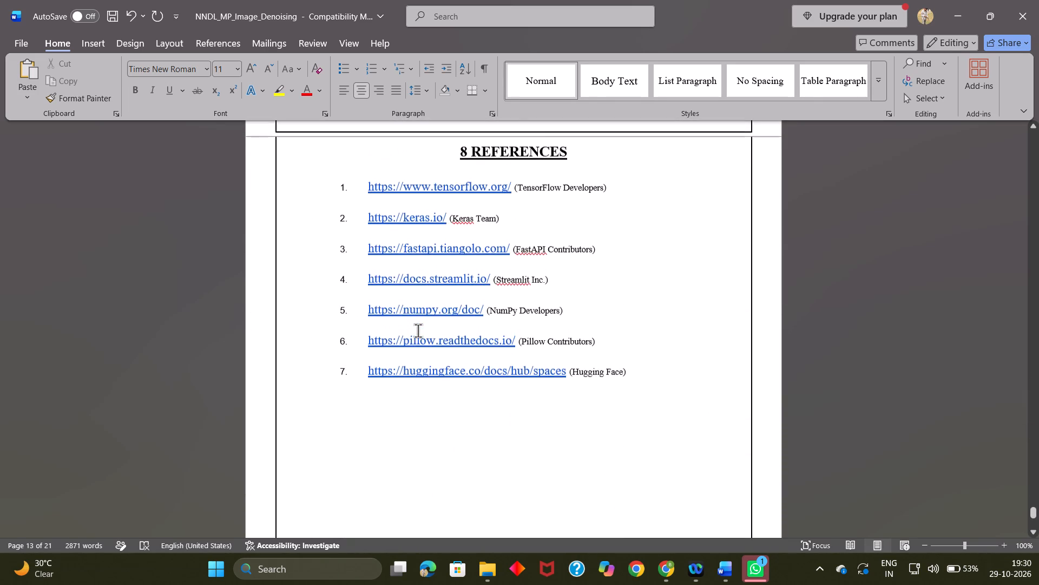
pyautogui.scroll(2, 418, 330)
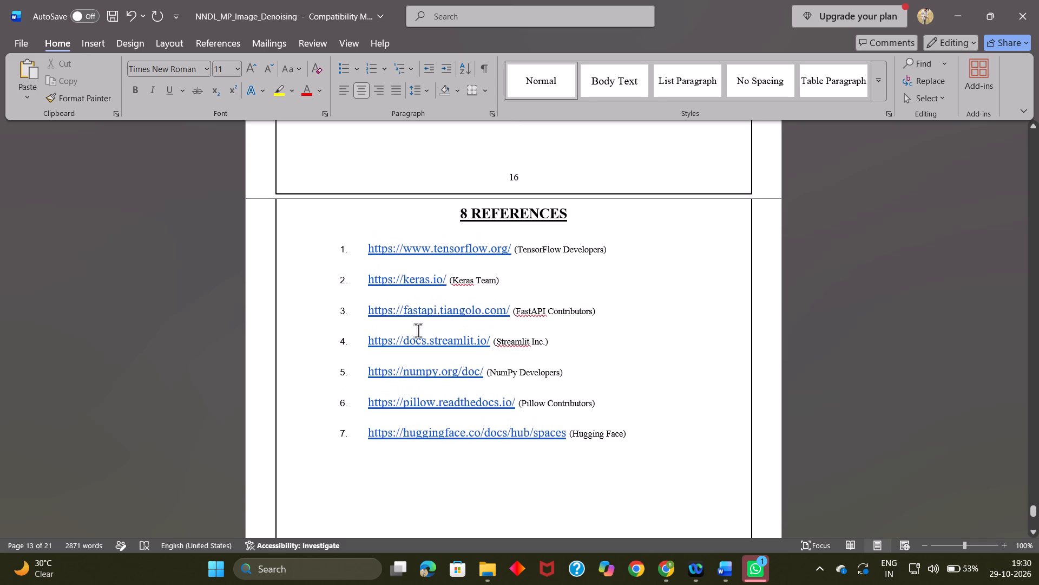
pyautogui.scroll(2, 418, 330)
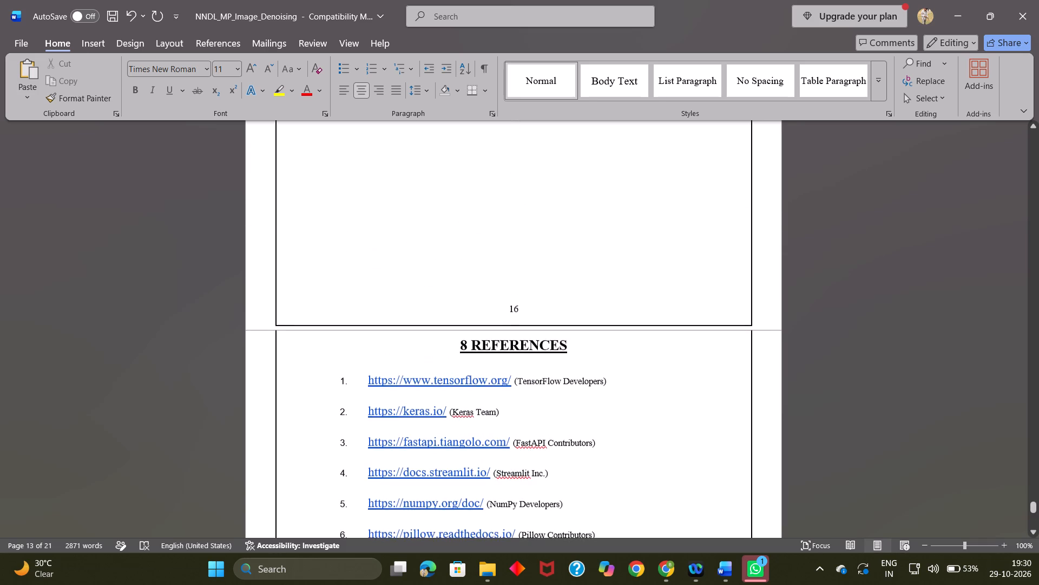
pyautogui.scroll(3, 418, 330)
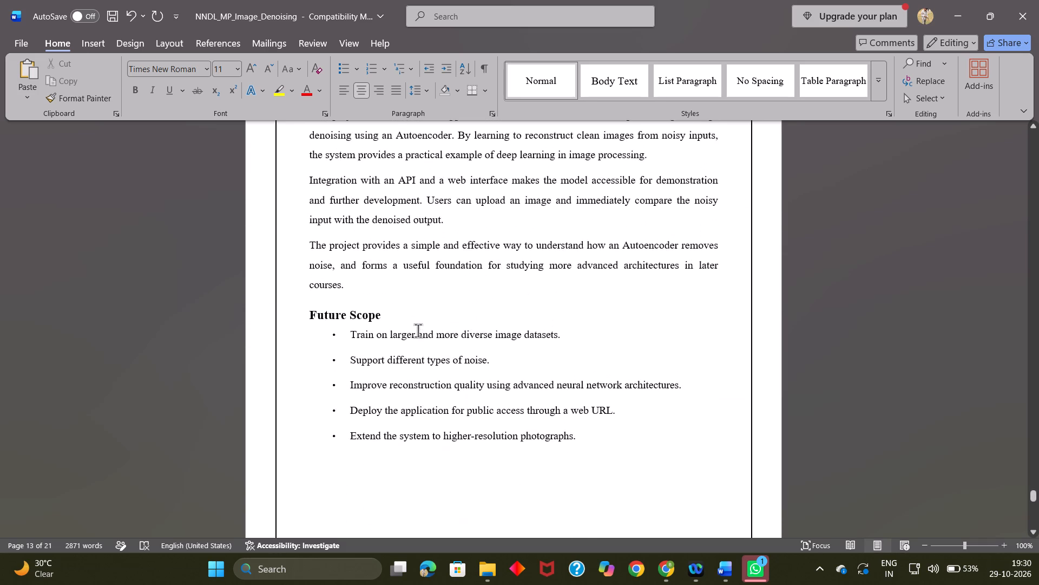
pyautogui.scroll(2, 418, 330)
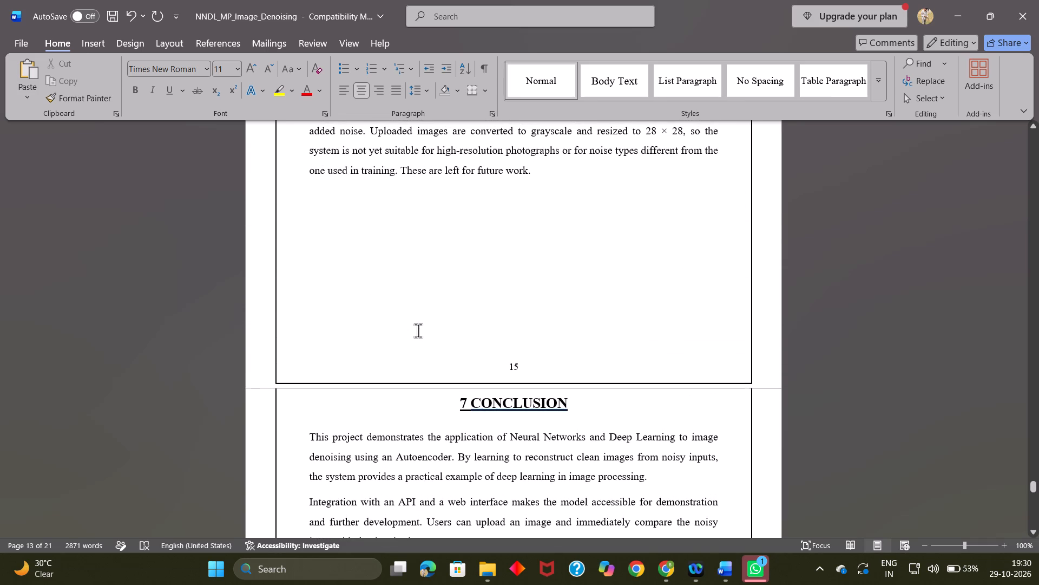
pyautogui.hscroll(1, 418, 330)
pyautogui.scroll(-1, 418, 330)
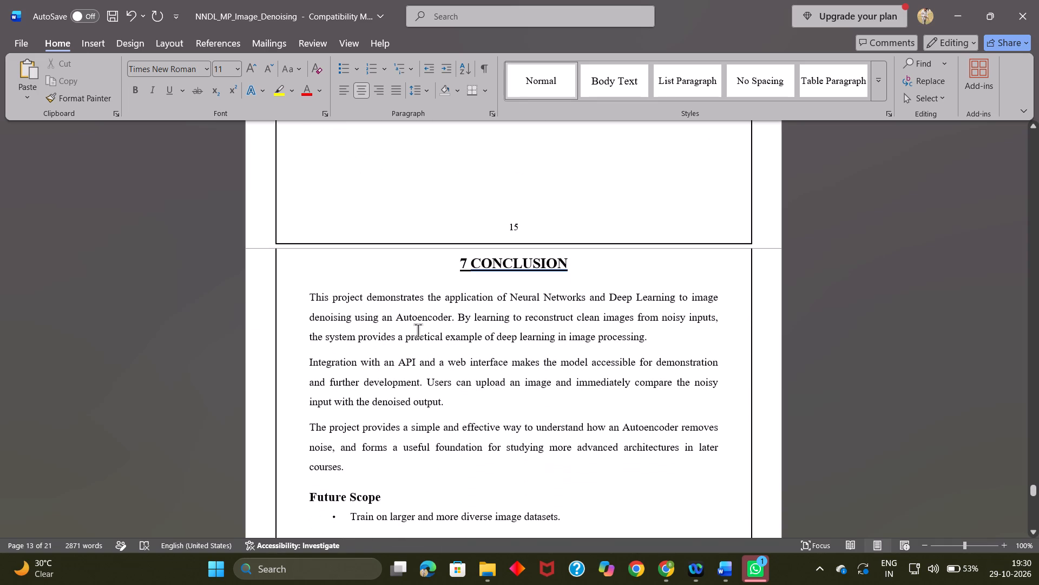
pyautogui.scroll(-3, 418, 330)
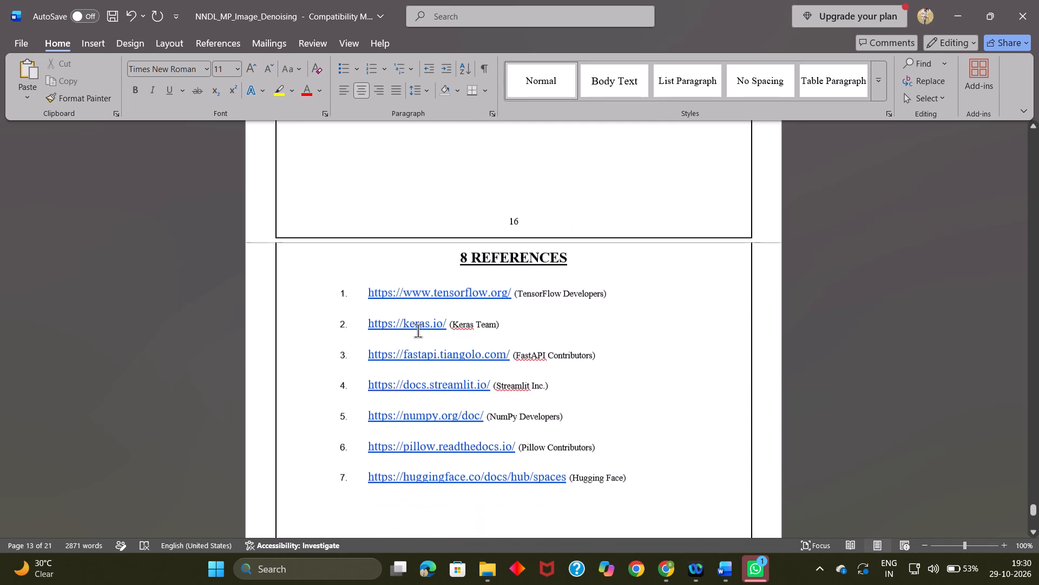
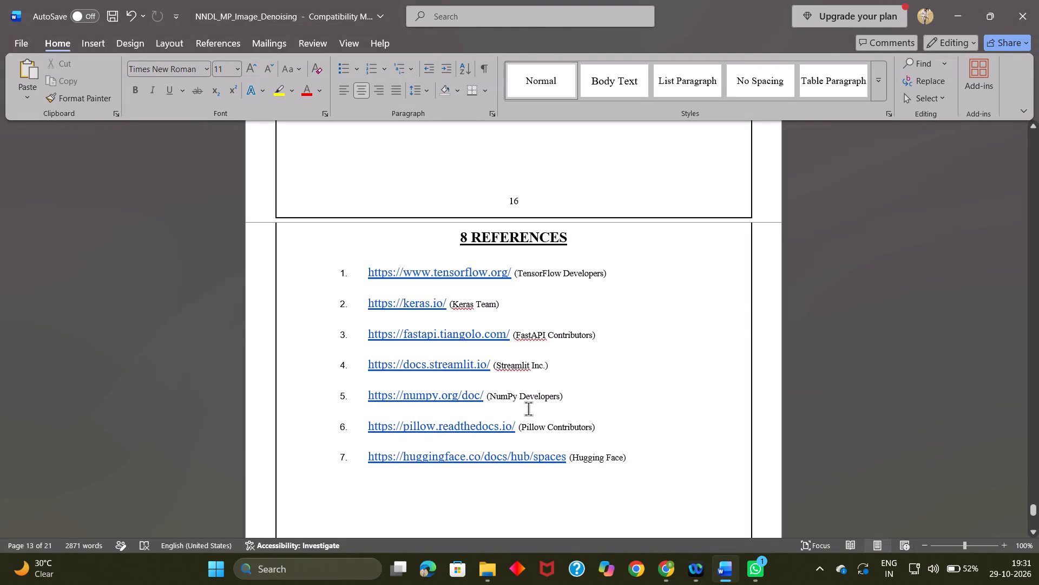
# Look back through the report's pages from the references up to the title page.
pyautogui.scroll(12, 528, 408)
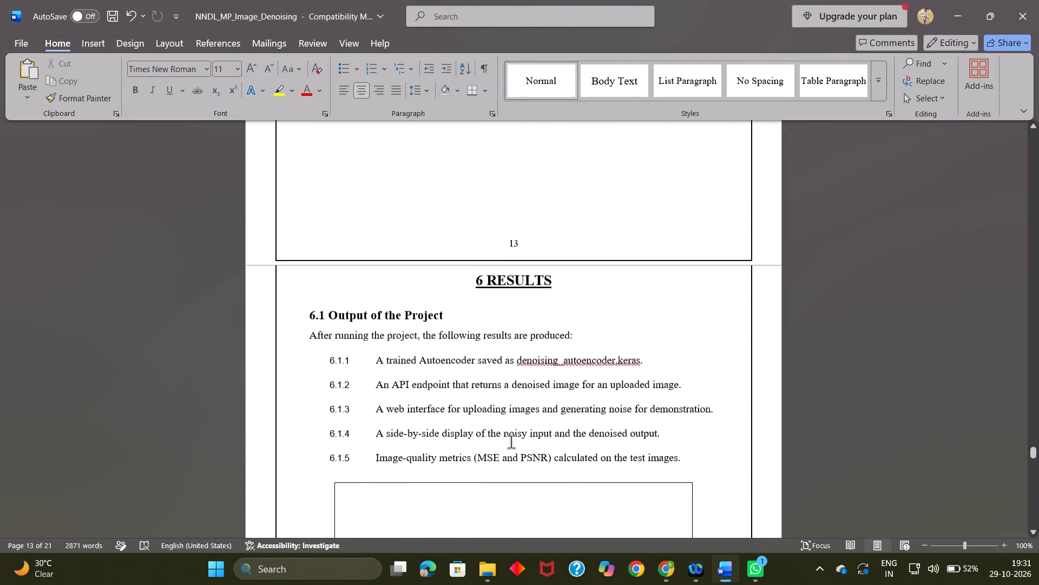
pyautogui.scroll(20, 511, 441)
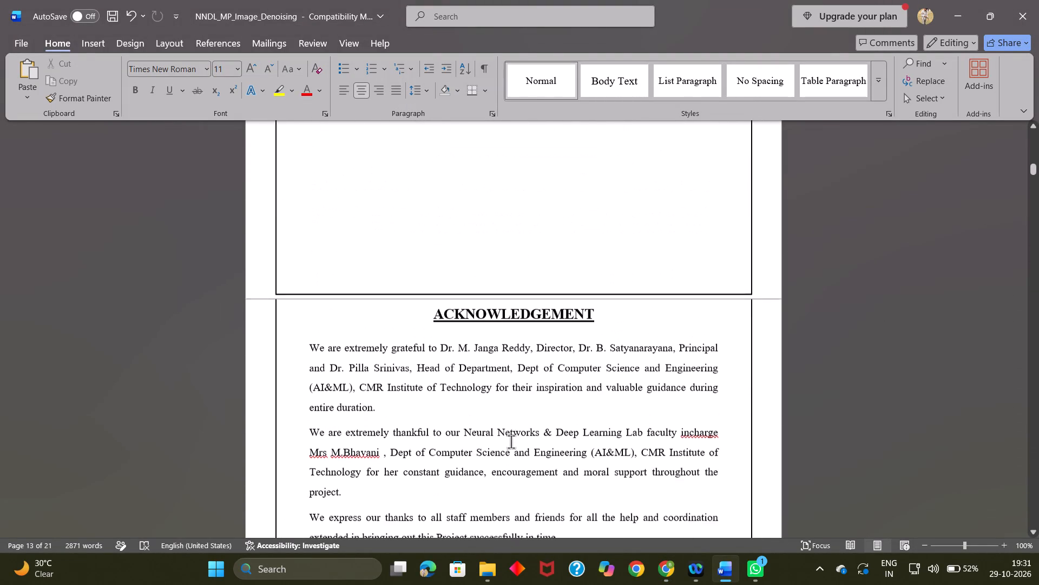
pyautogui.scroll(8, 511, 441)
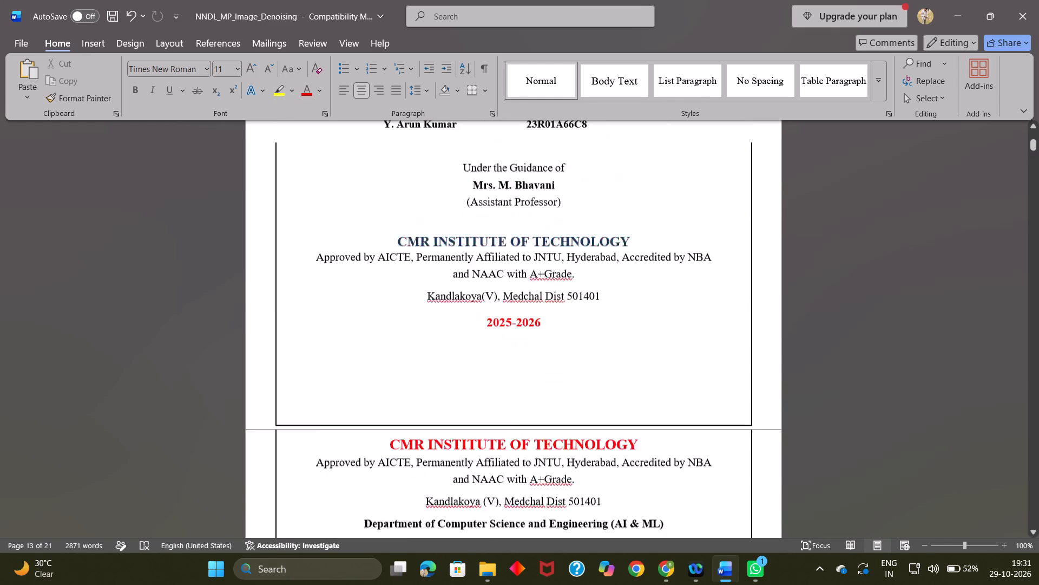
pyautogui.scroll(3, 511, 441)
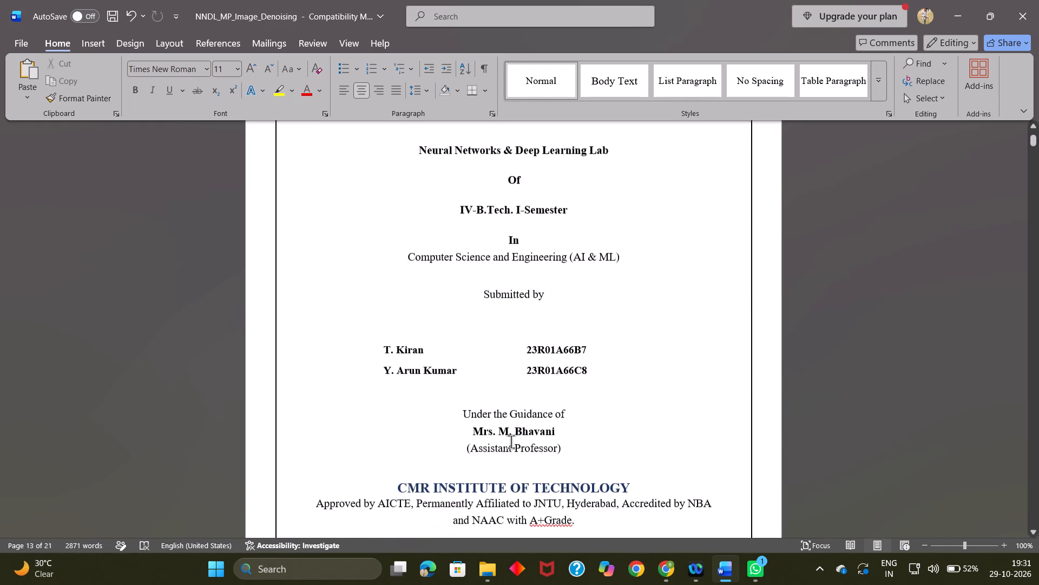
pyautogui.scroll(1, 511, 441)
pyautogui.scroll(-1, 511, 441)
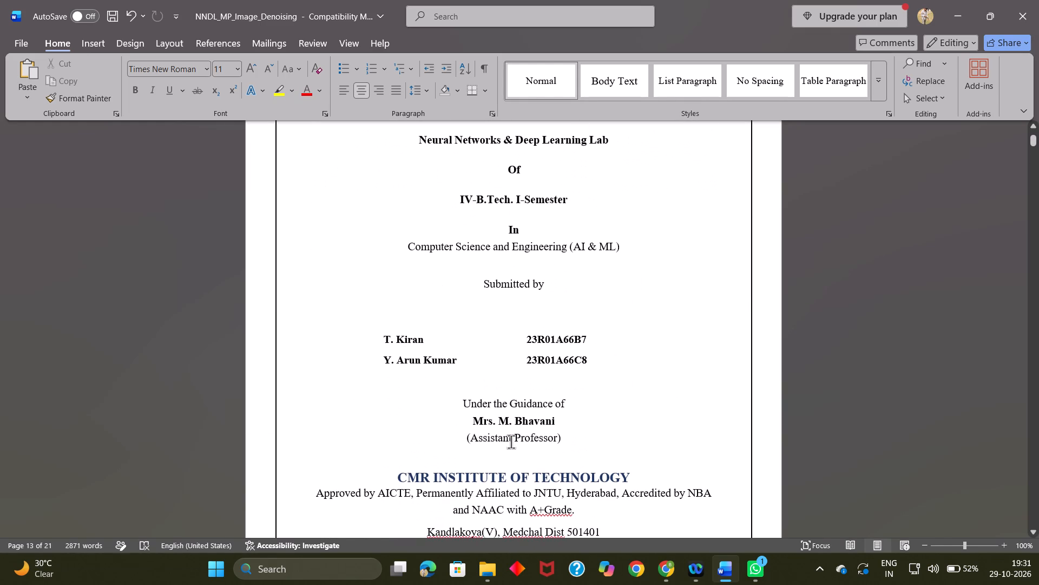
# Save the edited image denoising report.
pyautogui.hotkey('ctrl', 's')
pyautogui.hotkey('ctrl', 's')
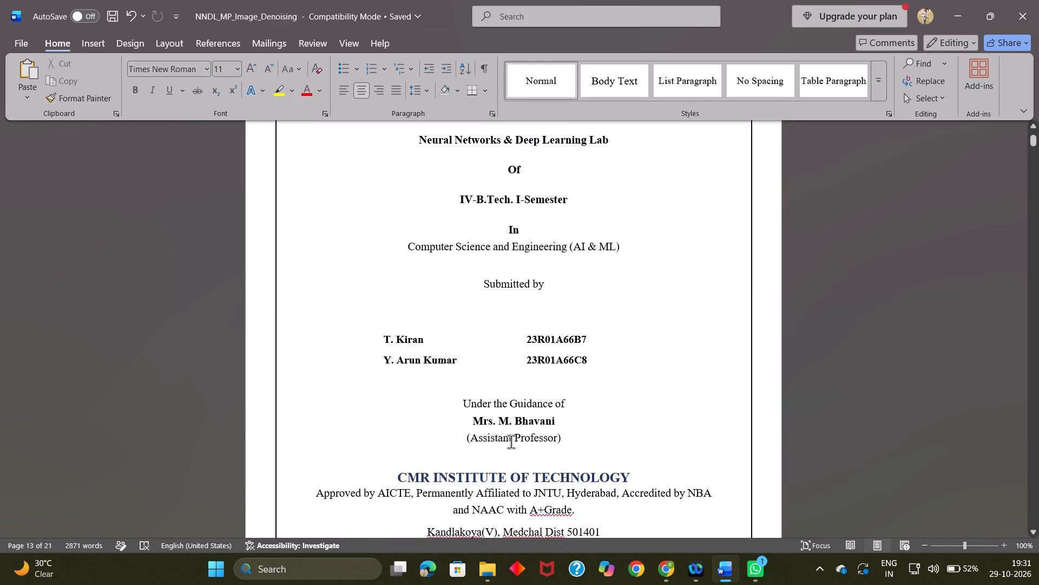
# Start saving a copy of the report with Save As.
pyautogui.press('F12')
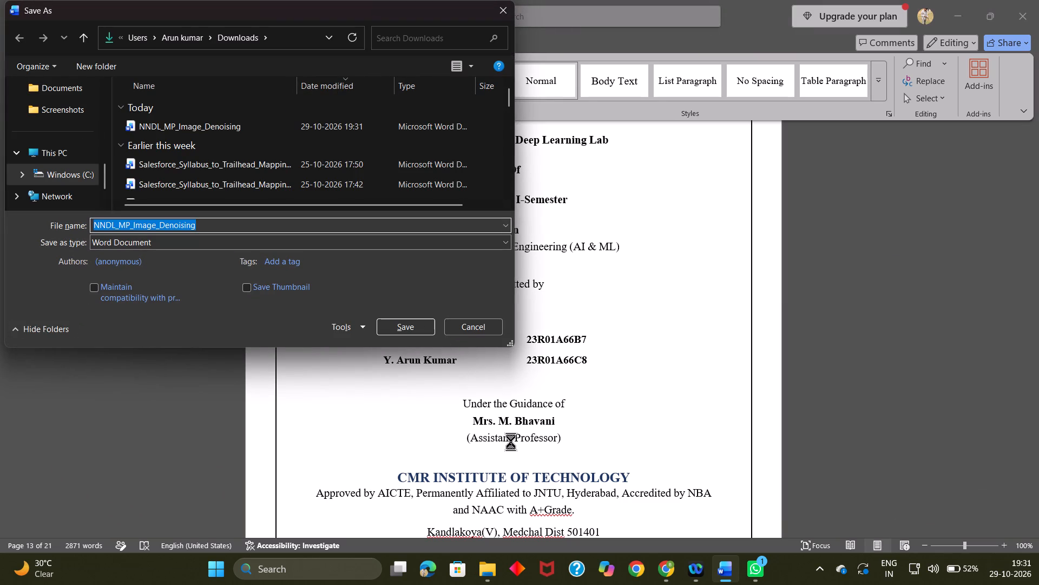
# Save the report as a Word document named NNDL_MP_Image_Denoising-1 in the Downloads folder.
pyautogui.press('Right')
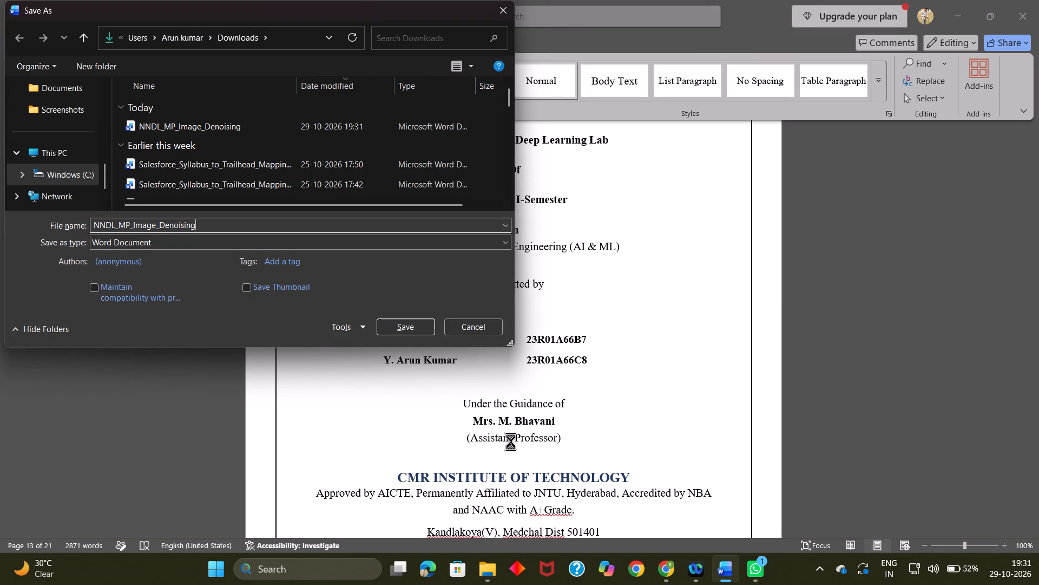
pyautogui.write('-1')
pyautogui.press('Return')
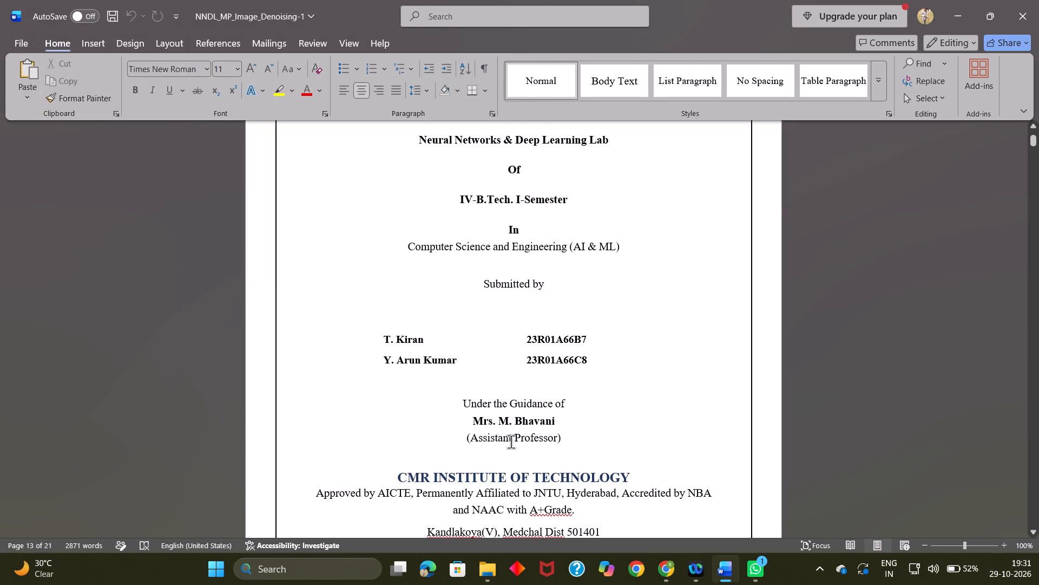
# Export the report as a PDF named NNDL_MP_Image_Denoising-1 to Downloads, glance over its cover page and close it.
pyautogui.press('F12')
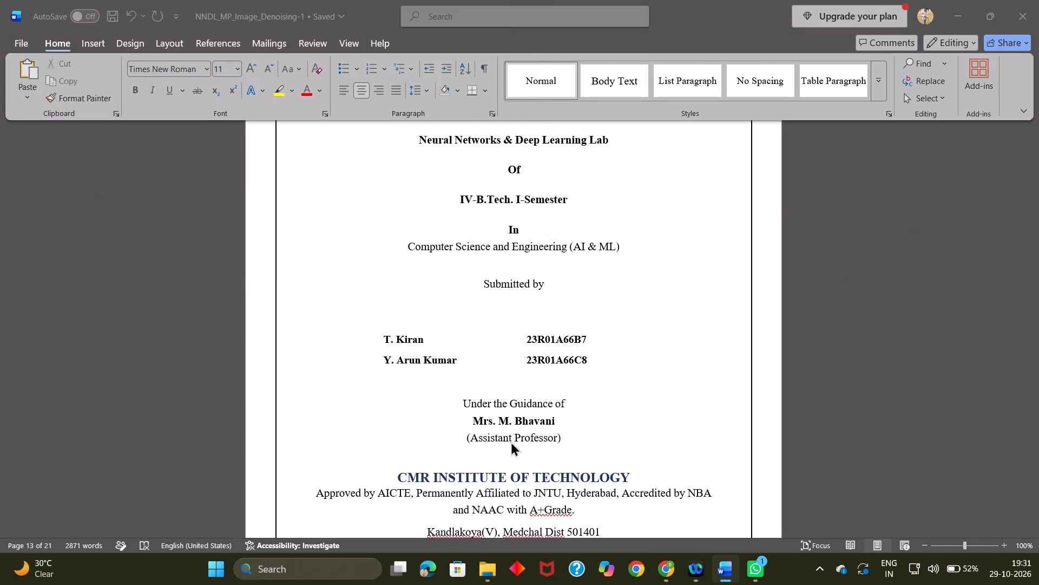
pyautogui.click(367, 246)
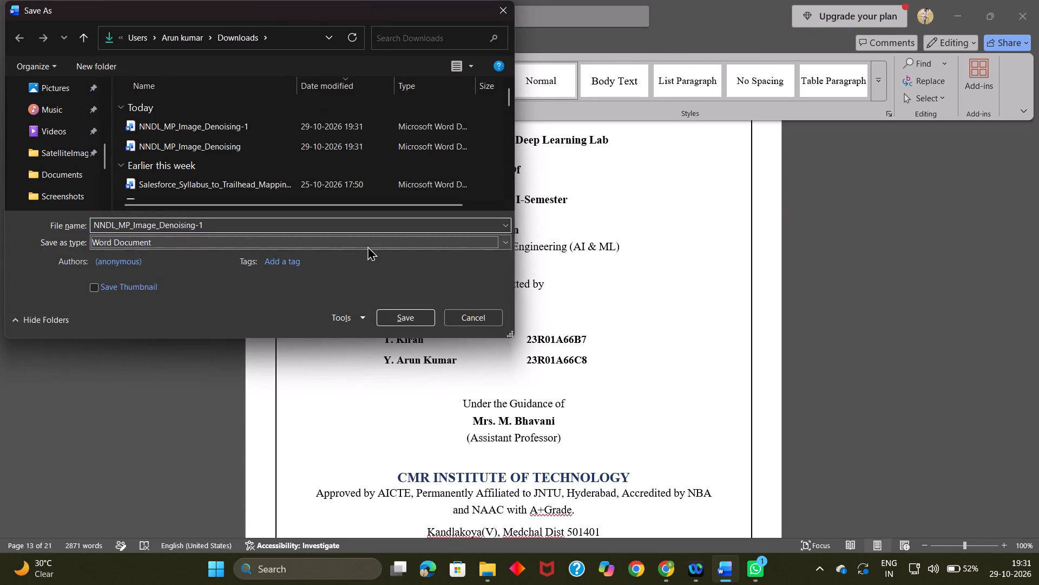
pyautogui.click(330, 319)
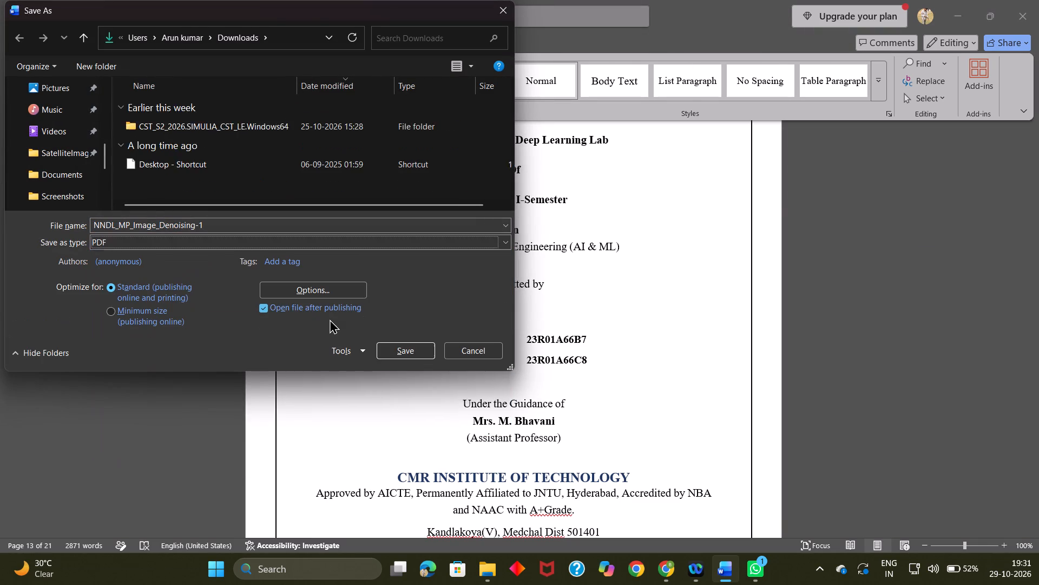
pyautogui.click(401, 351)
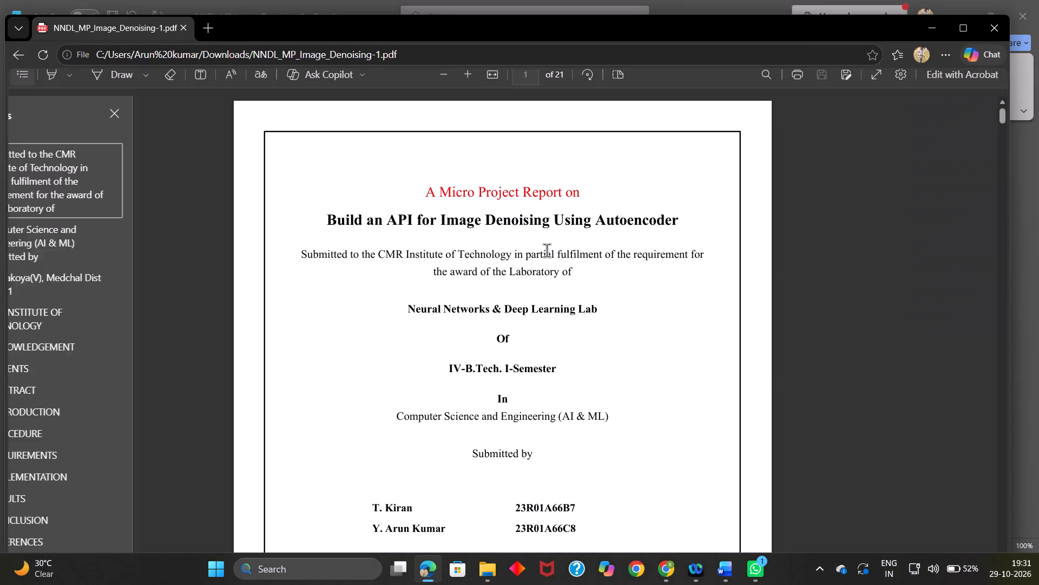
pyautogui.scroll(-2, 502, 332)
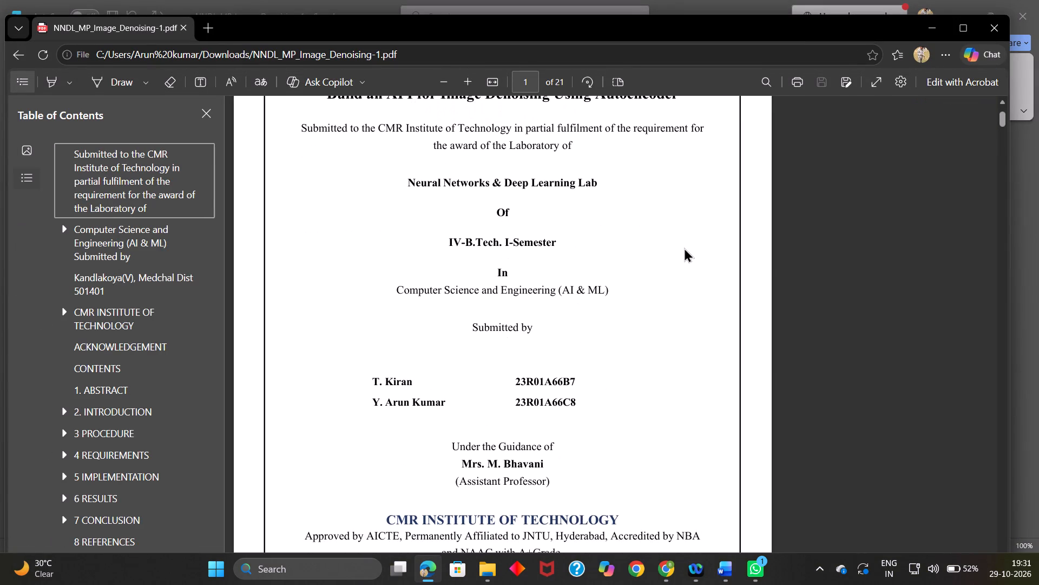
pyautogui.click(987, 23)
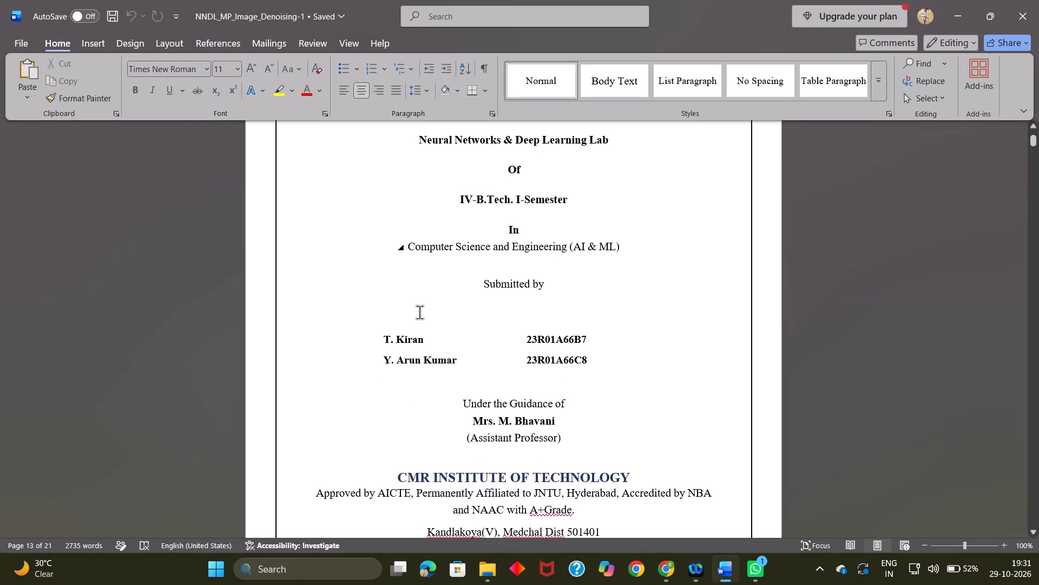
# Indent both student names under "Submitted by" on the cover page with spaces, keeping them lined up nearer the centre.
pyautogui.click(374, 356)
pyautogui.click(352, 337)
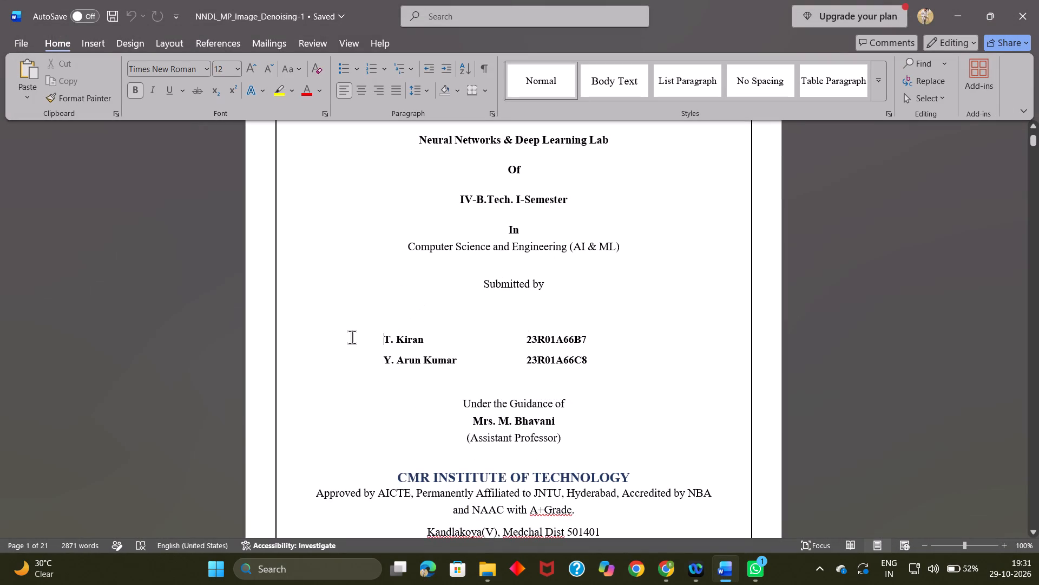
pyautogui.press('Tab')
pyautogui.press('BackSpace')
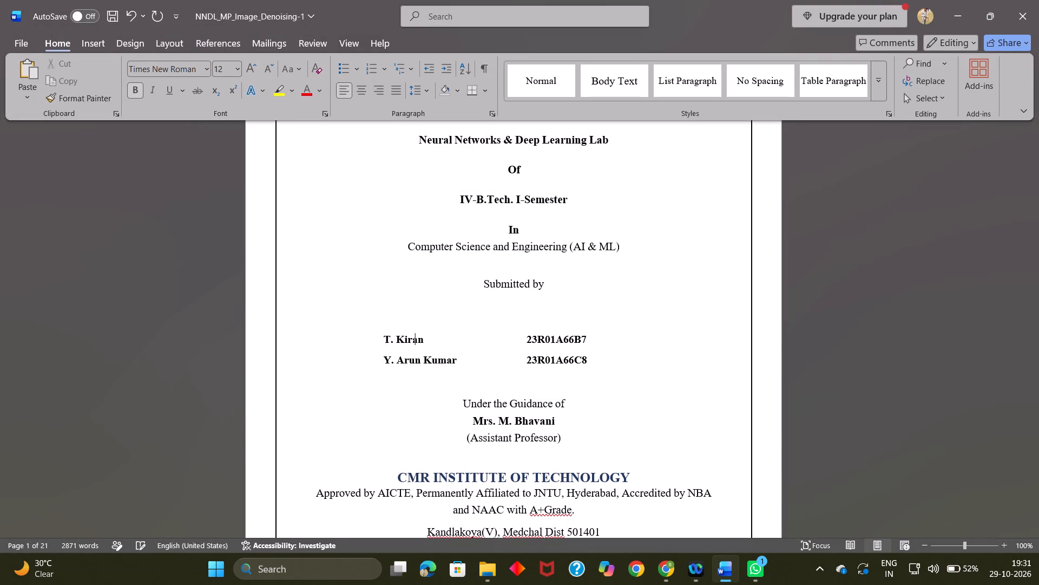
pyautogui.press('space')
pyautogui.press('space')
pyautogui.press('space')
pyautogui.press('space')
pyautogui.press('space')
pyautogui.press('space')
pyautogui.press('space')
pyautogui.press('space')
pyautogui.press('space')
pyautogui.click(379, 360)
pyautogui.press('space')
pyautogui.press('space')
pyautogui.press('space')
pyautogui.press('space')
pyautogui.press('space')
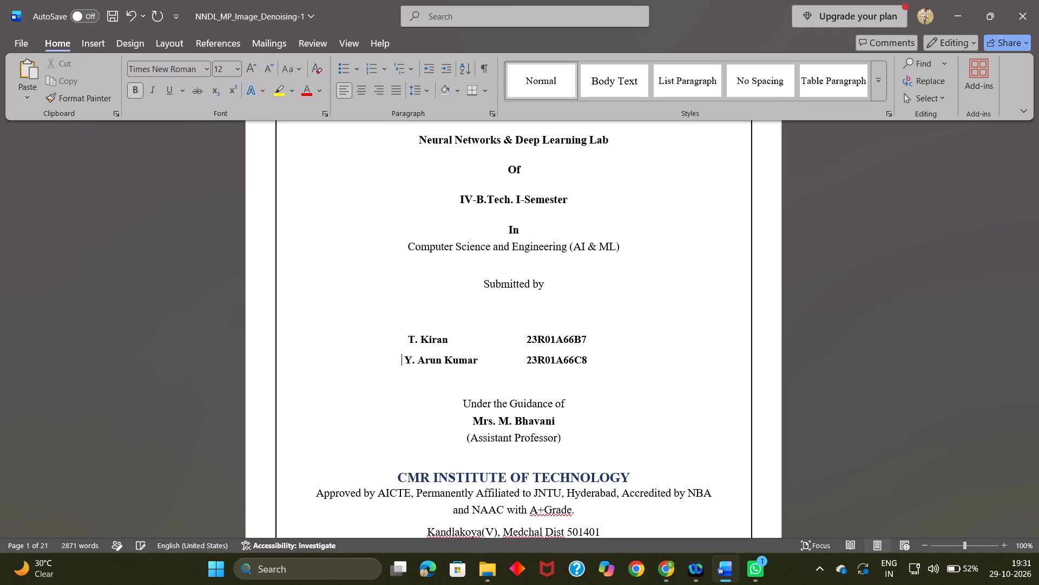
pyautogui.press('space')
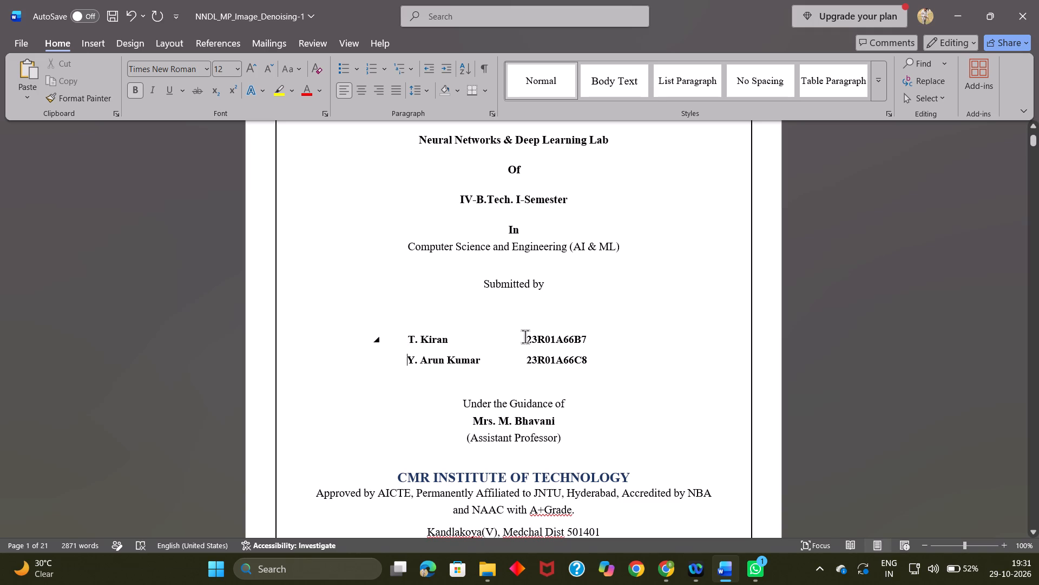
# Insert six spaces before the first student's roll number on the cover page.
pyautogui.click(525, 337)
pyautogui.press('space')
pyautogui.press('space')
pyautogui.press('space')
pyautogui.press('space')
pyautogui.press('space')
pyautogui.press('space')
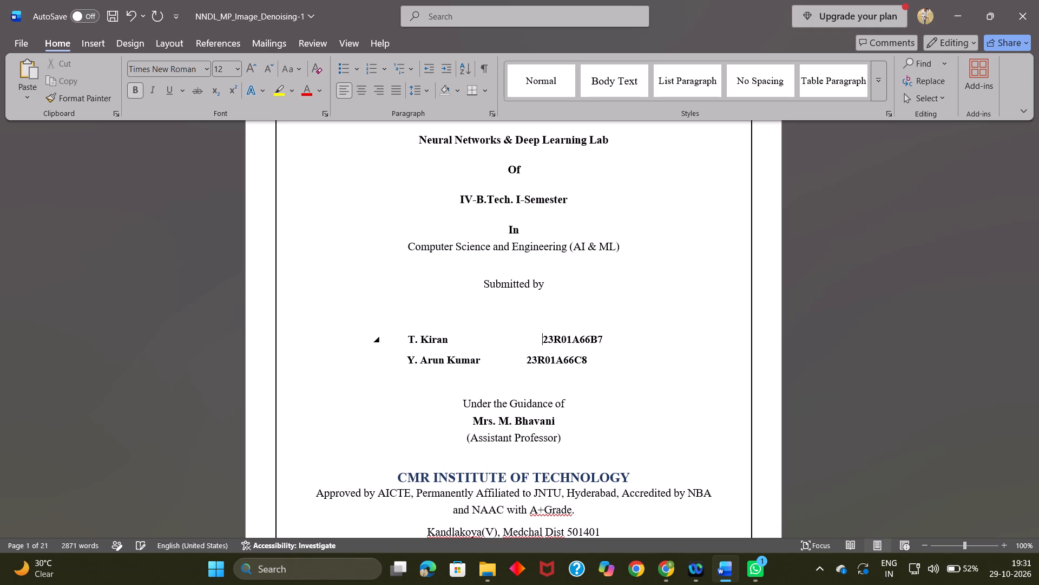
# Insert eleven spaces before the second student's roll number on the cover page.
pyautogui.press('Down')
pyautogui.press('Down')
pyautogui.press('Left')
pyautogui.press('Left')
pyautogui.press('Left')
pyautogui.press('Left')
pyautogui.press('Left')
pyautogui.press('Left')
pyautogui.press('Left')
pyautogui.press('Left')
pyautogui.press('Left')
pyautogui.press('Left')
pyautogui.press('Left')
pyautogui.press('Left')
pyautogui.press('space')
pyautogui.press('space')
pyautogui.press('space')
pyautogui.press('space')
pyautogui.press('space')
pyautogui.press('space')
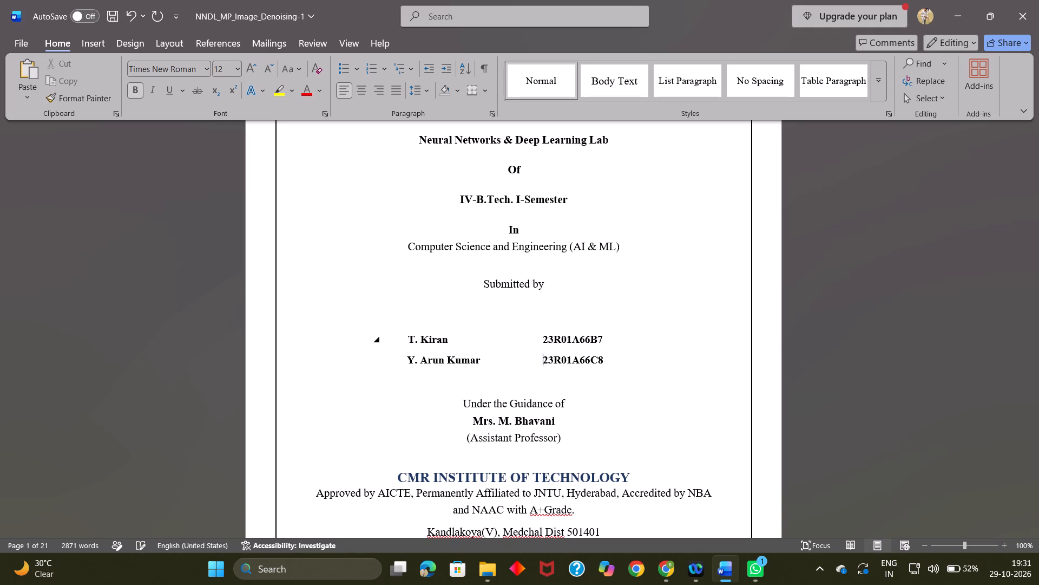
pyautogui.press('space')
pyautogui.press('space')
pyautogui.press('space')
pyautogui.press('space')
pyautogui.press('space')
# Insert five more spaces before the first student's roll number to line it up with the one below.
pyautogui.press('Up')
pyautogui.press('Left')
pyautogui.press('Left')
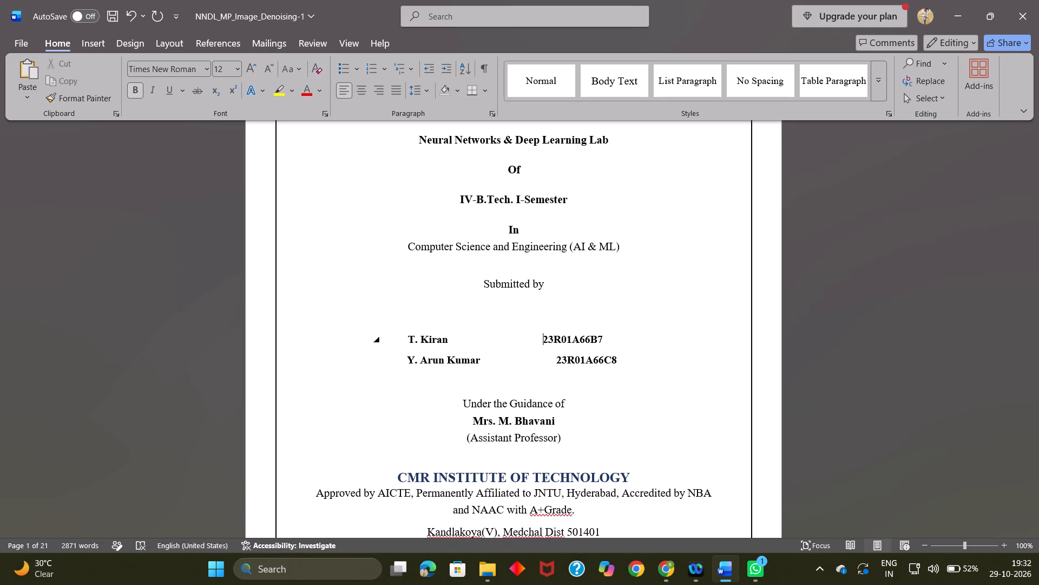
pyautogui.press('space')
pyautogui.press('space')
pyautogui.press('space')
pyautogui.press('space')
pyautogui.press('space')
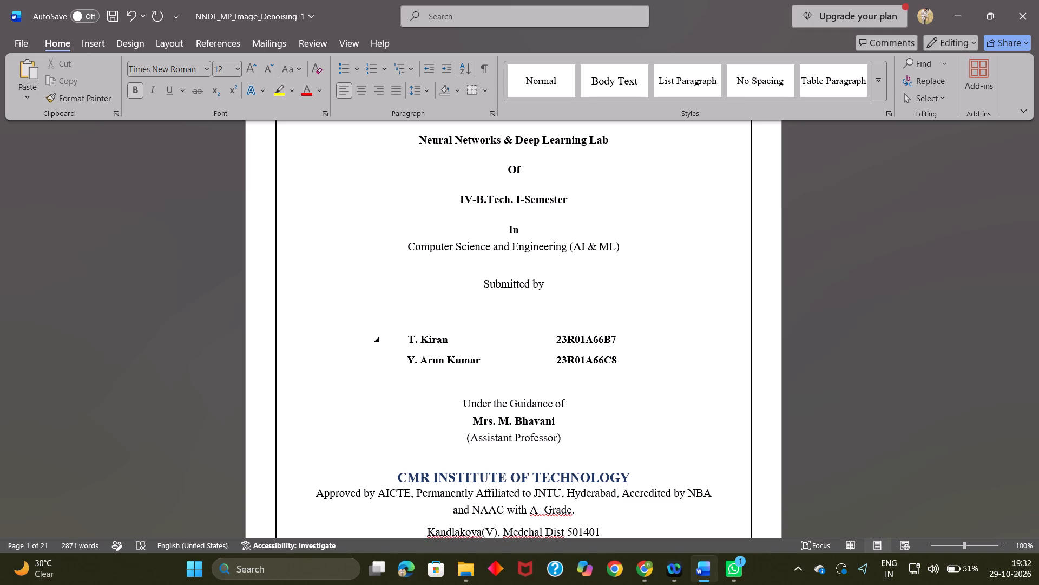
# Insert four more spaces before each of the two roll numbers, keeping them aligned with each other.
pyautogui.scroll(2, 525, 337)
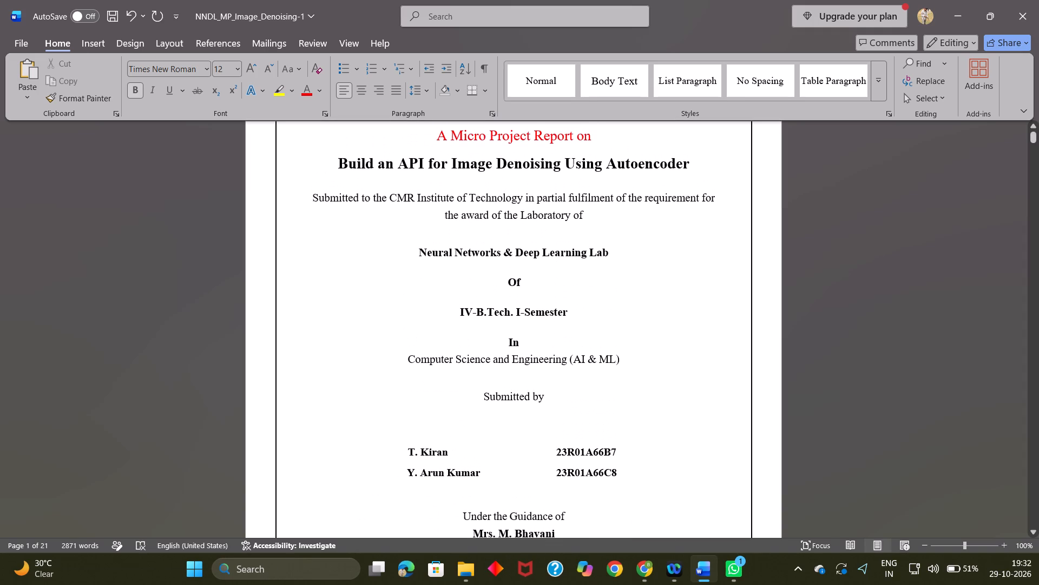
pyautogui.press('space')
pyautogui.press('space')
pyautogui.press('space')
pyautogui.press('space')
pyautogui.press('Down')
pyautogui.press('Left')
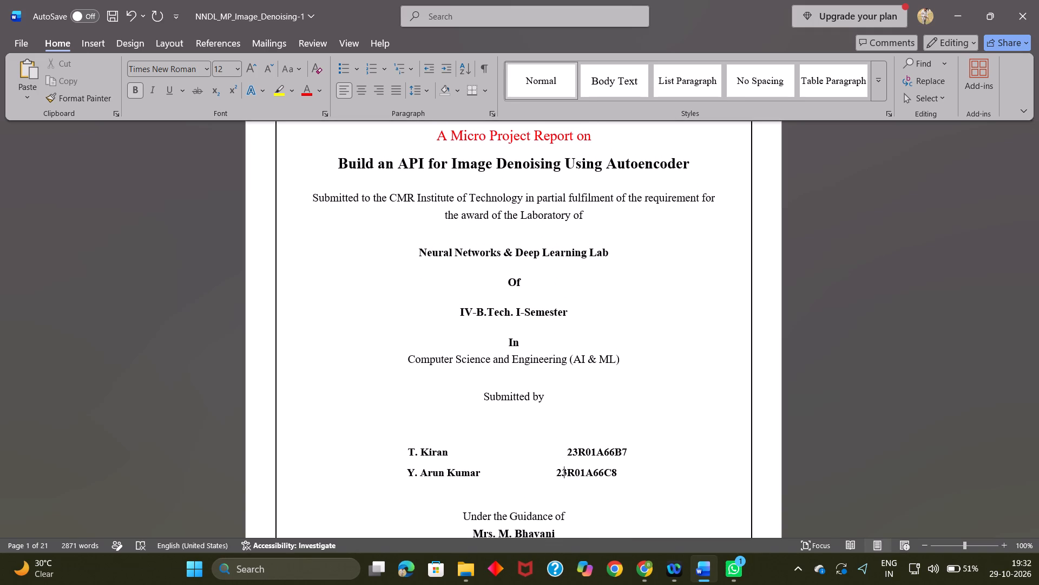
pyautogui.press('Left')
pyautogui.press('space')
pyautogui.press('space')
pyautogui.press('space')
pyautogui.press('space')
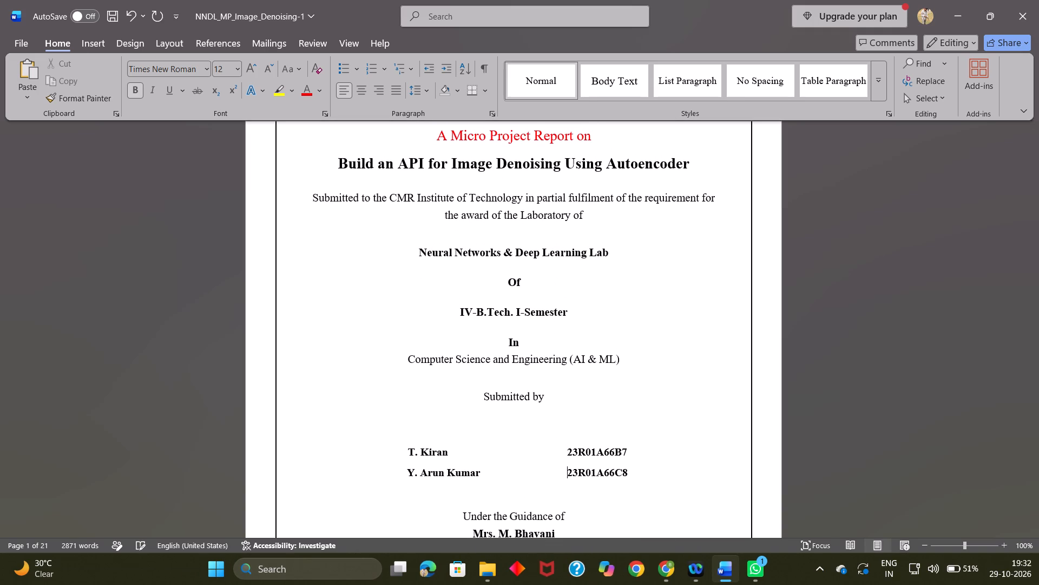
# Remove the indent before the first student's name and one blank line between it and "Submitted by" on the cover page.
pyautogui.scroll(1, 525, 337)
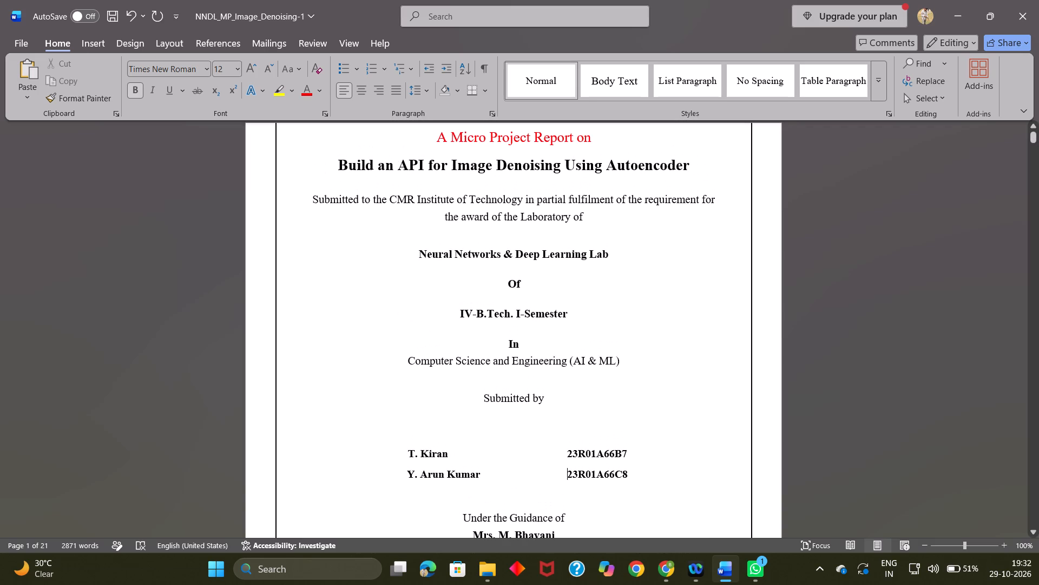
pyautogui.scroll(1, 525, 337)
pyautogui.hscroll(3, 525, 337)
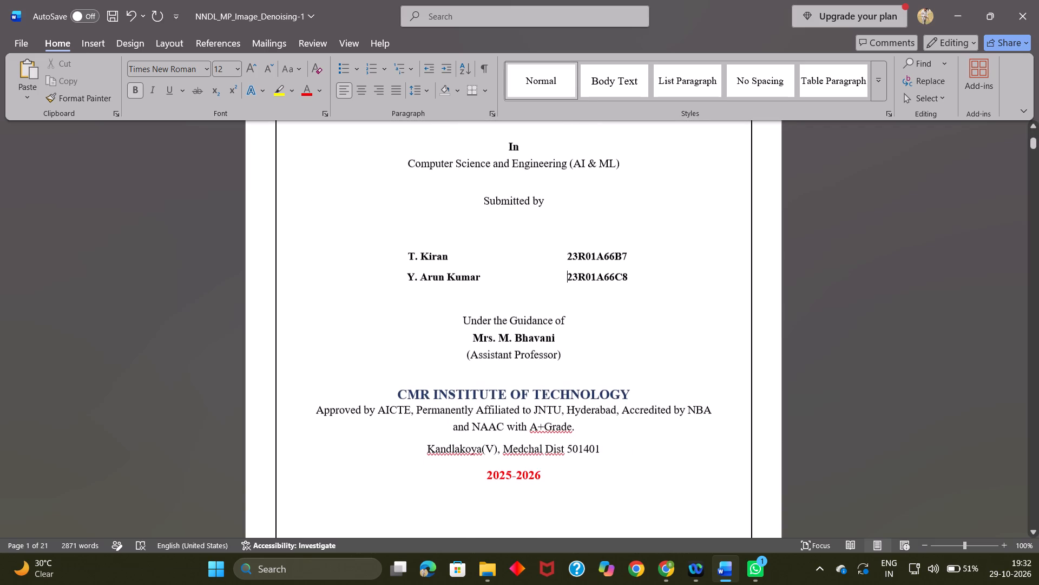
pyautogui.hscroll(1, 525, 337)
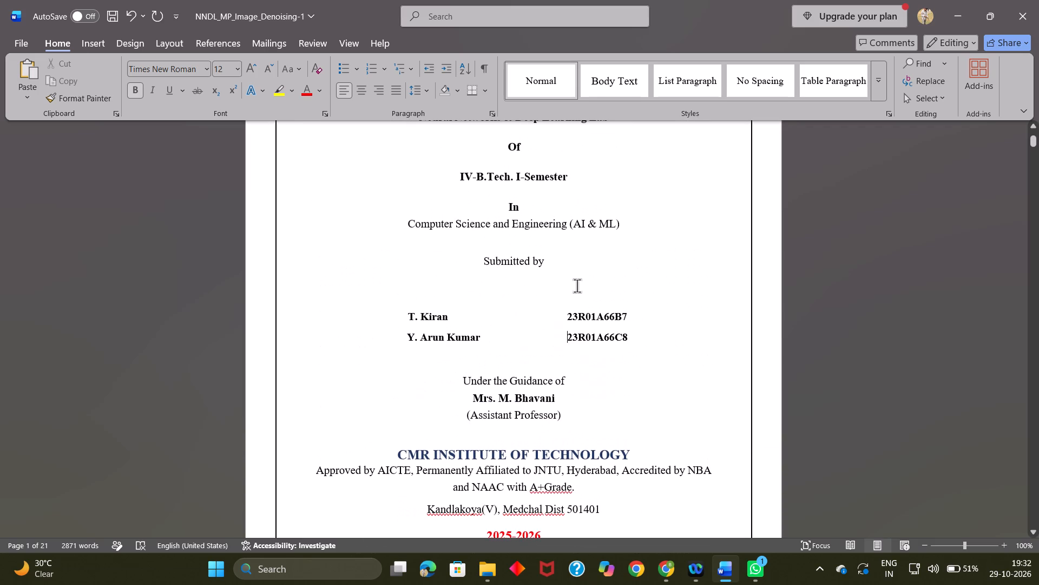
pyautogui.click(558, 286)
pyautogui.click(496, 288)
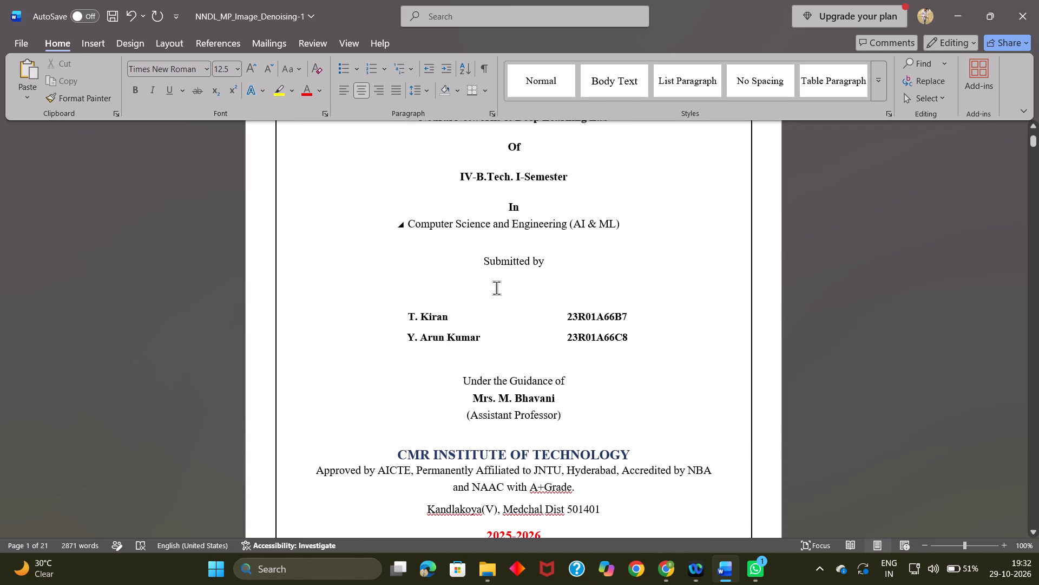
pyautogui.click(412, 315)
pyautogui.press('Left')
pyautogui.press('BackSpace')
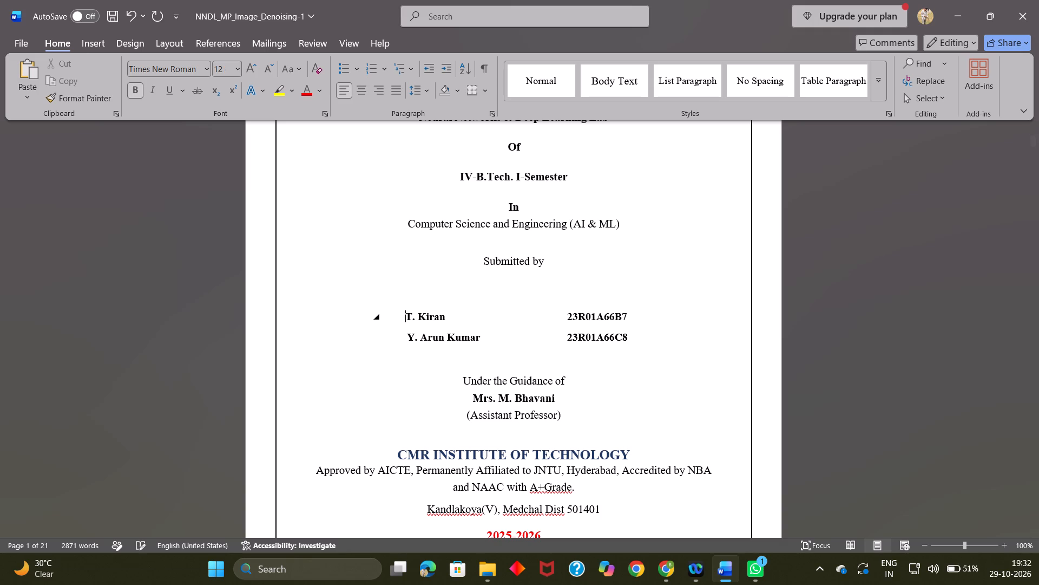
pyautogui.press('BackSpace')
pyautogui.press('BackSpace')
pyautogui.press('BackSpace')
pyautogui.press('BackSpace')
pyautogui.press('BackSpace')
pyautogui.press('BackSpace')
pyautogui.press('BackSpace')
pyautogui.press('BackSpace')
pyautogui.press('BackSpace')
pyautogui.press('BackSpace')
pyautogui.press('BackSpace')
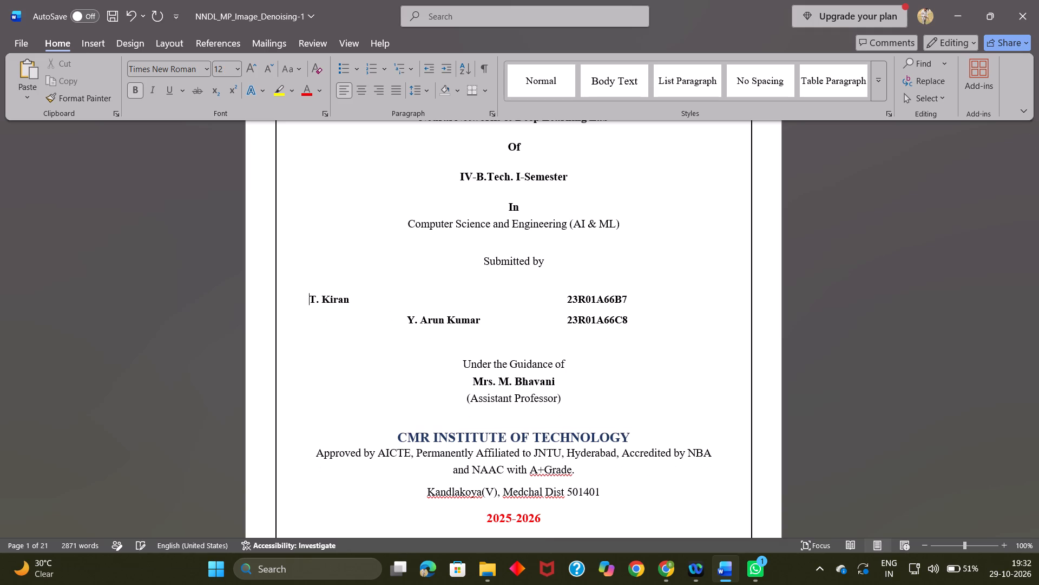
# Indent the first student's name with spaces again to line it up with the second student's name.
pyautogui.press('Tab')
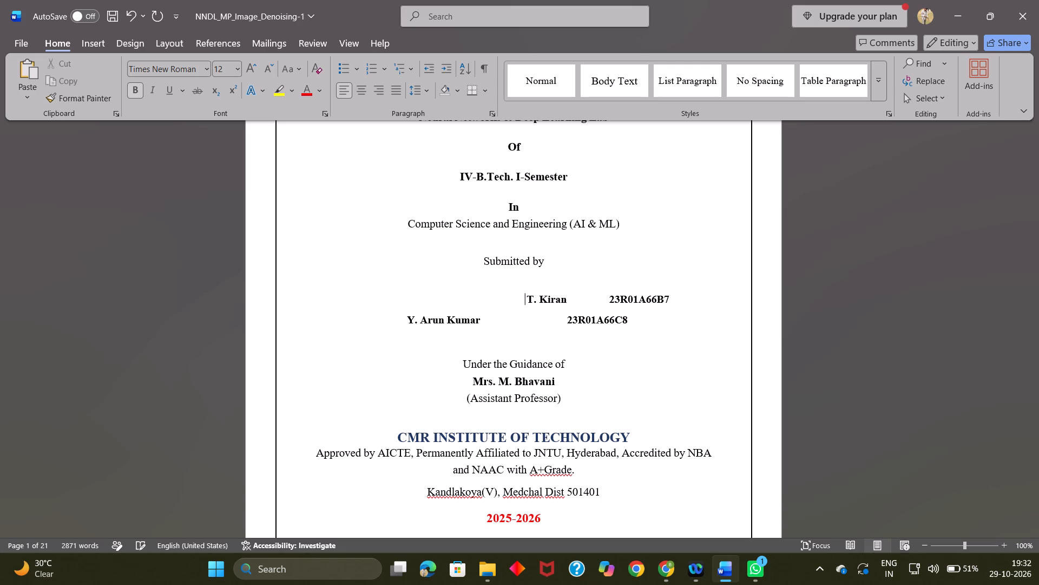
pyautogui.press('BackSpace')
pyautogui.press('space')
pyautogui.press('space')
pyautogui.press('space')
pyautogui.press('space')
pyautogui.press('space')
pyautogui.press('space')
pyautogui.press('space')
pyautogui.press('space')
pyautogui.press('space')
pyautogui.press('space')
pyautogui.press('space')
pyautogui.press('space')
pyautogui.press('space')
pyautogui.press('space')
pyautogui.press('space')
pyautogui.press('space')
pyautogui.press('space')
pyautogui.press('space')
pyautogui.press('space')
pyautogui.press('space')
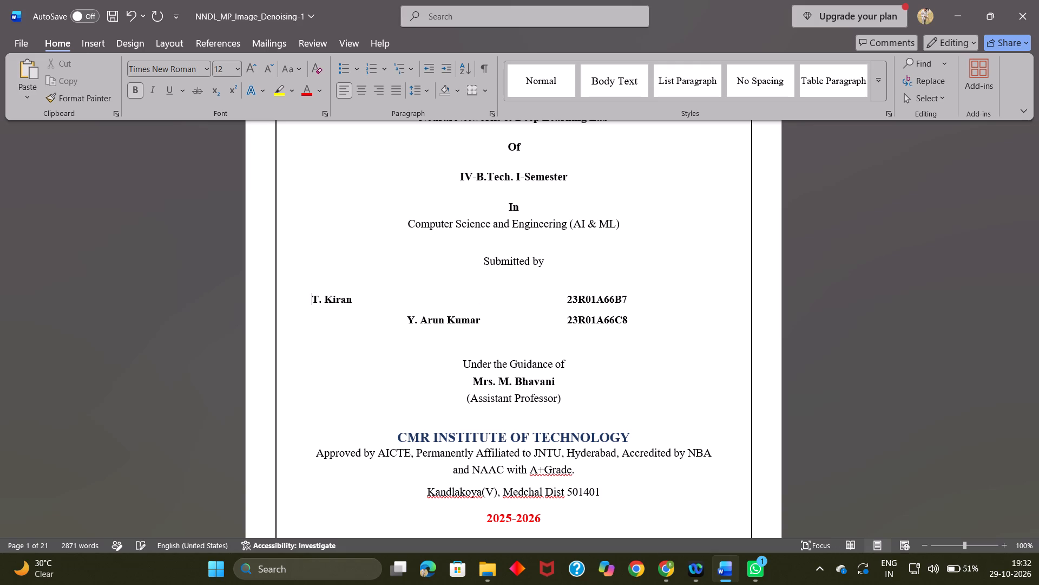
pyautogui.press('space')
pyautogui.press('space')
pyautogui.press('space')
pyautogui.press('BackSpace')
# Insert fourteen spaces before the first student's roll number on the Certificate page.
pyautogui.scroll(-4, 412, 315)
pyautogui.hscroll(2, 412, 315)
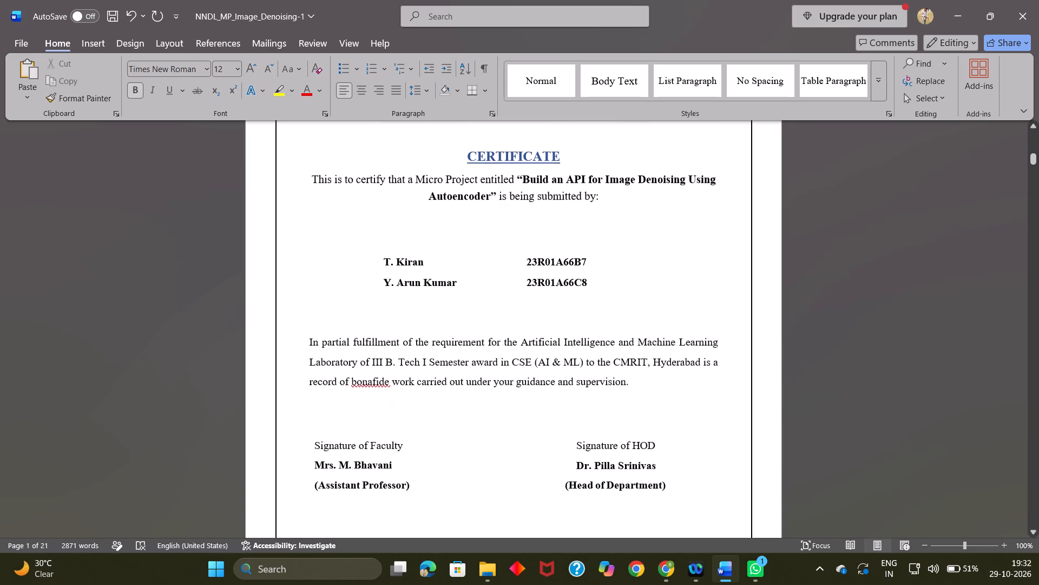
pyautogui.click(523, 256)
pyautogui.press('space')
pyautogui.press('space')
pyautogui.press('space')
pyautogui.press('space')
pyautogui.press('space')
pyautogui.press('space')
pyautogui.press('space')
pyautogui.press('space')
pyautogui.press('space')
pyautogui.press('space')
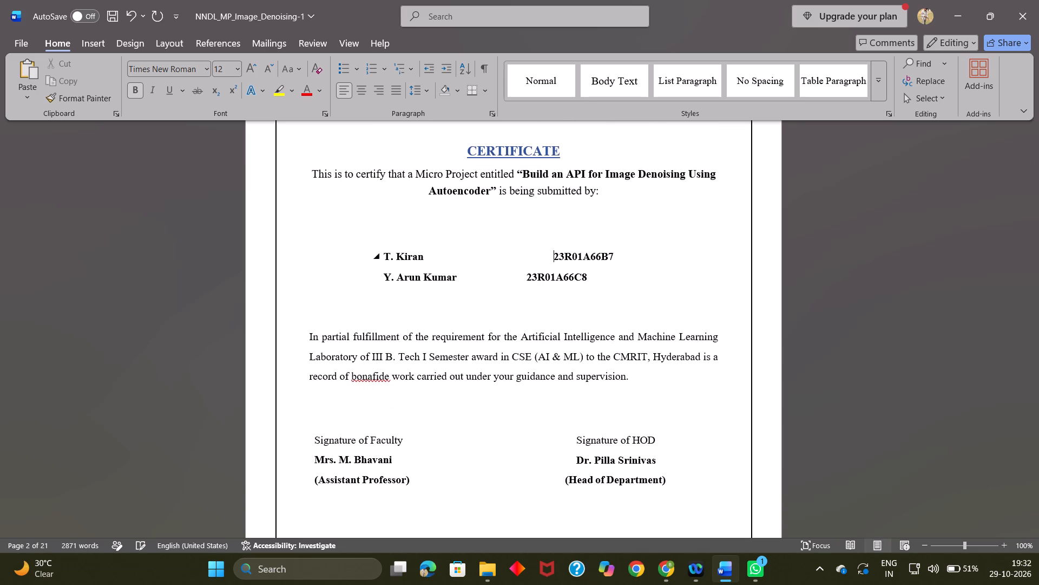
pyautogui.press('space')
pyautogui.press('space')
pyautogui.press('space')
pyautogui.press('space')
# Insert fourteen spaces before the second student's roll number on the Certificate page, lining it up with the first one.
pyautogui.press('Down')
pyautogui.press('Left')
pyautogui.press('Left')
pyautogui.press('Left')
pyautogui.press('Left')
pyautogui.press('Left')
pyautogui.press('Left')
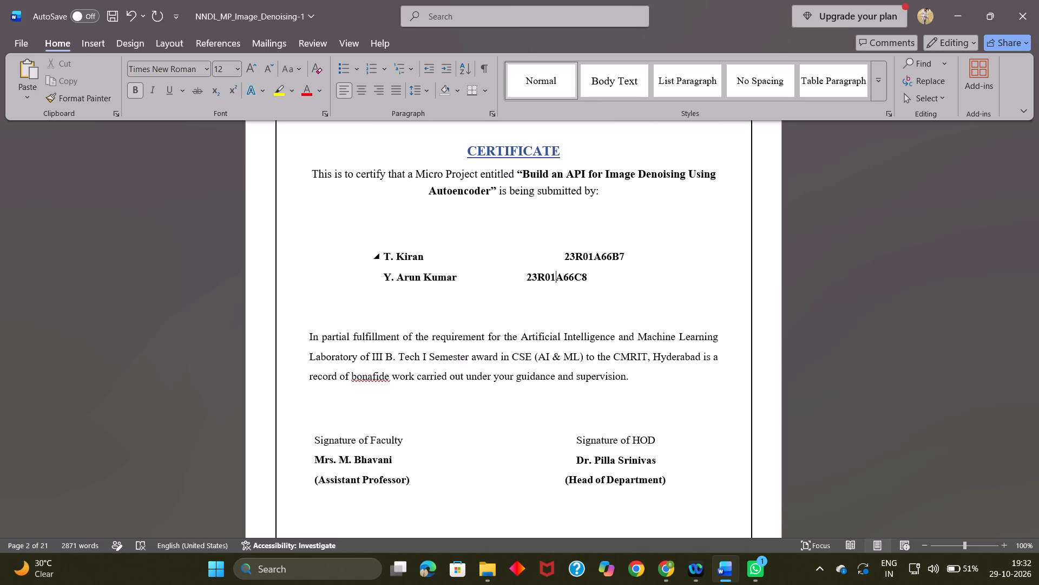
pyautogui.press('space')
pyautogui.press('space')
pyautogui.press('space')
pyautogui.press('space')
pyautogui.press('space')
pyautogui.press('space')
pyautogui.press('space')
pyautogui.press('space')
pyautogui.press('space')
pyautogui.press('space')
pyautogui.press('space')
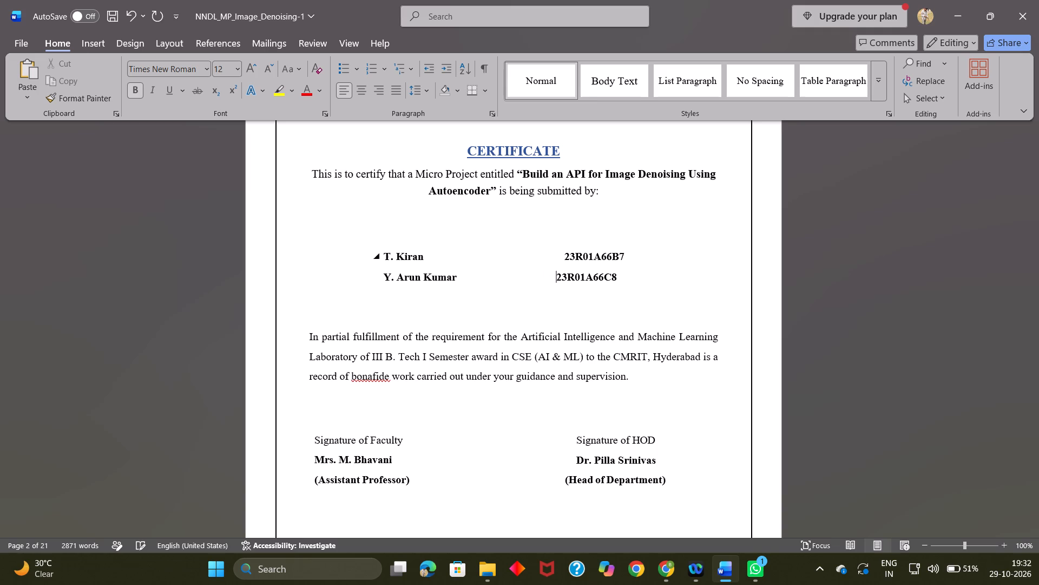
pyautogui.press('space')
pyautogui.press('space')
pyautogui.press('space')
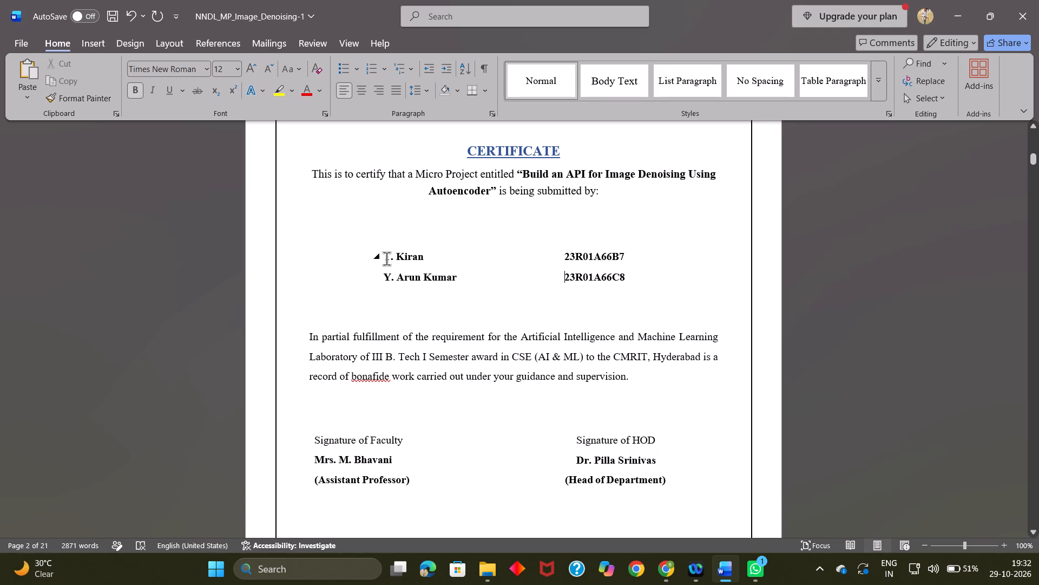
# Indent the first student's name on the Certificate page by nine more spaces.
pyautogui.click(384, 257)
pyautogui.press('space')
pyautogui.press('space')
pyautogui.press('space')
pyautogui.press('space')
pyautogui.press('space')
pyautogui.press('space')
pyautogui.press('space')
pyautogui.press('space')
pyautogui.press('space')
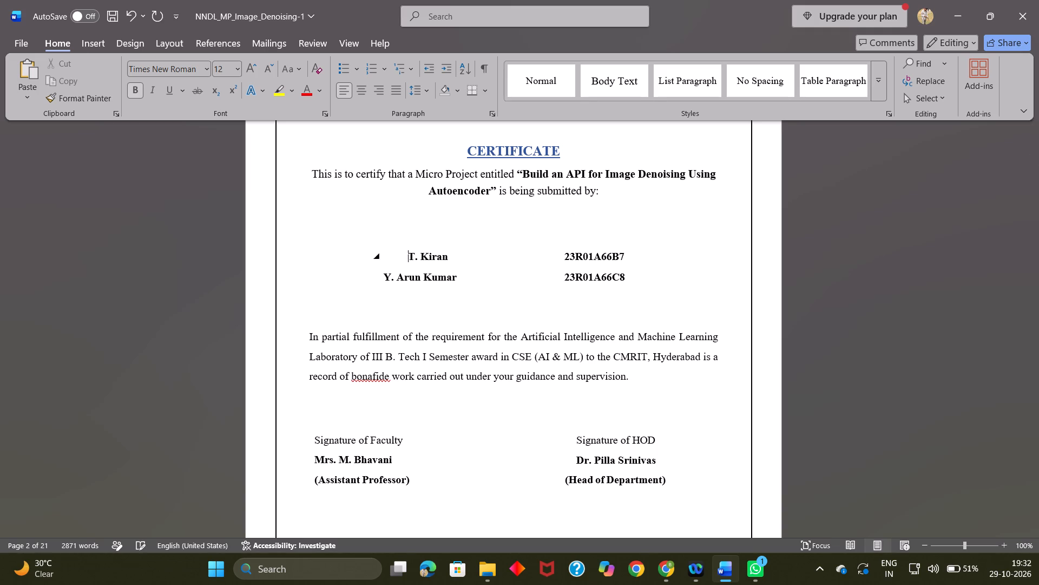
# Indent the second student's name on the Certificate page by nine more spaces to line it up with the first student's name.
pyautogui.press('Down')
pyautogui.press('Left')
pyautogui.press('Left')
pyautogui.press('Left')
pyautogui.press('Left')
pyautogui.press('Left')
pyautogui.press('space')
pyautogui.press('space')
pyautogui.press('space')
pyautogui.press('space')
pyautogui.press('space')
pyautogui.press('space')
pyautogui.press('space')
pyautogui.press('space')
pyautogui.press('space')
pyautogui.press('space')
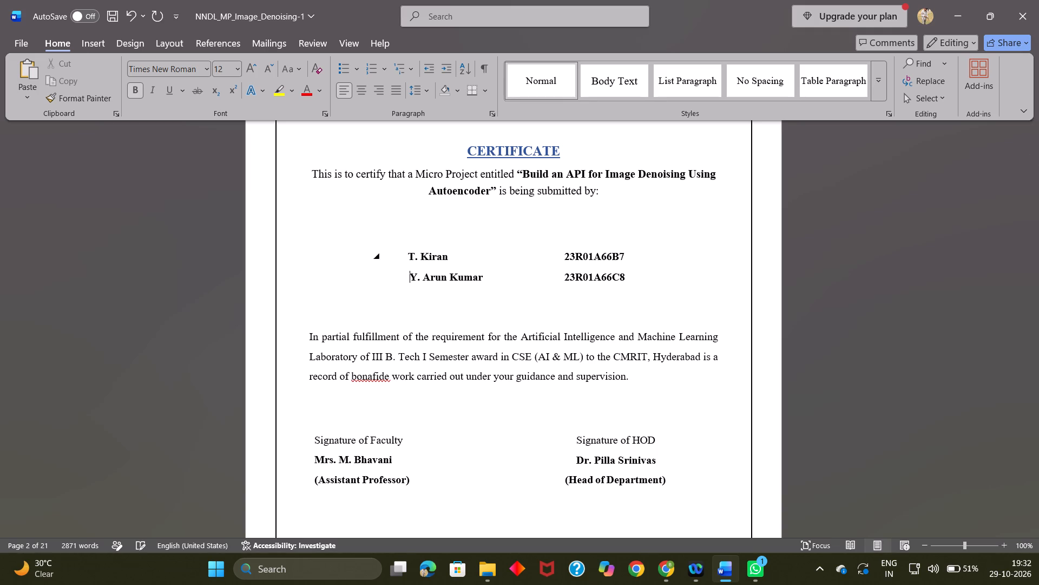
pyautogui.press('BackSpace')
# Indent the first student's name below the Acknowledgement text by six more spaces.
pyautogui.scroll(1, 514, 344)
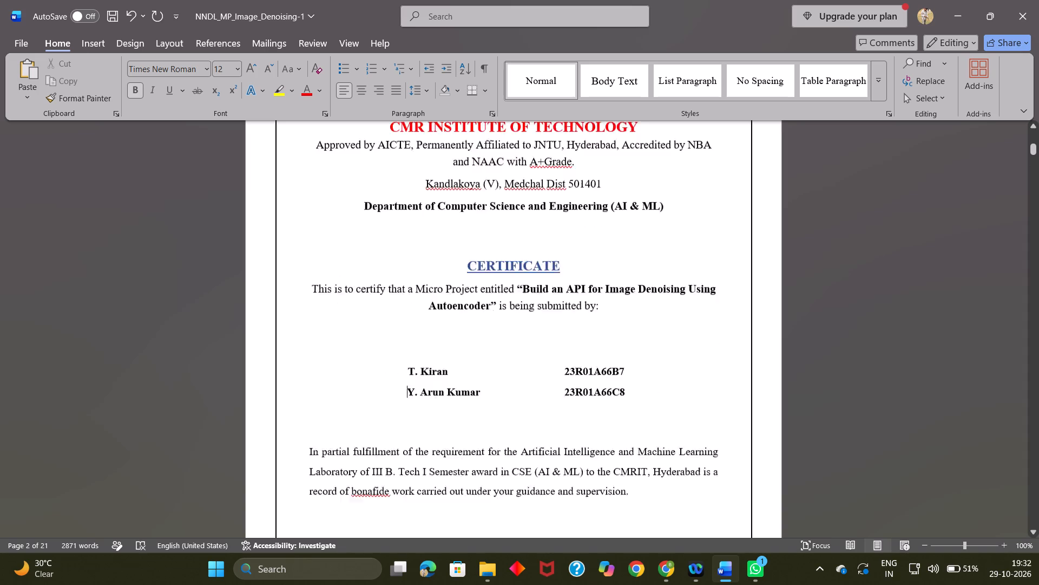
pyautogui.scroll(1, 514, 344)
pyautogui.scroll(-2, 514, 344)
pyautogui.keyDown('ctrl'); pyautogui.scroll(-3, 514, 344); pyautogui.keyUp('ctrl')
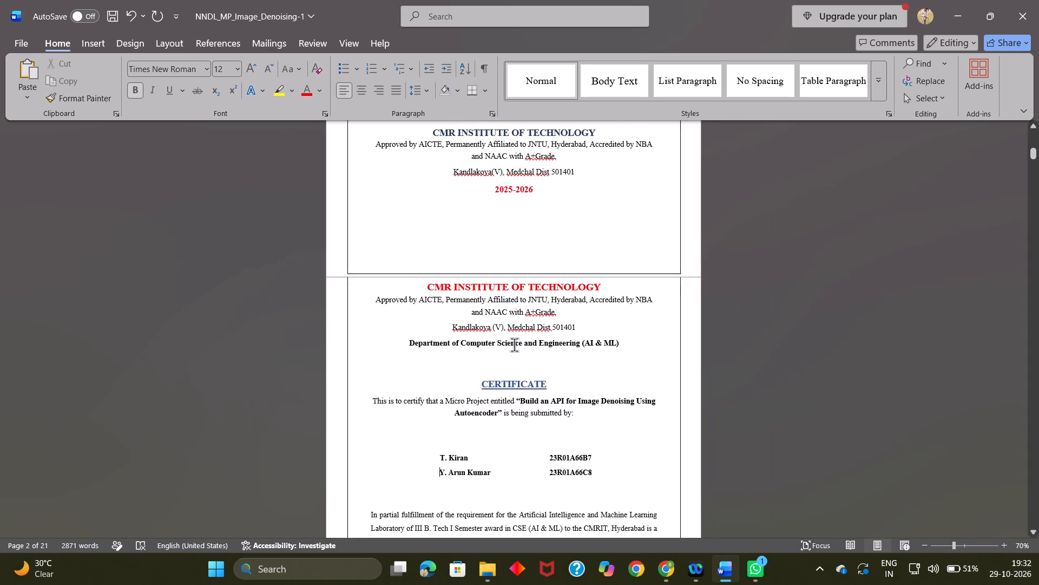
pyautogui.scroll(-4, 514, 344)
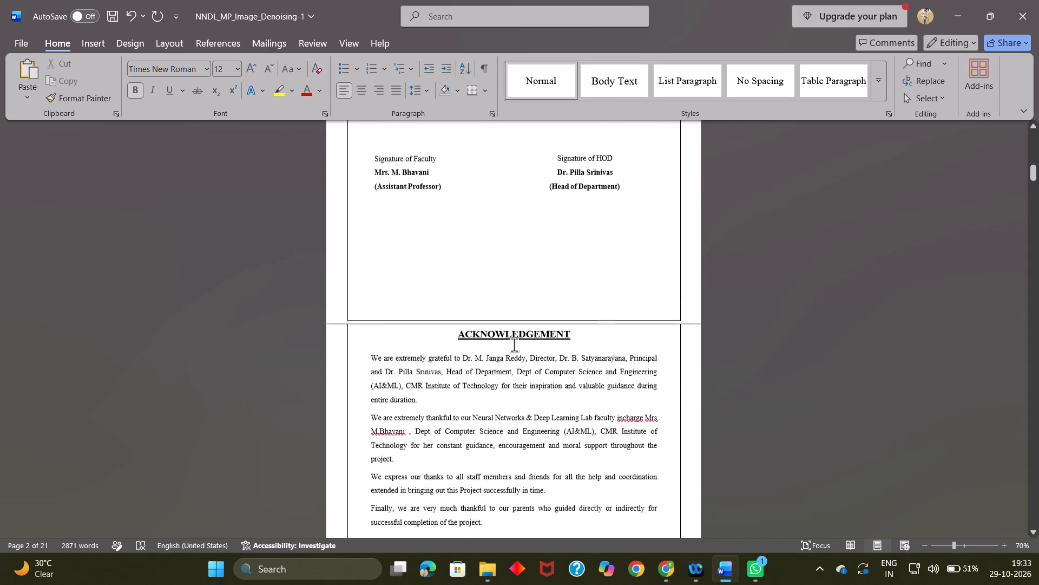
pyautogui.scroll(-2, 514, 344)
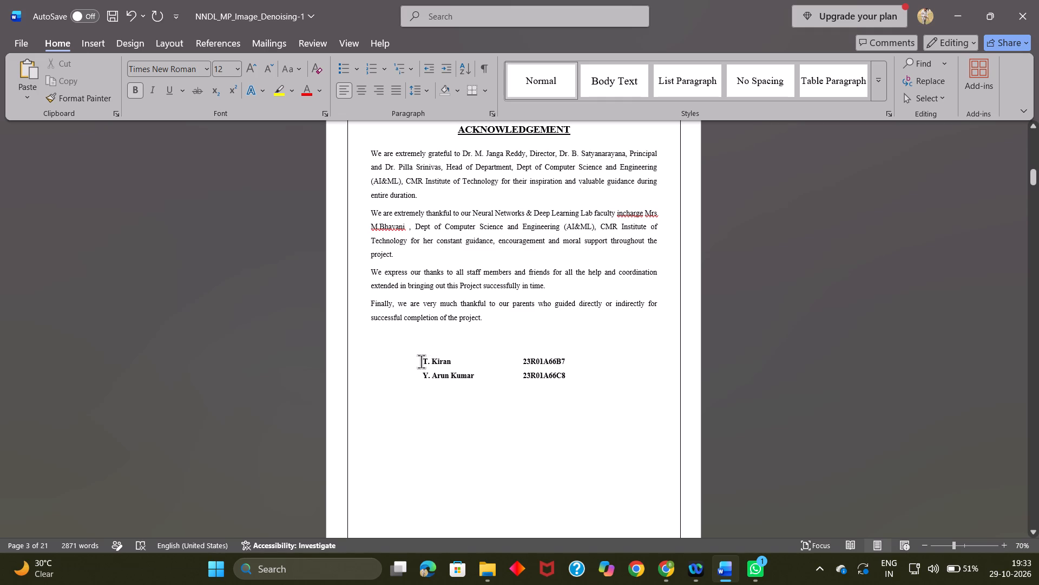
pyautogui.click(421, 362)
pyautogui.press('space')
pyautogui.press('space')
pyautogui.press('space')
pyautogui.press('space')
pyautogui.press('space')
pyautogui.press('space')
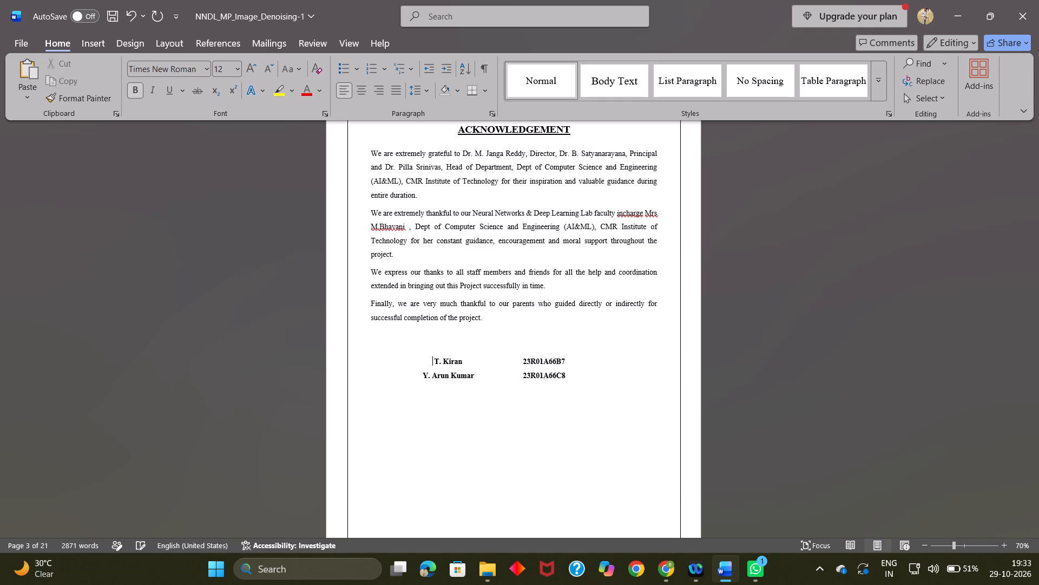
# Insert a few more spaces before the first student's roll number on the Acknowledgement page.
pyautogui.click(521, 363)
pyautogui.press('space')
pyautogui.press('space')
pyautogui.press('space')
pyautogui.press('space')
pyautogui.press('space')
# Indent the second student's name on the Acknowledgement page with spaces to line it up with the first student's name.
pyautogui.click(422, 373)
pyautogui.press('space')
pyautogui.press('space')
pyautogui.press('space')
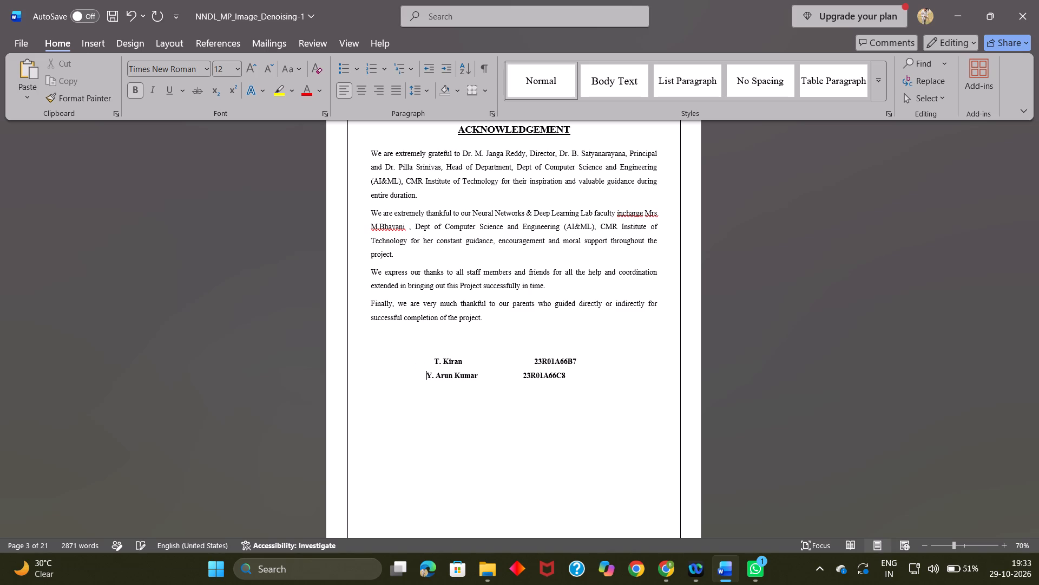
pyautogui.press('space')
pyautogui.press('space')
pyautogui.press('space')
pyautogui.press('space')
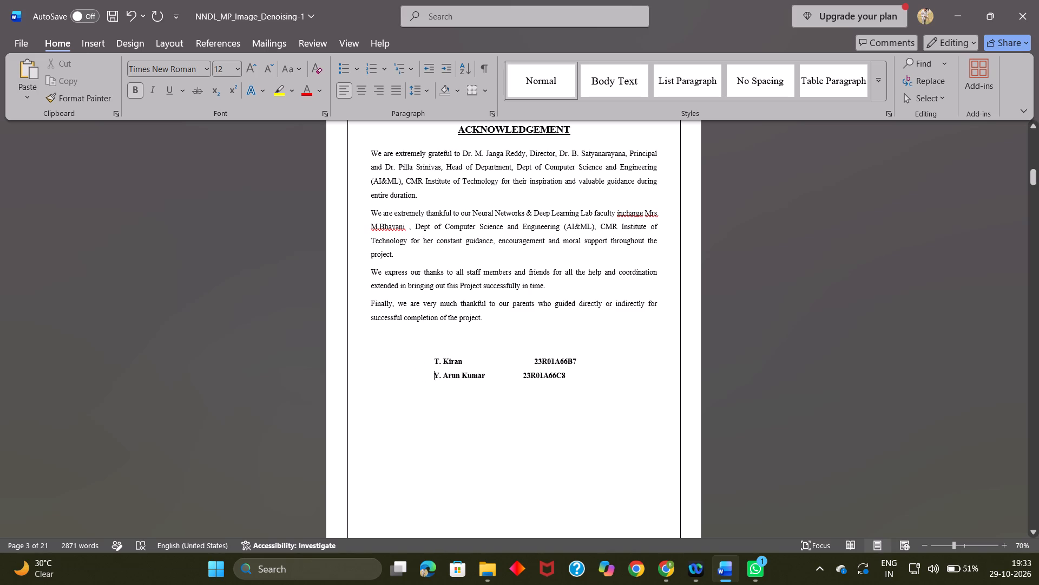
# Insert six more spaces before the second student's roll number on the Acknowledgement page to line it up with the first one.
pyautogui.click(525, 376)
pyautogui.press('Left')
pyautogui.press('space')
pyautogui.press('space')
pyautogui.press('space')
pyautogui.press('space')
pyautogui.press('space')
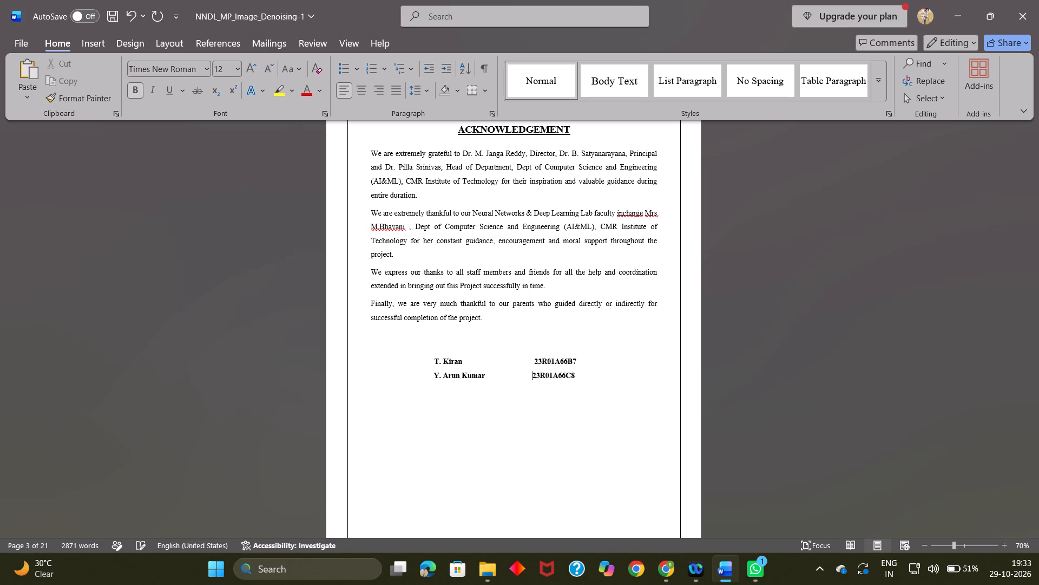
pyautogui.press('space')
# Insert two more spaces before each student's name on the Acknowledgement page, keeping the names aligned with each other.
pyautogui.scroll(2, 525, 376)
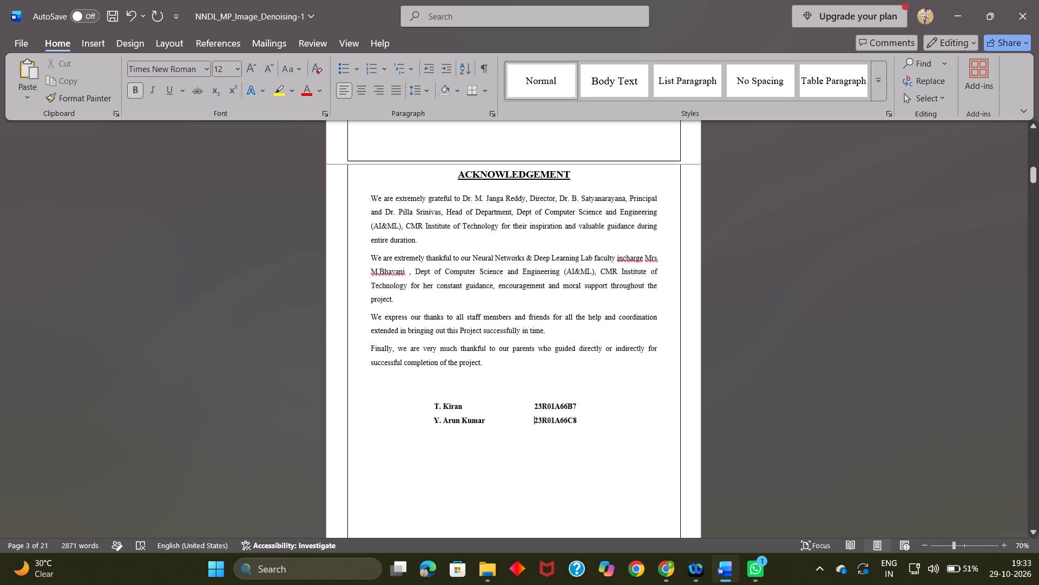
pyautogui.scroll(4, 525, 376)
pyautogui.keyDown('ctrl'); pyautogui.scroll(-4, 525, 376); pyautogui.keyUp('ctrl')
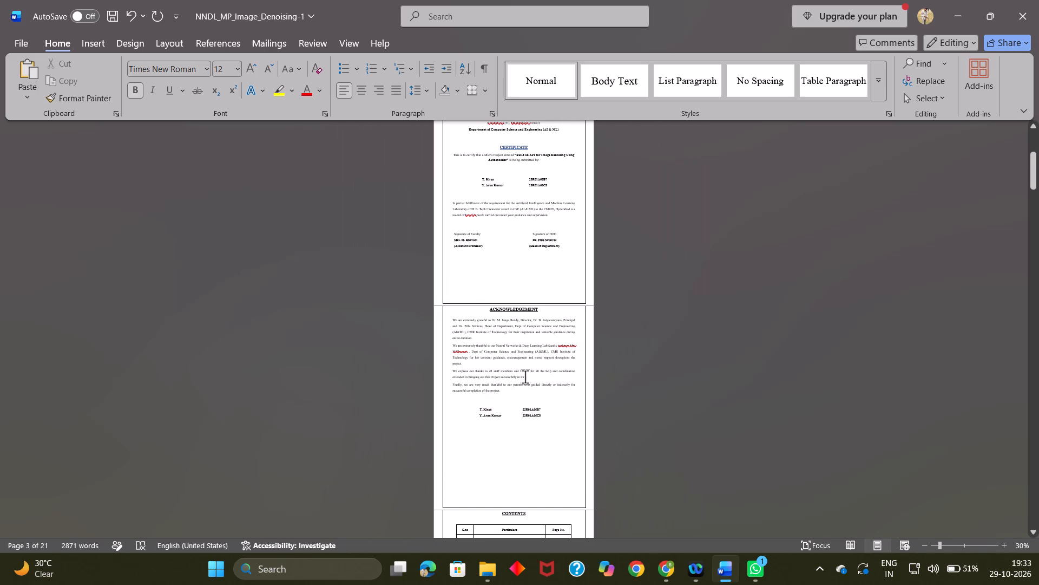
pyautogui.click(478, 411)
pyautogui.press('space')
pyautogui.press('space')
pyautogui.press('Left')
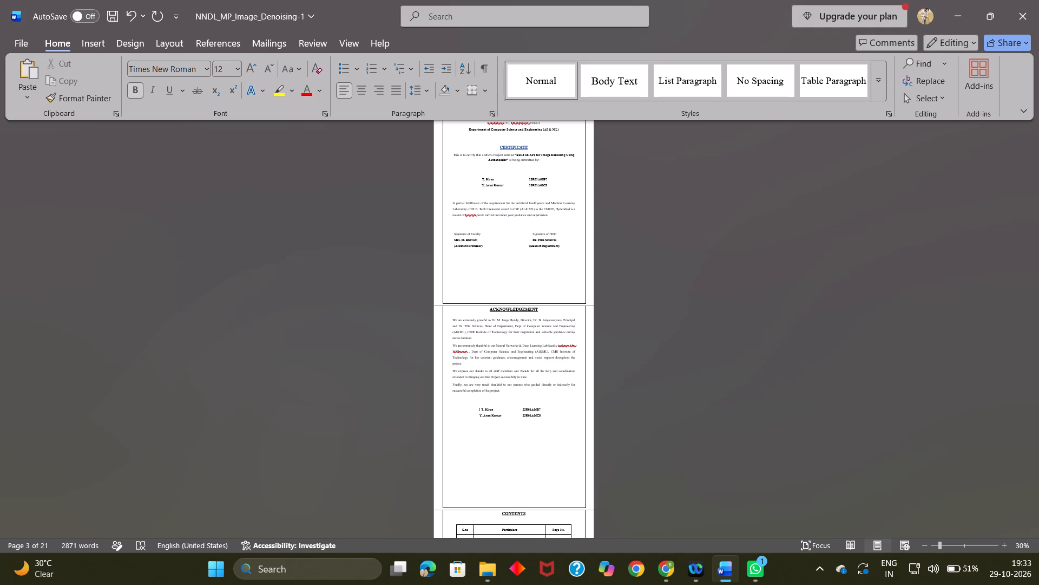
pyautogui.press('Down')
pyautogui.press('space')
pyautogui.press('space')
pyautogui.press('space')
pyautogui.press('BackSpace')
# Insert four more spaces before each of the two roll numbers on the Acknowledgement page, keeping them aligned.
pyautogui.click(527, 410)
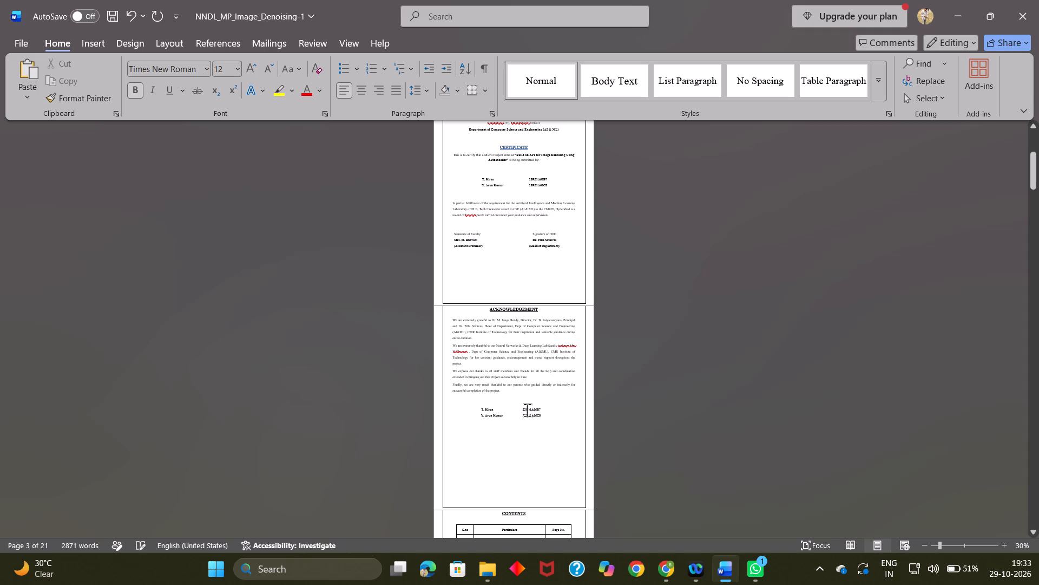
pyautogui.press('Left')
pyautogui.press('Left')
pyautogui.press('Left')
pyautogui.press('space')
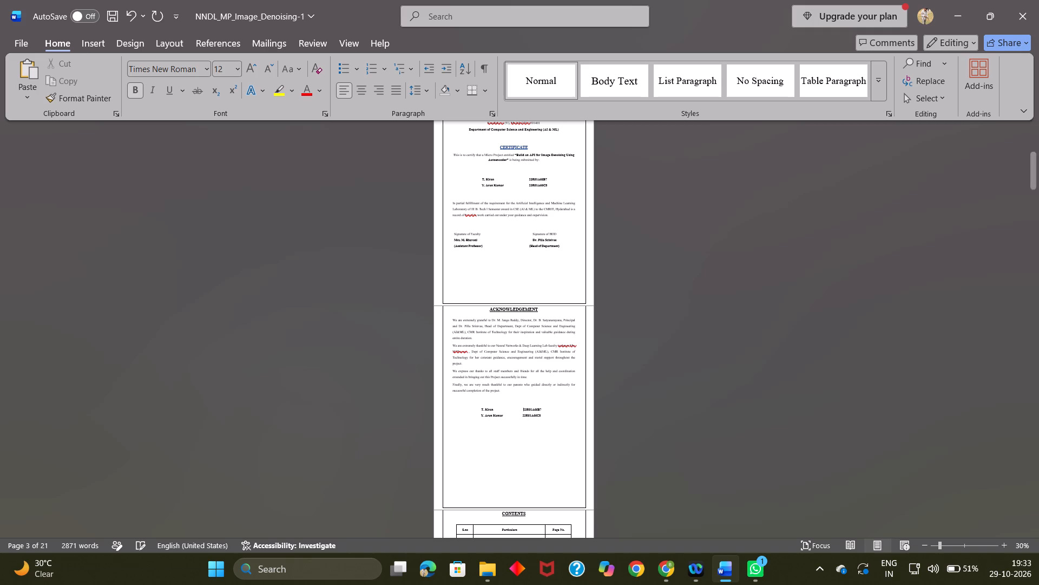
pyautogui.press('space')
pyautogui.press('space')
pyautogui.press('space')
pyautogui.press('Down')
pyautogui.press('Left')
pyautogui.press('Left')
pyautogui.press('space')
pyautogui.press('space')
pyautogui.press('space')
pyautogui.press('space')
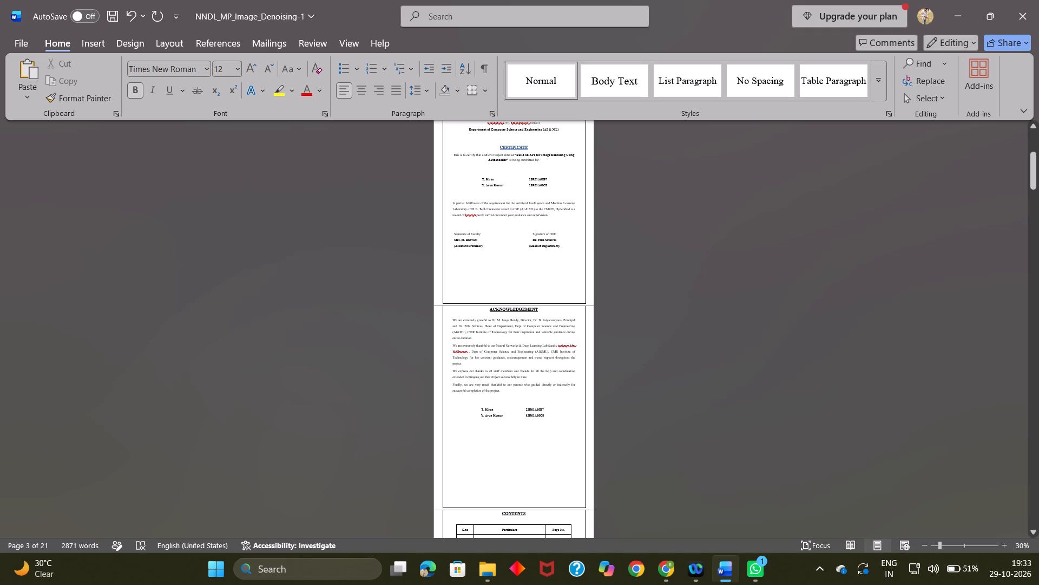
# Save the Word document.
pyautogui.scroll(-1, 534, 485)
pyautogui.scroll(4, 534, 485)
pyautogui.hscroll(1, 534, 485)
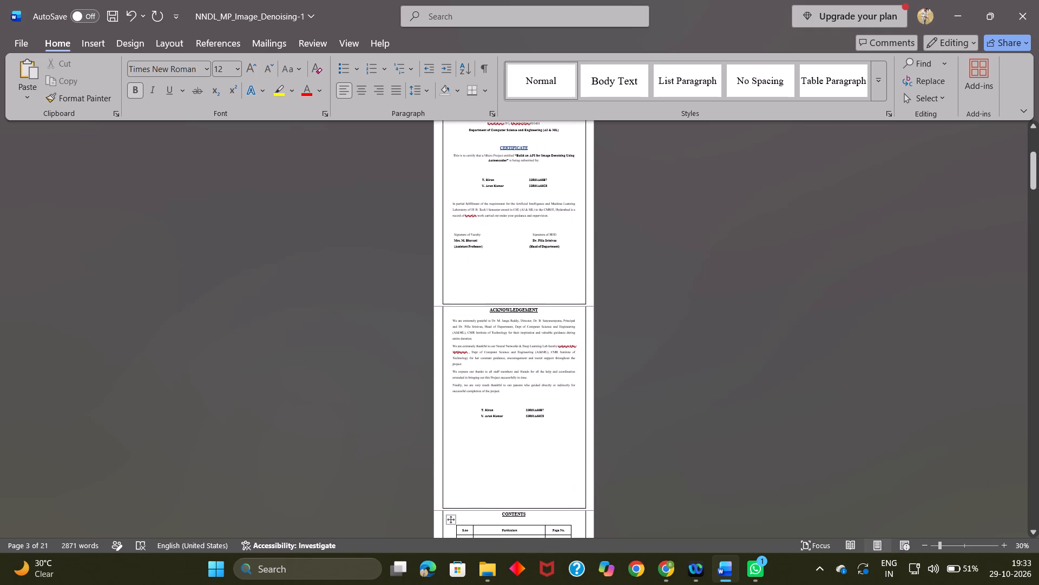
pyautogui.hotkey('ctrl', 's')
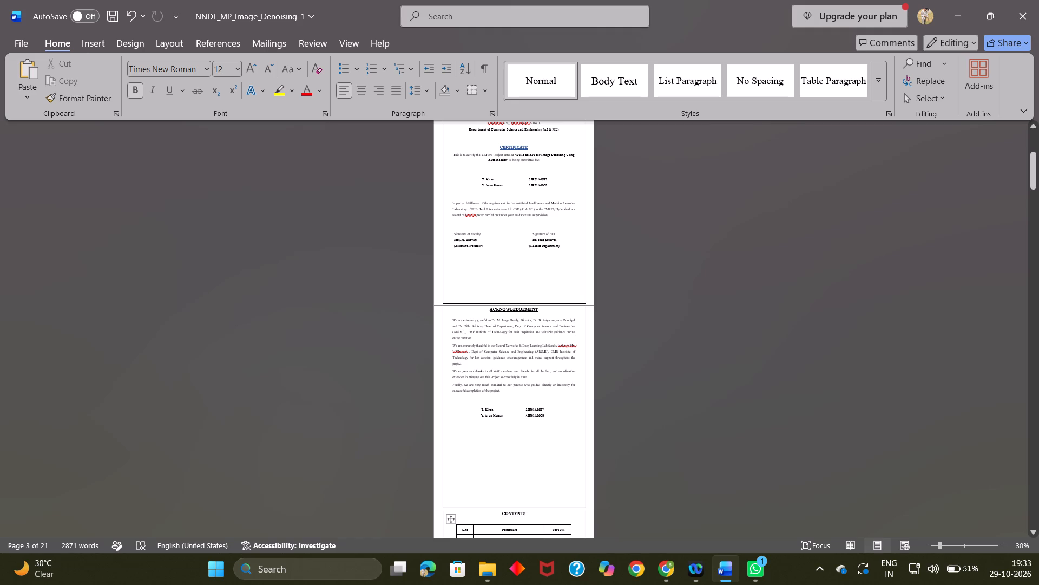
# Save a PDF copy as NNDL_MP_Image_Denoising-1 in Downloads, replacing the existing PDF.
pyautogui.press('F12')
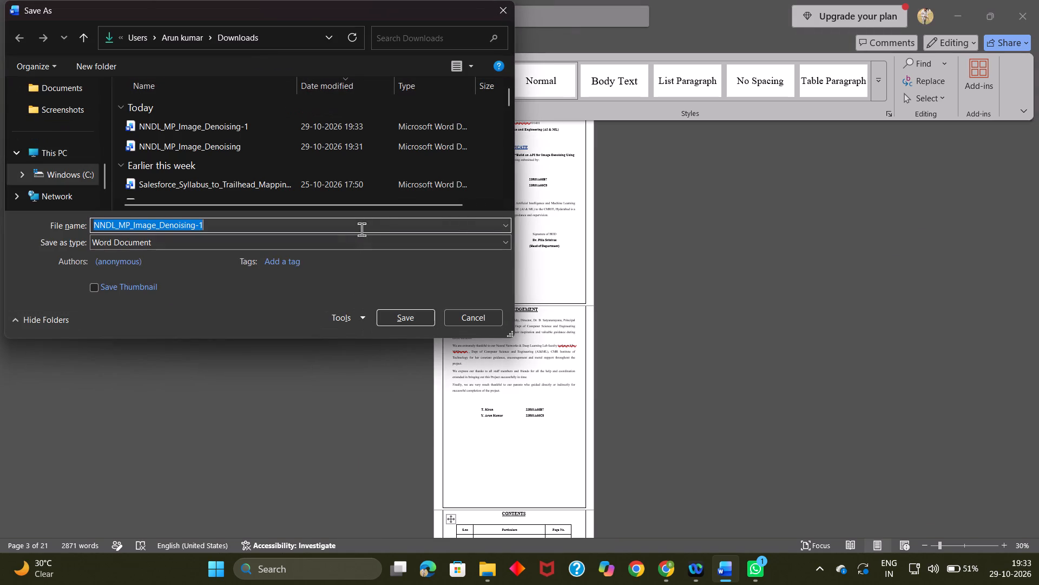
pyautogui.click(363, 235)
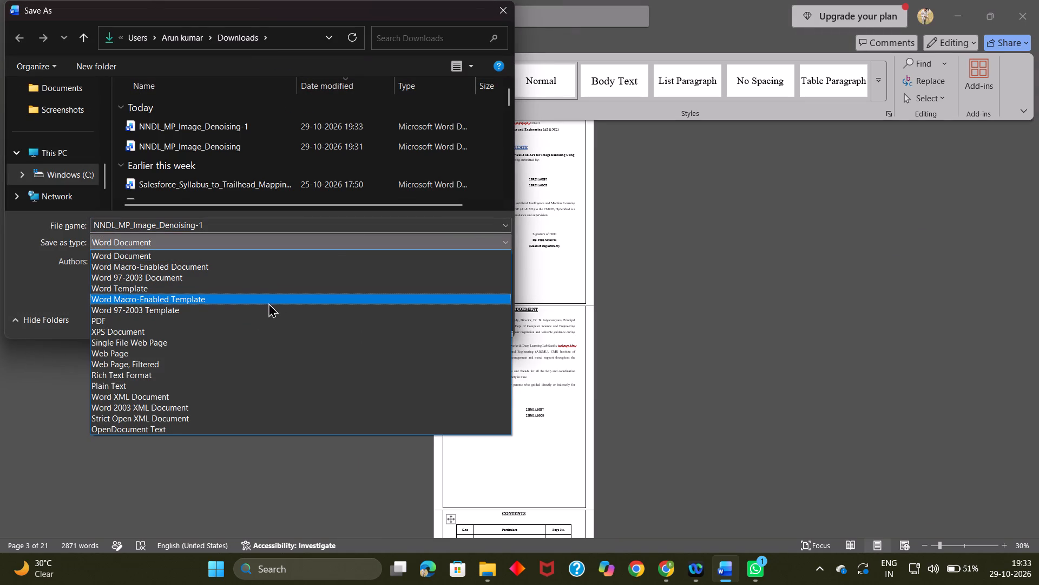
pyautogui.click(247, 315)
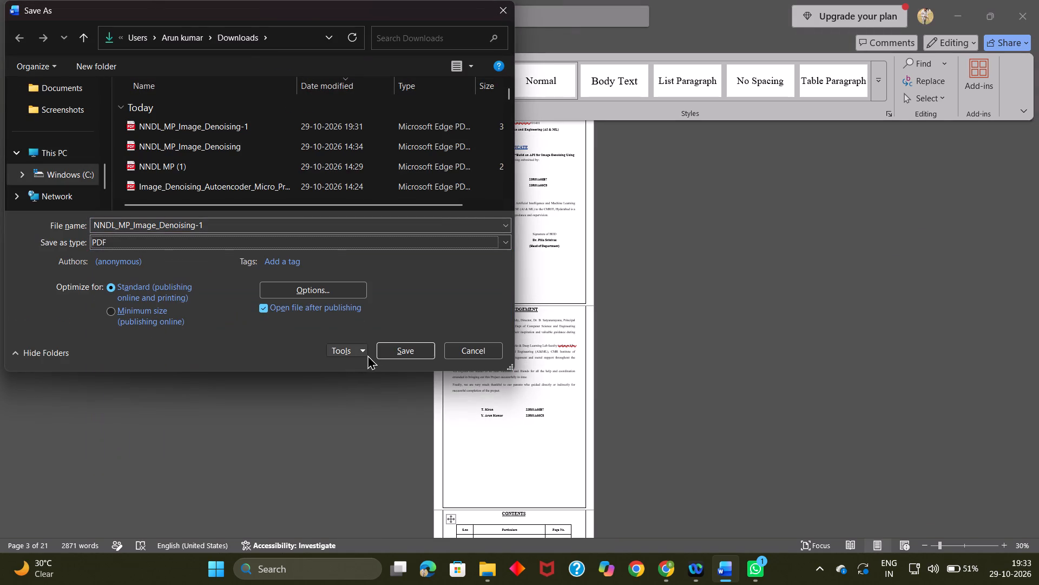
pyautogui.click(380, 348)
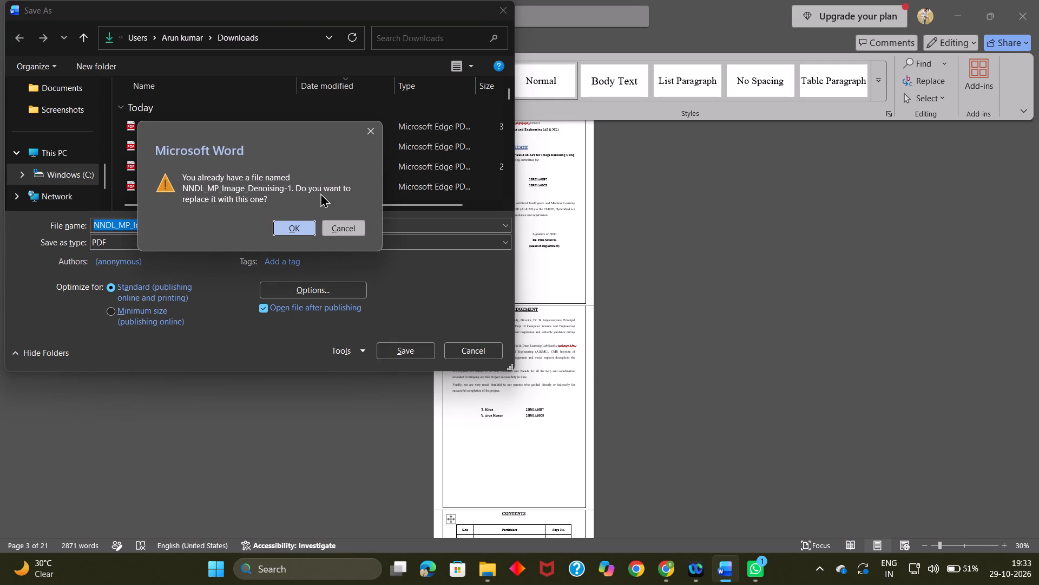
pyautogui.click(292, 224)
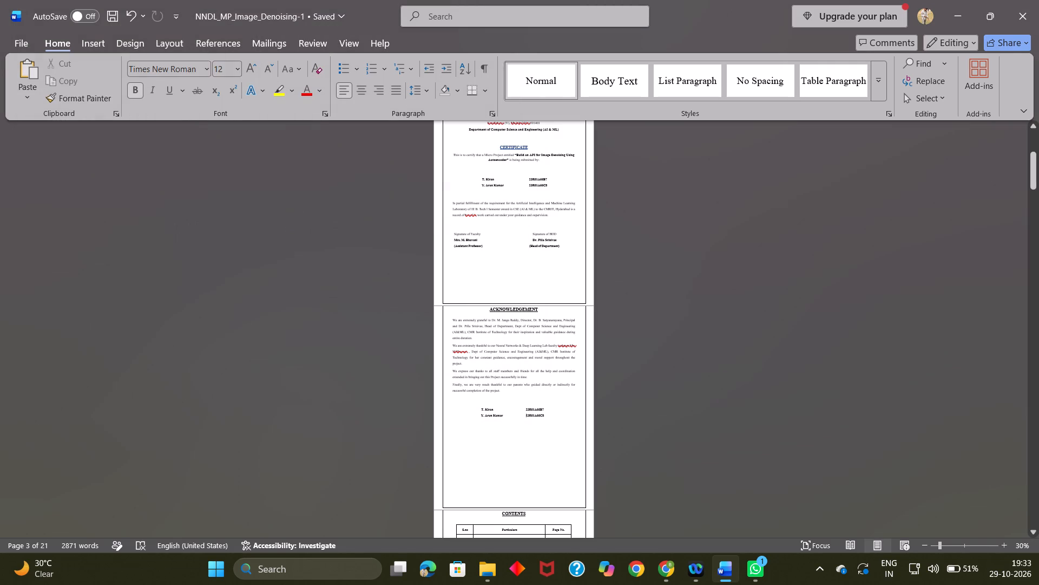
# Check the cover page and its student details in the exported PDF.
pyautogui.scroll(3, 292, 224)
pyautogui.scroll(-2, 319, 291)
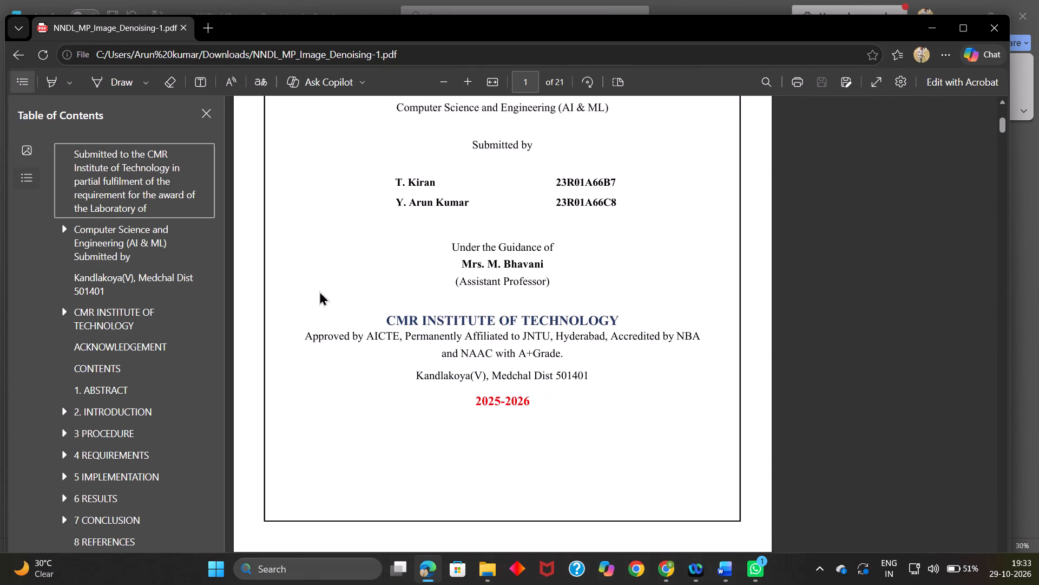
pyautogui.scroll(-2, 319, 291)
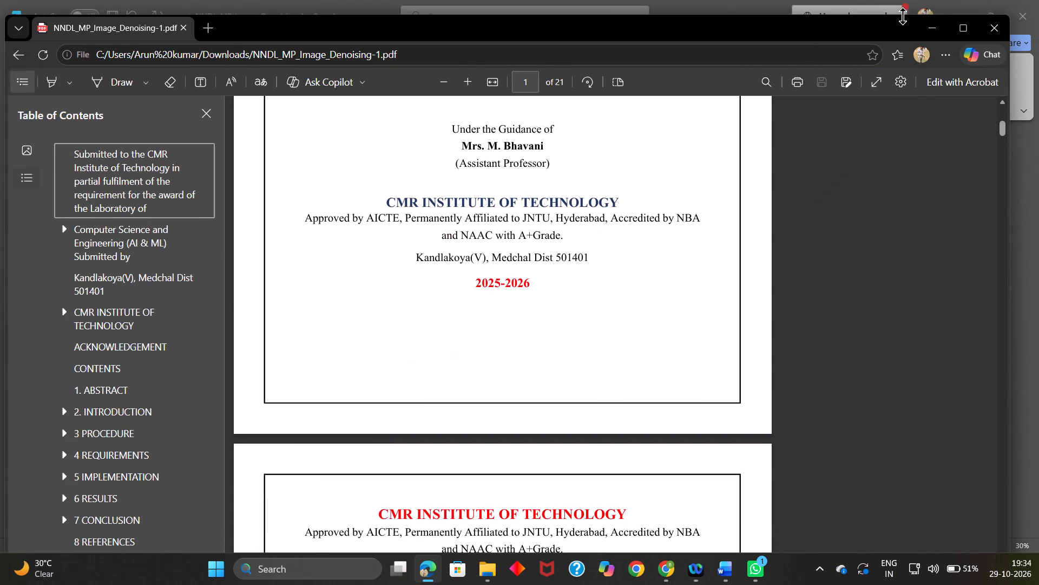
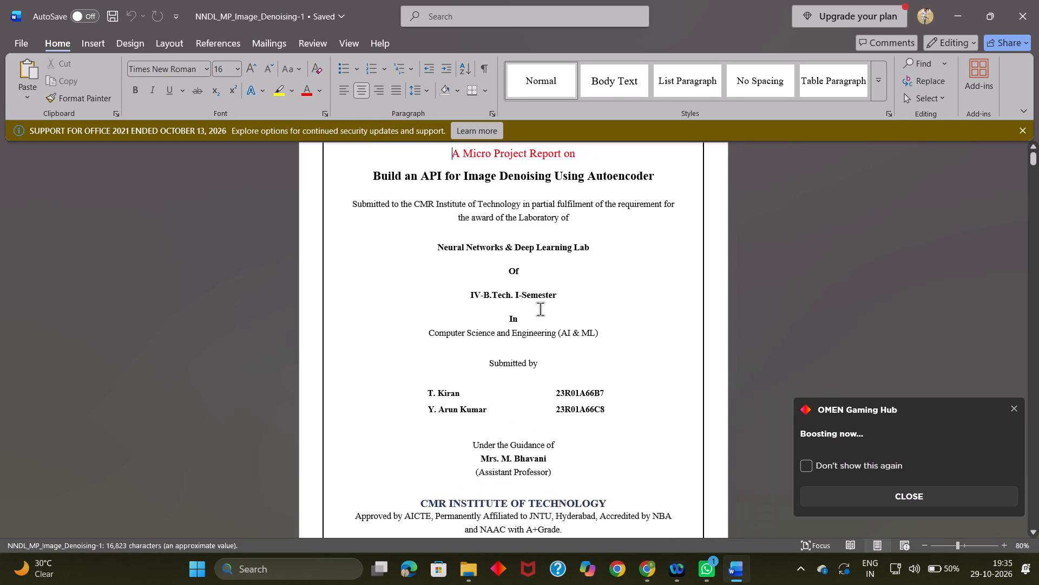
# Review the Word report from the cover page through the contents table and abstract to section 2.5 Proposed System.
pyautogui.scroll(-9, 540, 309)
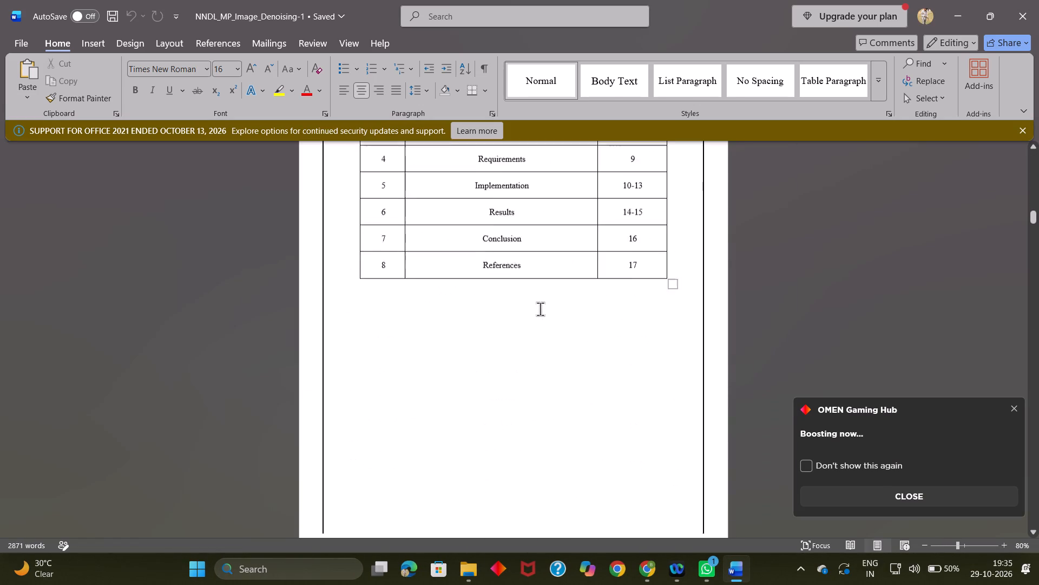
pyautogui.scroll(-4, 540, 309)
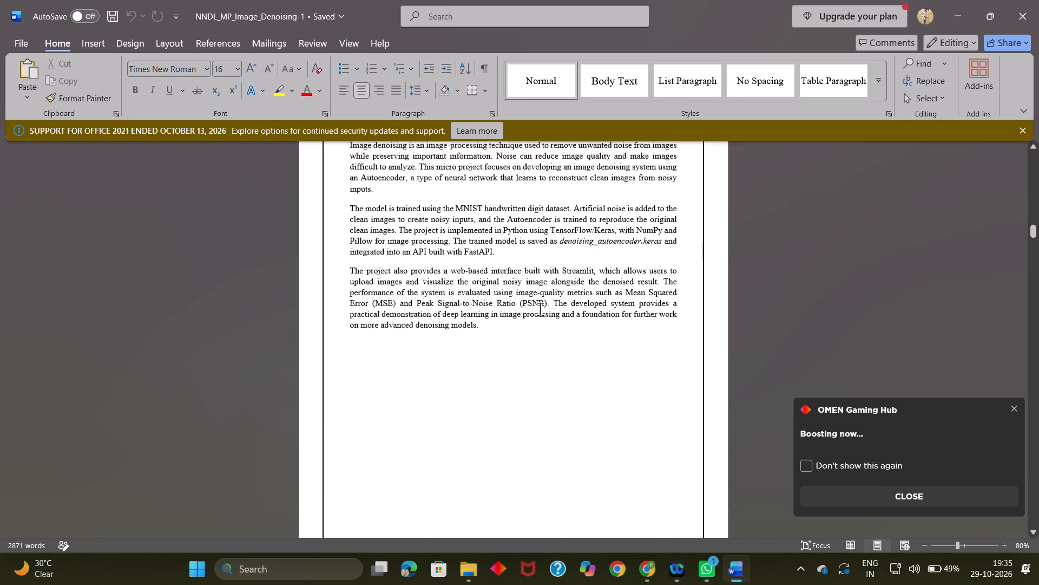
pyautogui.scroll(-6, 540, 309)
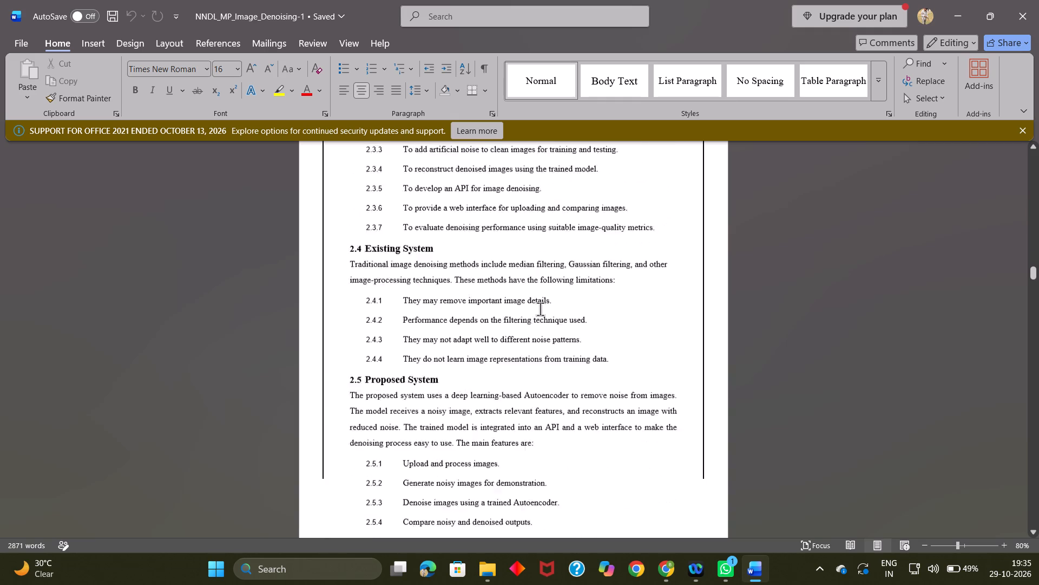
# Insert four blank lines before the page number 2 on the first Introduction page.
pyautogui.scroll(-2, 540, 309)
pyautogui.scroll(4, 540, 309)
pyautogui.scroll(-1, 540, 309)
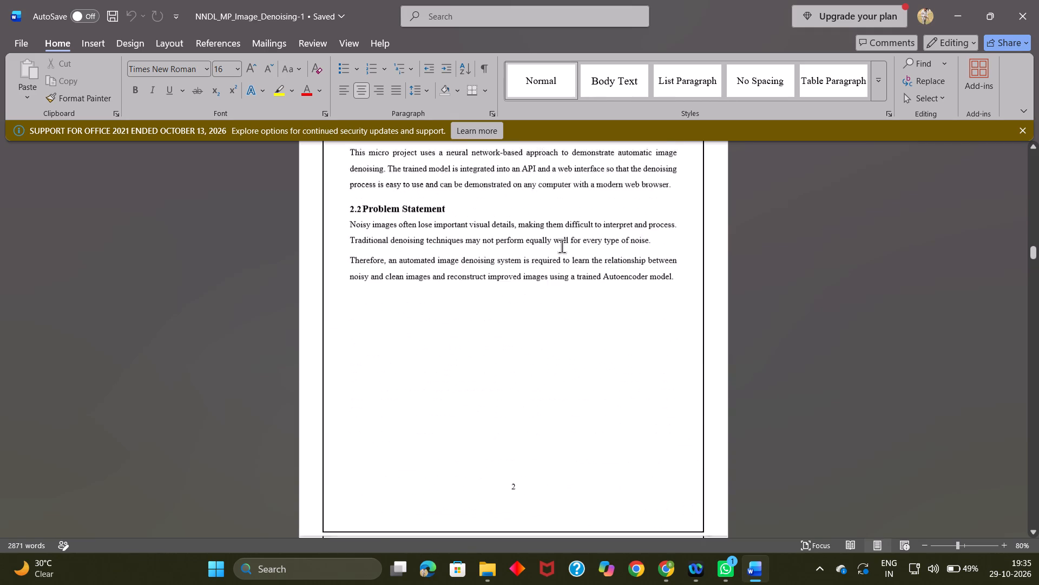
pyautogui.scroll(-1, 562, 246)
pyautogui.click(504, 394)
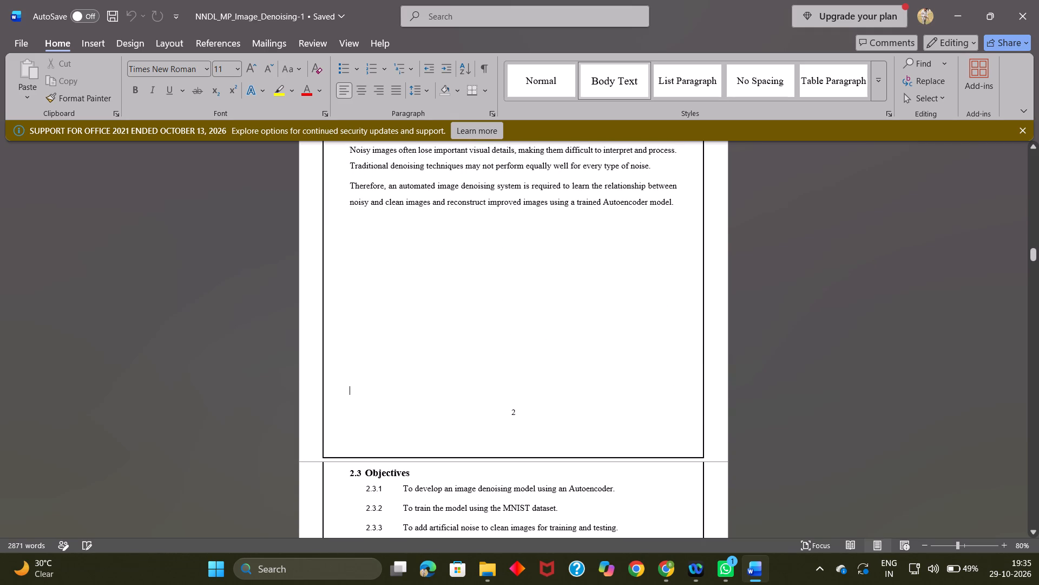
pyautogui.click(511, 416)
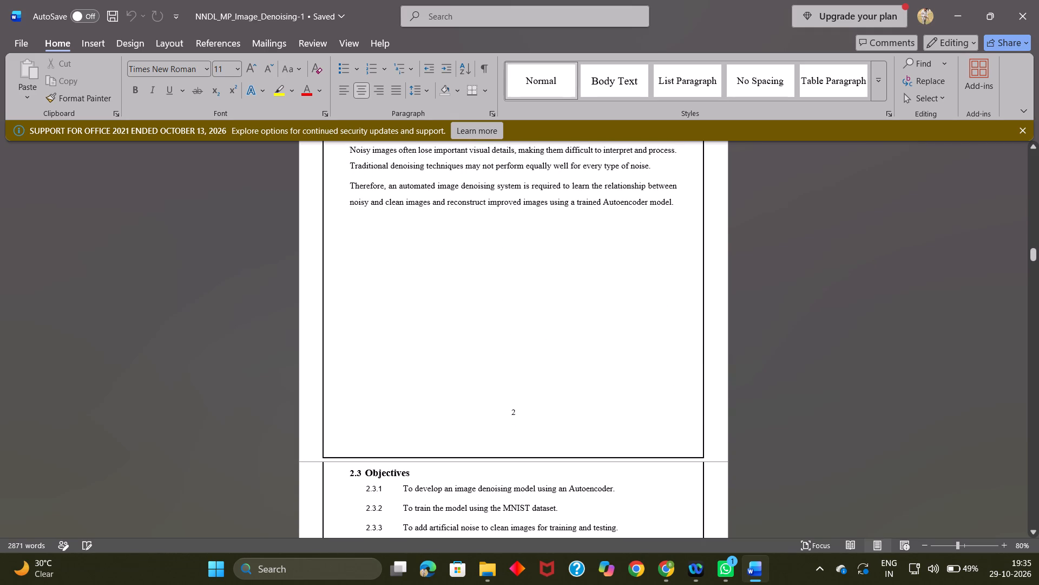
pyautogui.press('Return')
pyautogui.press('Return')
pyautogui.press('Return')
pyautogui.press('Return')
# Insert one blank line before the page number 3 below the Proposed System list.
pyautogui.scroll(-7, 511, 416)
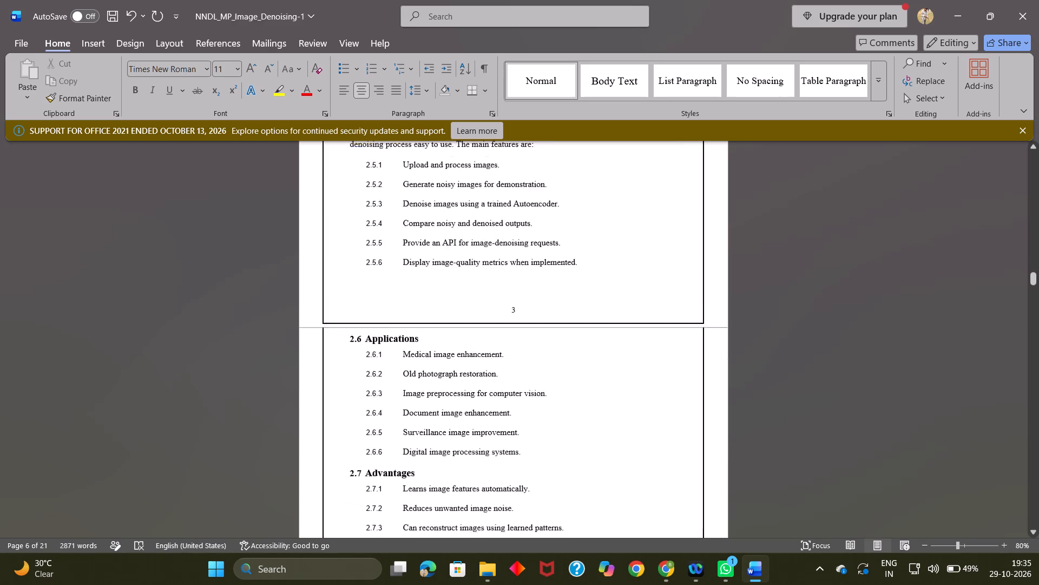
pyautogui.scroll(-1, 511, 416)
pyautogui.click(508, 244)
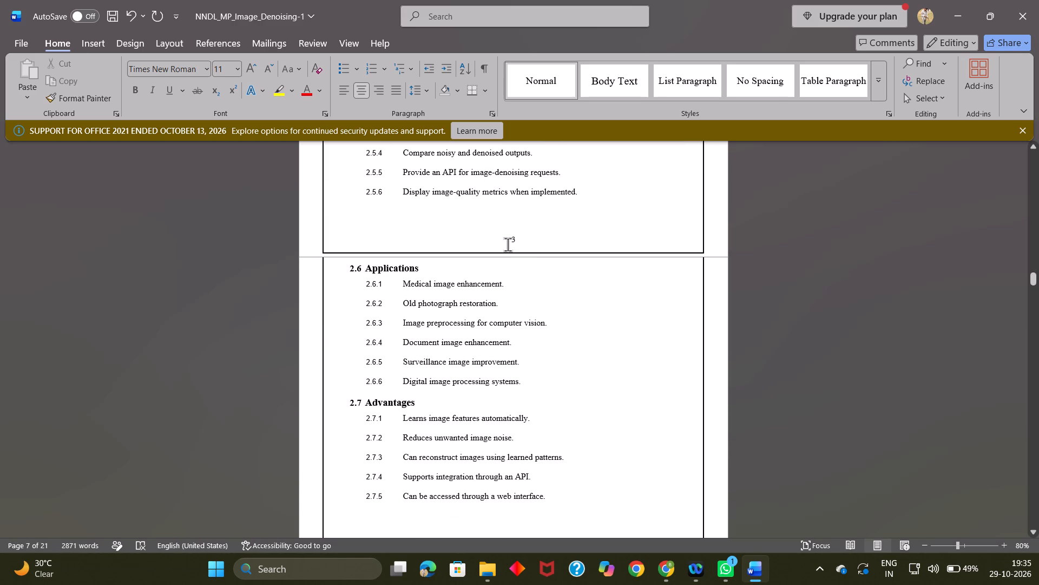
pyautogui.press('Return')
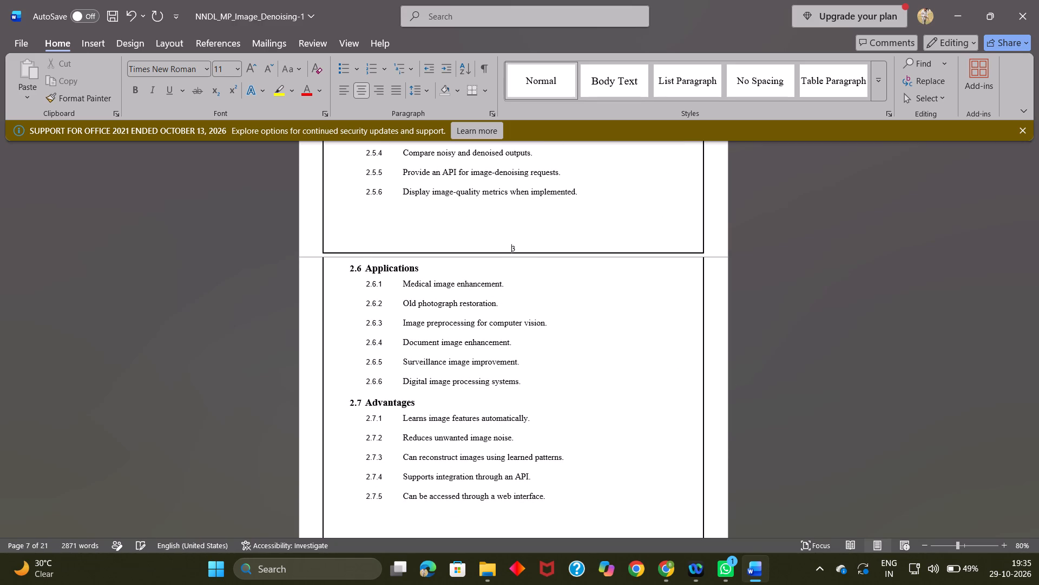
# Check the page numbers of the report sections against the page ranges listed in the Contents table.
pyautogui.scroll(-3, 866, 387)
pyautogui.scroll(2, 866, 387)
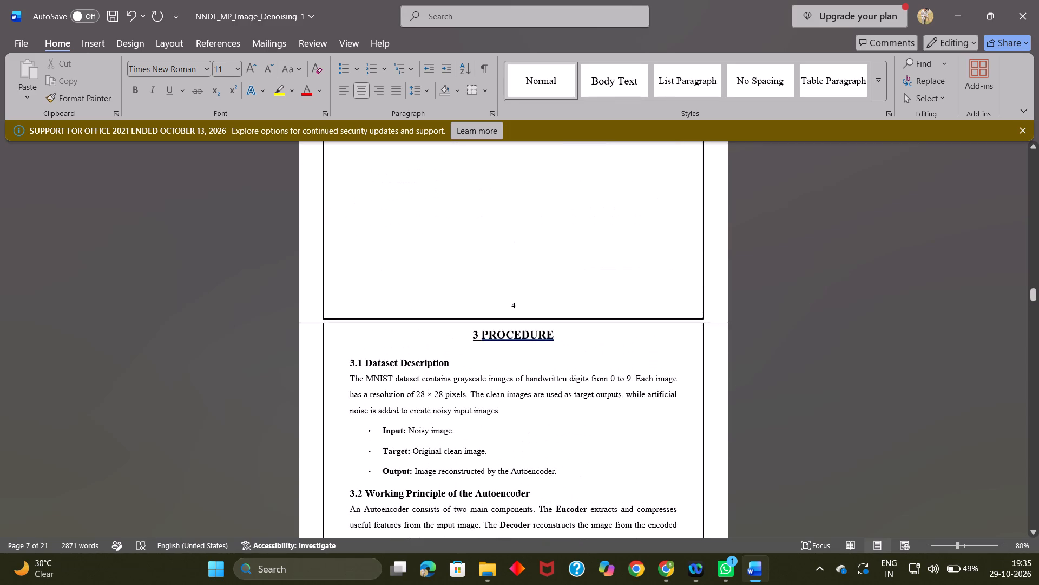
pyautogui.hscroll(1, 866, 387)
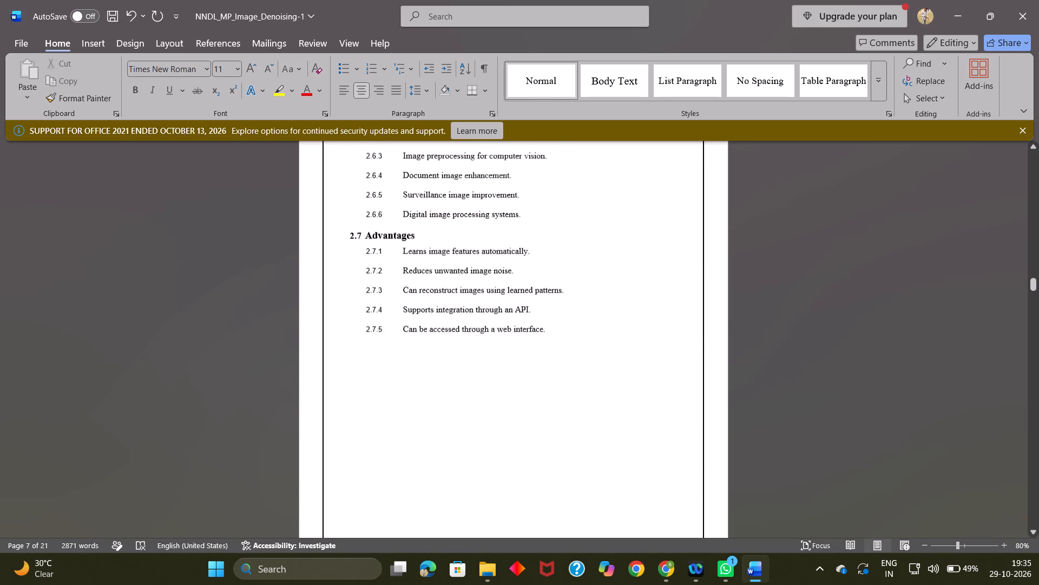
pyautogui.hscroll(1, 866, 387)
pyautogui.scroll(3, 866, 387)
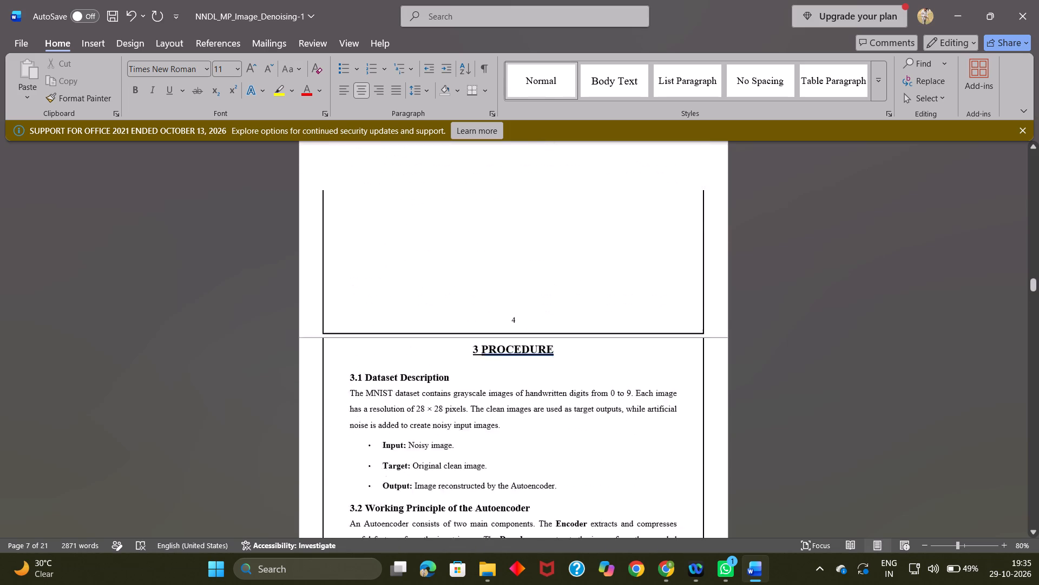
pyautogui.scroll(8, 866, 387)
pyautogui.hscroll(1, 866, 387)
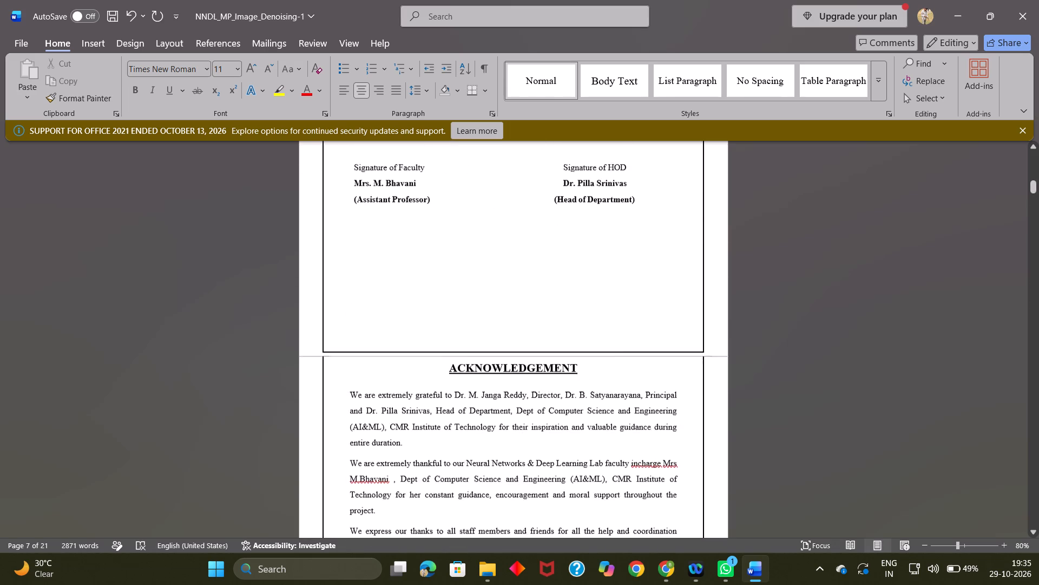
pyautogui.hscroll(2, 866, 387)
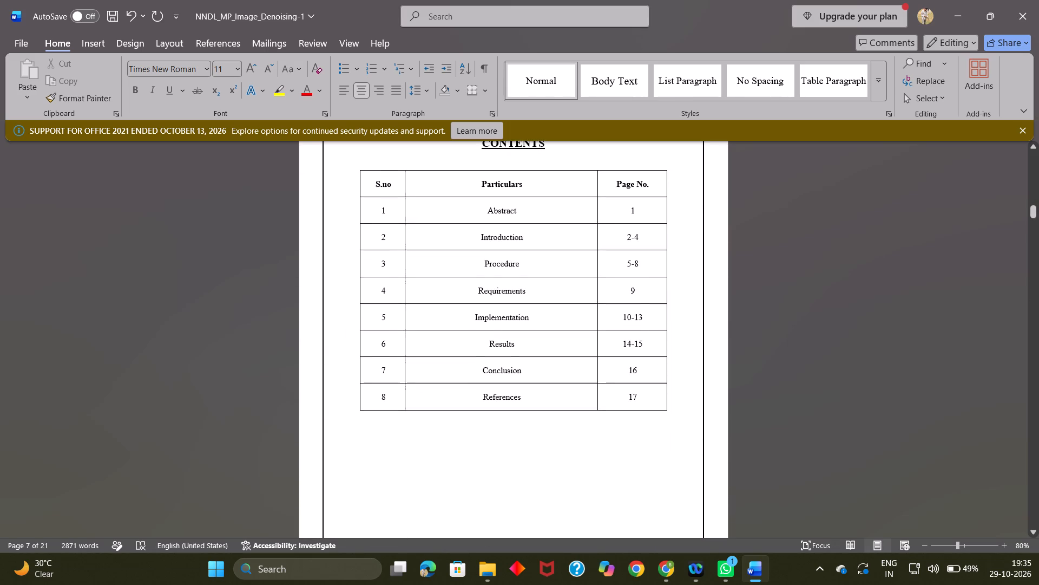
pyautogui.scroll(-3, 866, 387)
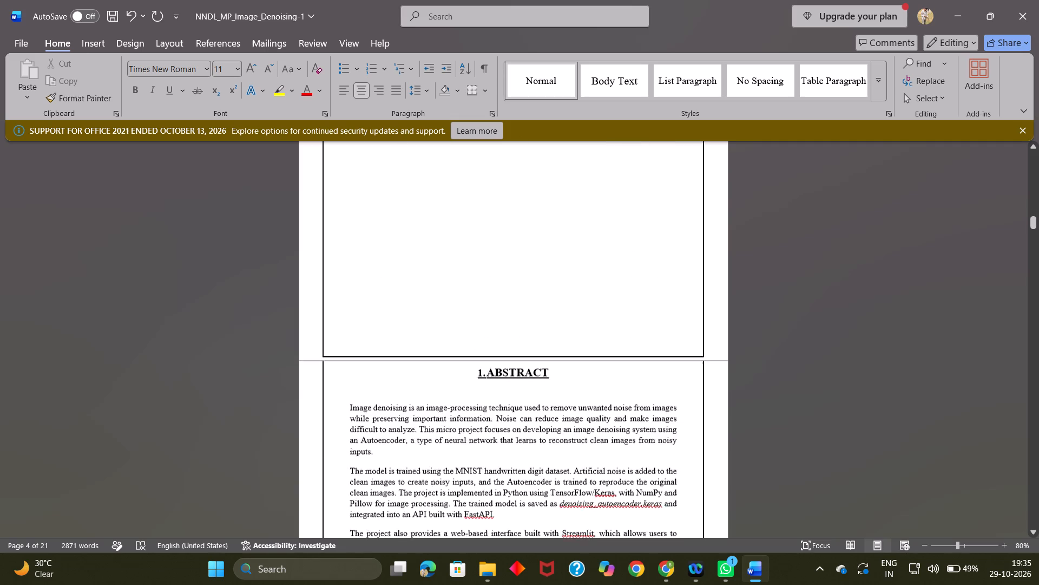
pyautogui.scroll(-11, 866, 387)
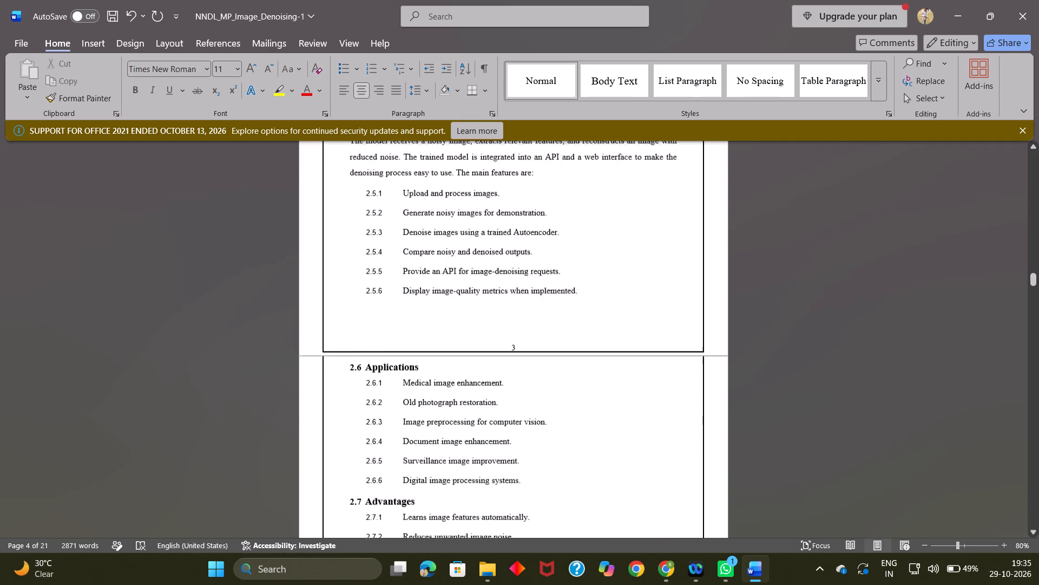
pyautogui.scroll(-6, 866, 387)
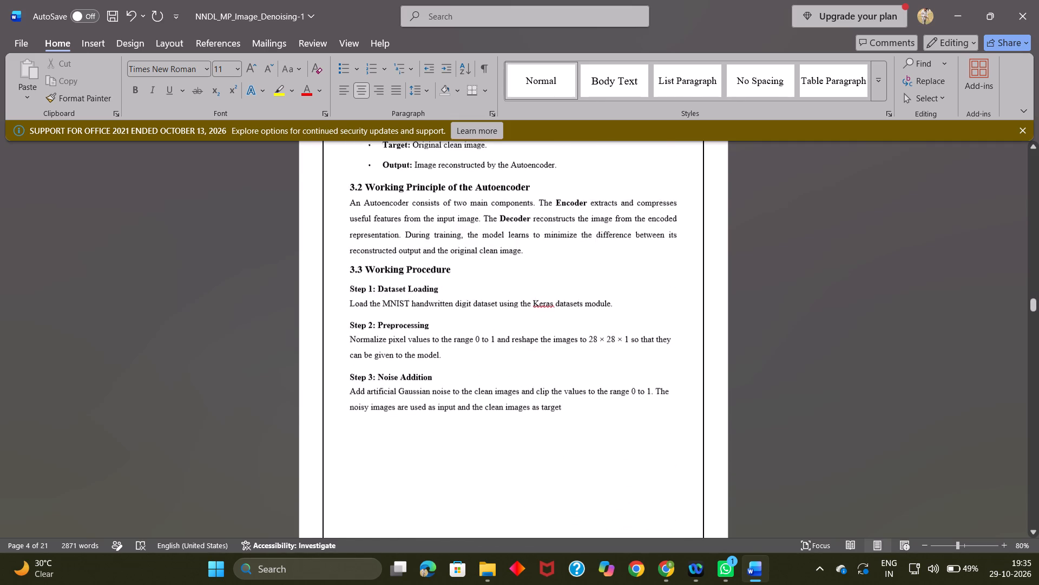
pyautogui.scroll(-1, 866, 387)
pyautogui.scroll(4, 866, 387)
pyautogui.scroll(-1, 866, 387)
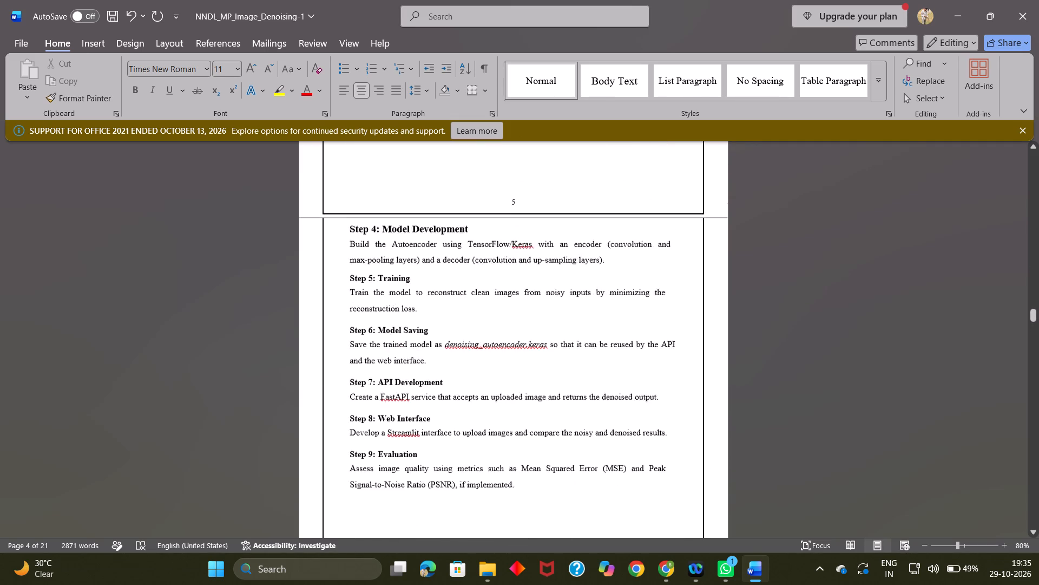
pyautogui.scroll(-1, 866, 387)
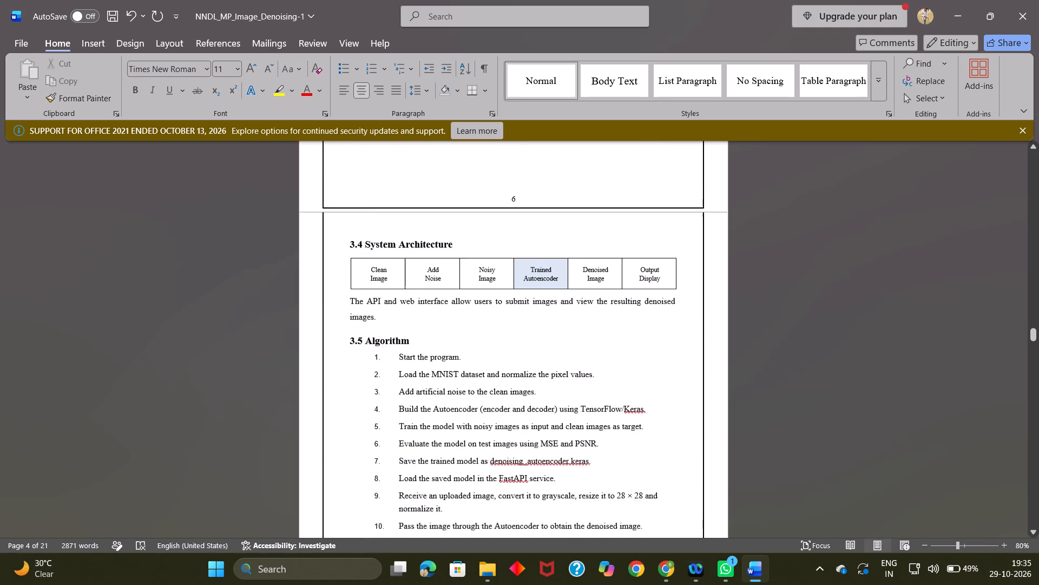
pyautogui.scroll(-5, 866, 387)
pyautogui.scroll(17, 866, 387)
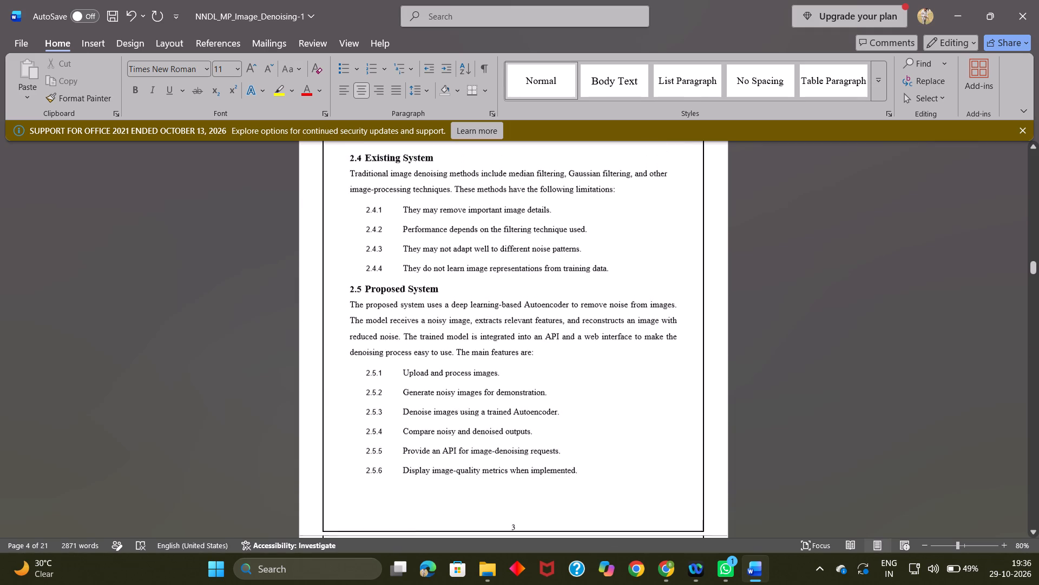
pyautogui.scroll(10, 866, 387)
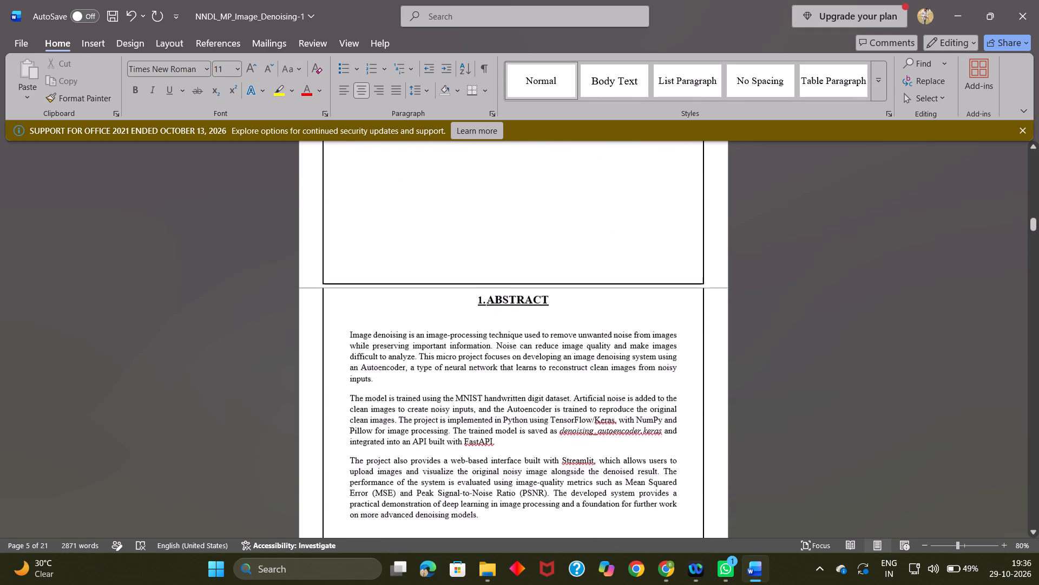
pyautogui.scroll(3, 866, 387)
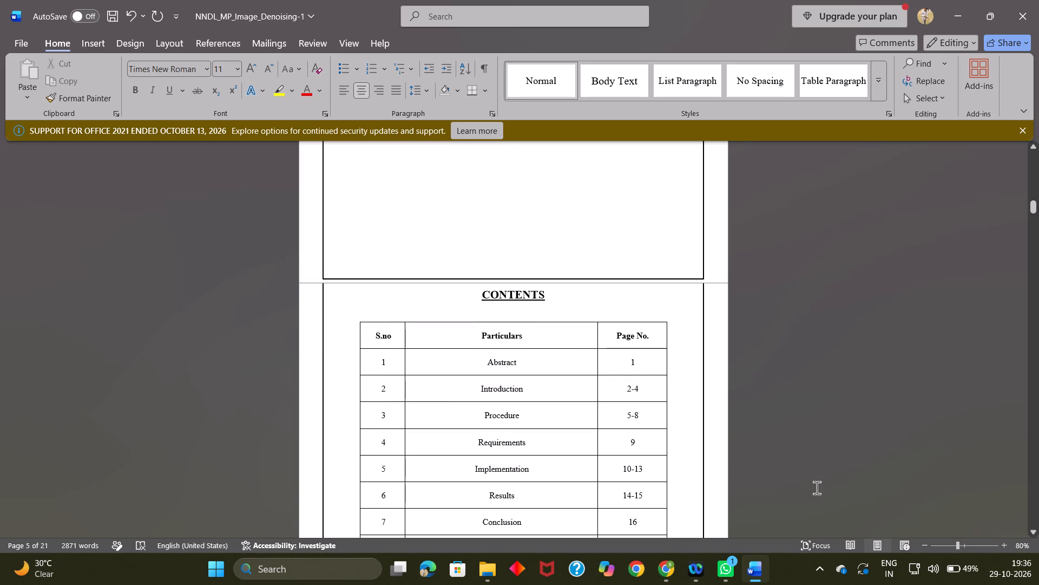
# Set the Contents table page numbers to 5-7 for Procedure and 8 for Requirements.
pyautogui.click(656, 420)
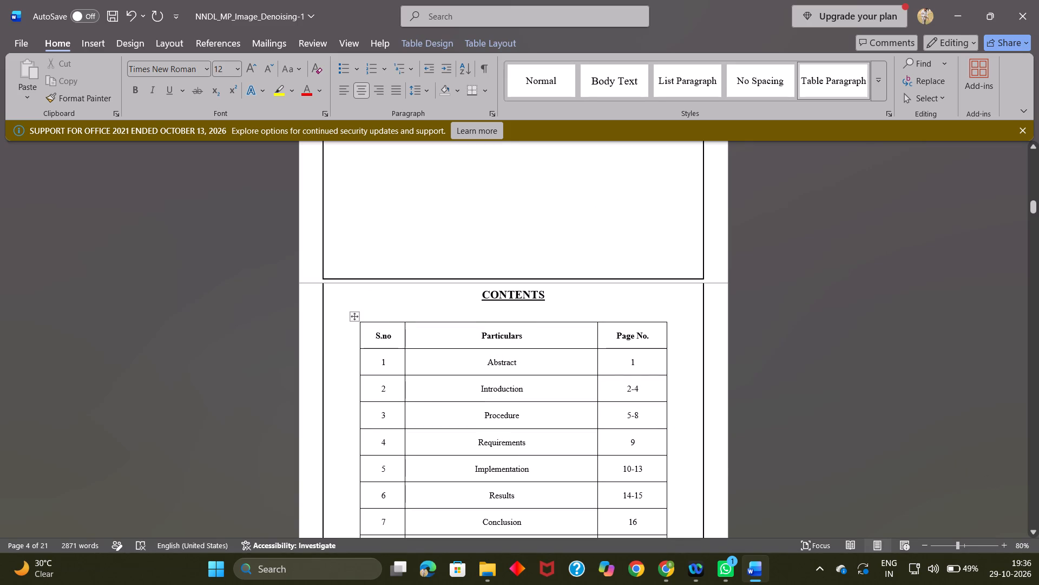
pyautogui.press('BackSpace')
pyautogui.press('7')
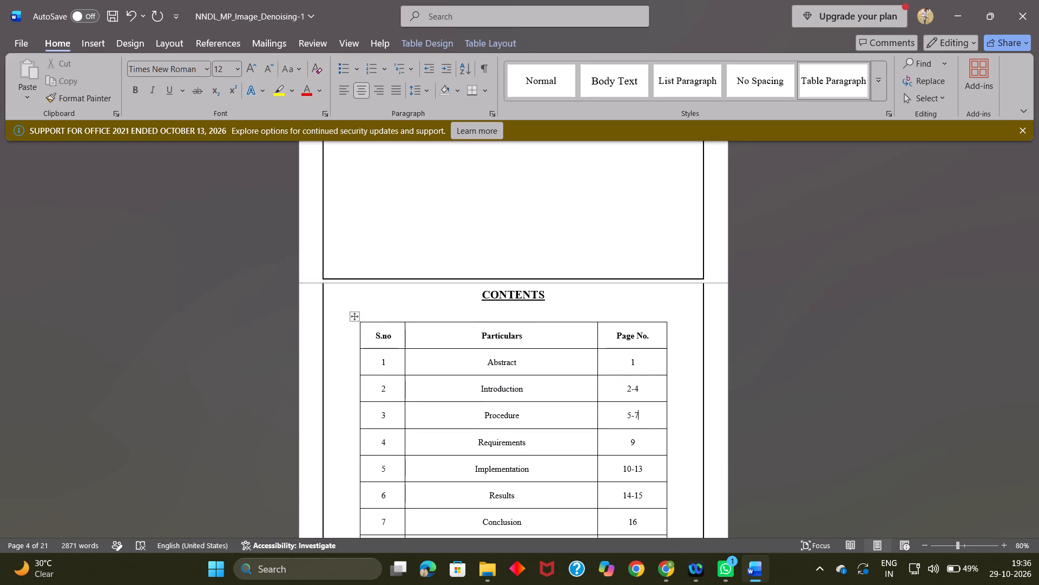
pyautogui.press('Down')
pyautogui.press('BackSpace')
pyautogui.press('9')
pyautogui.press('BackSpace')
pyautogui.press('8')
# Check where the Requirements section ends and extend its page range in the Contents table to 8-9.
pyautogui.scroll(-8, 727, 426)
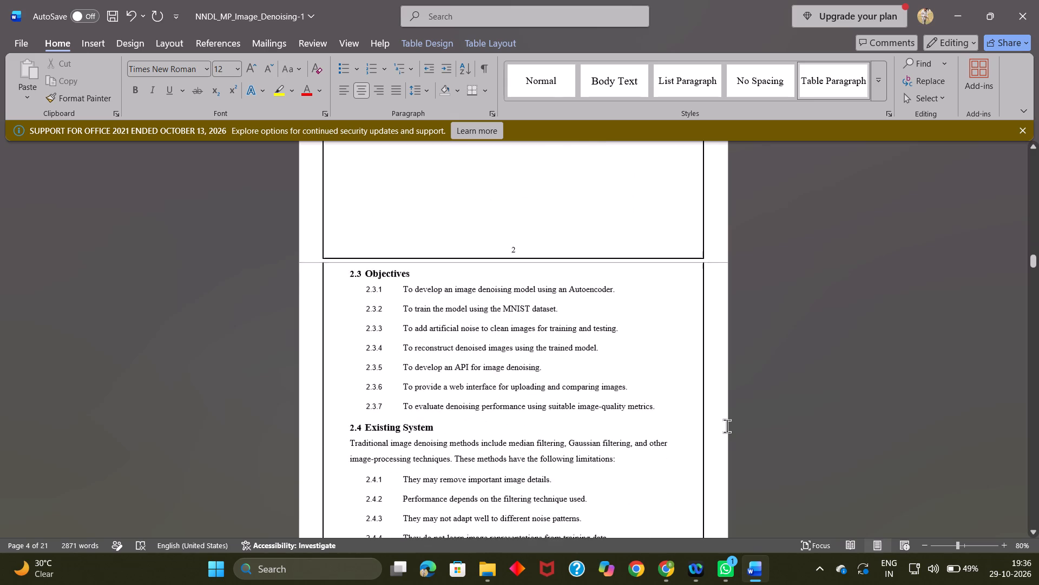
pyautogui.scroll(-9, 727, 426)
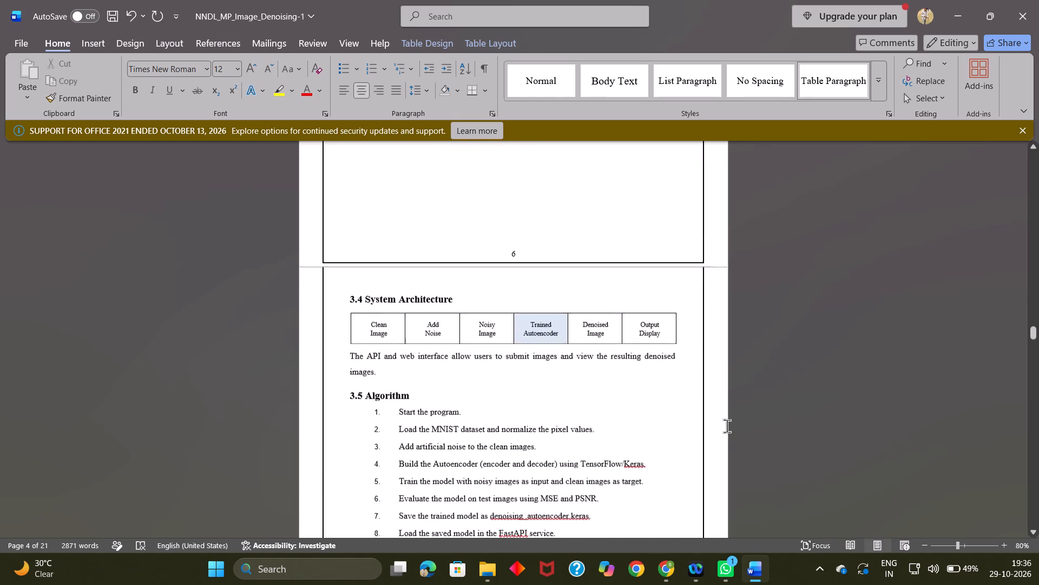
pyautogui.scroll(-3, 727, 426)
pyautogui.hscroll(1, 727, 426)
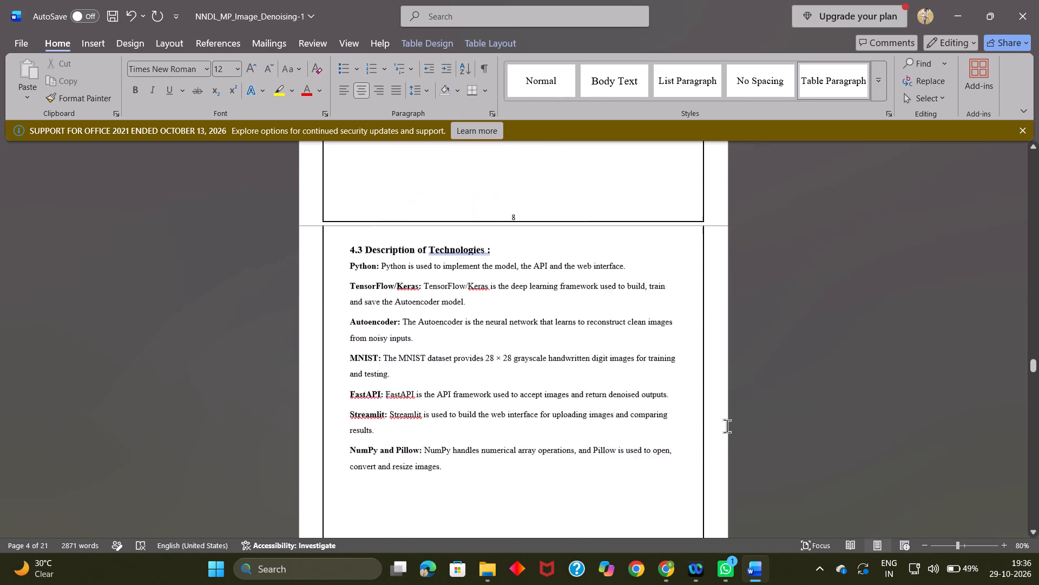
pyautogui.hscroll(1, 727, 426)
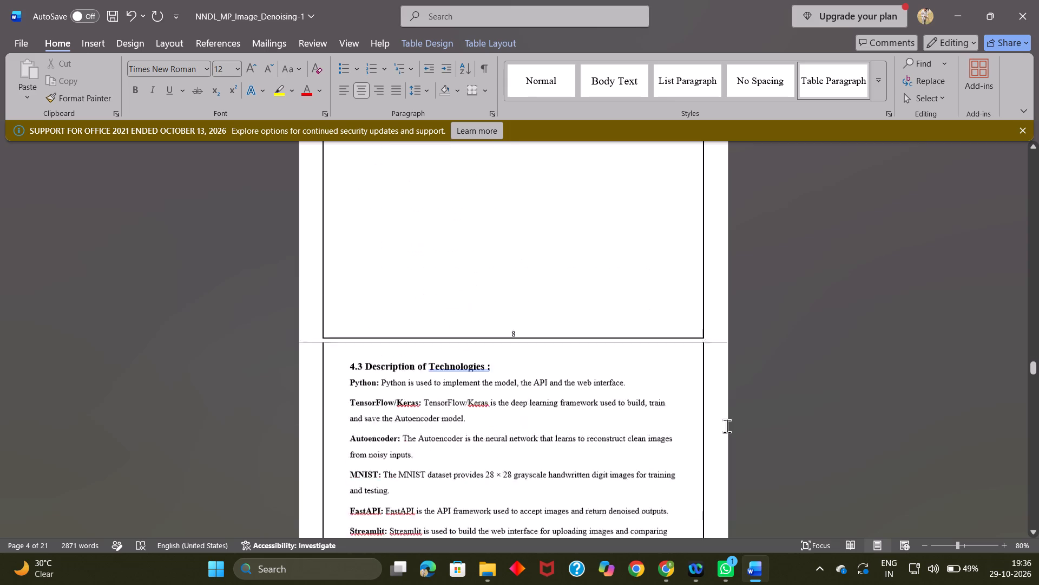
pyautogui.hscroll(1, 727, 426)
pyautogui.scroll(-5, 727, 426)
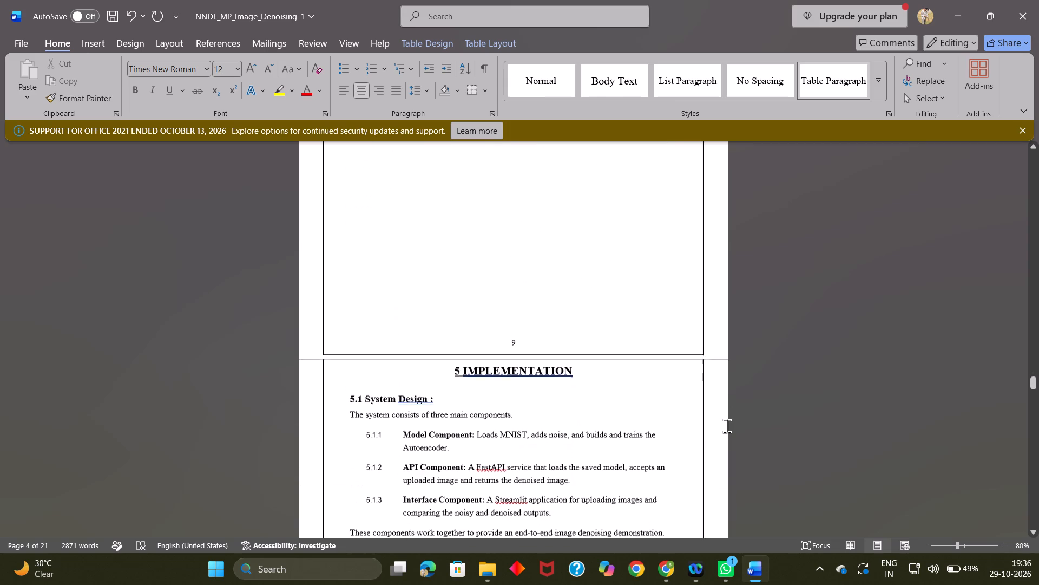
pyautogui.scroll(15, 727, 426)
pyautogui.scroll(16, 727, 426)
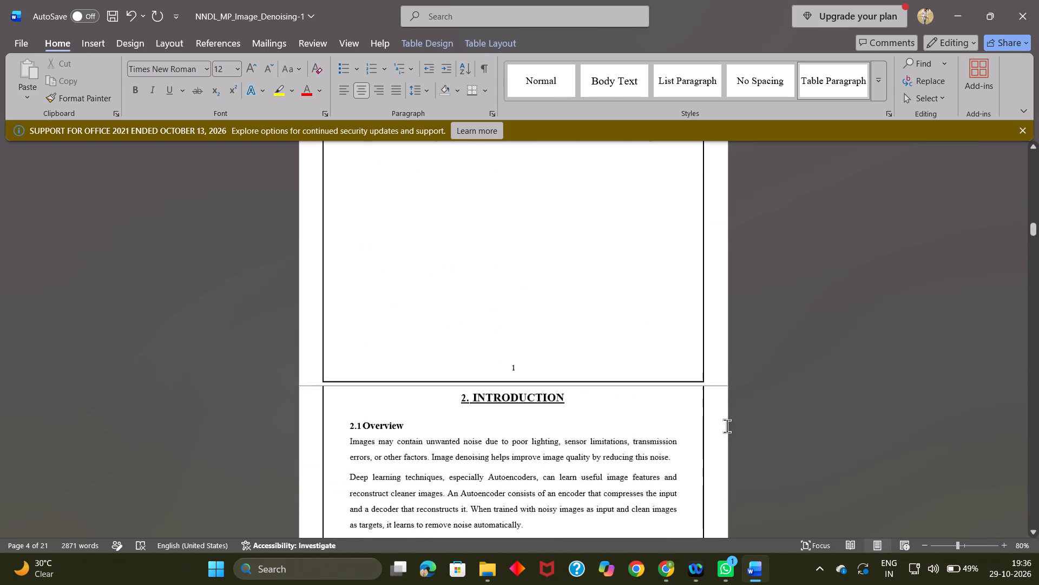
pyautogui.scroll(6, 727, 426)
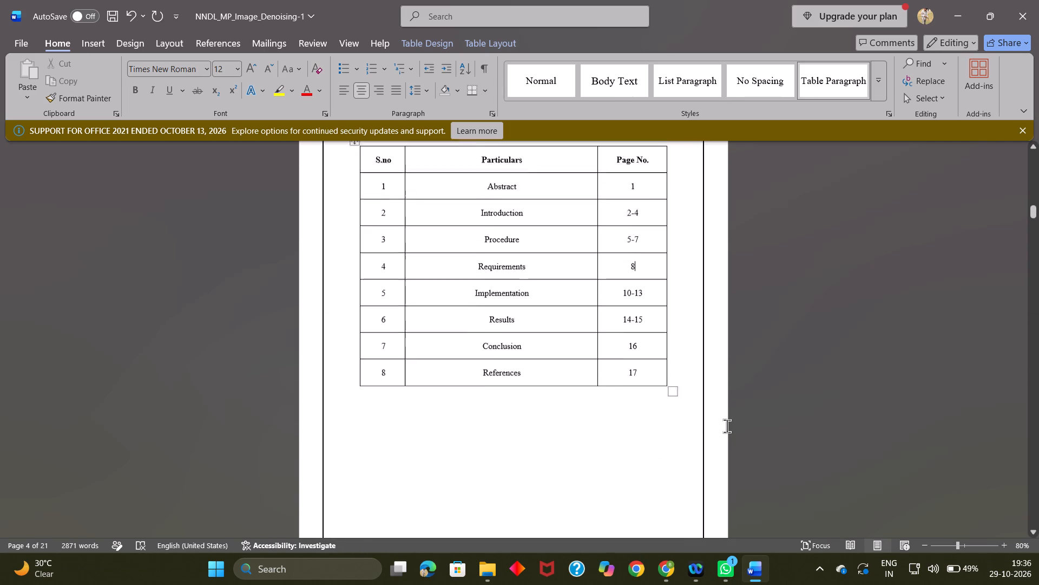
pyautogui.scroll(1, 727, 426)
pyautogui.write('-9')
pyautogui.click(826, 412)
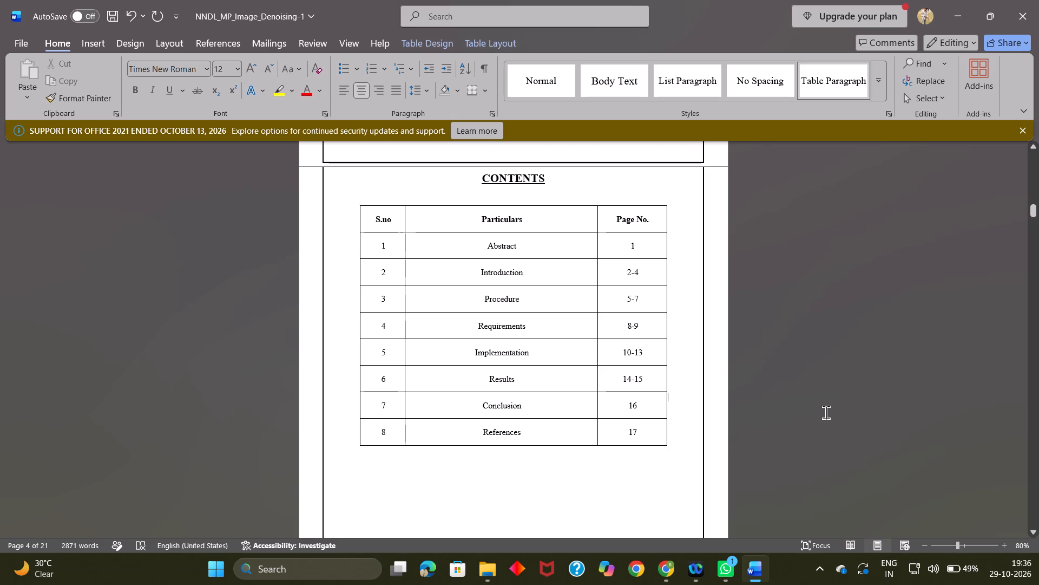
# Review the page layout and numbering from the Contents page through the Abstract and Introduction sections.
pyautogui.keyDown('ctrl'); pyautogui.scroll(-1, 826, 412); pyautogui.keyUp('ctrl')
pyautogui.keyDown('ctrl'); pyautogui.scroll(1, 826, 412); pyautogui.keyUp('ctrl')
pyautogui.scroll(-6, 826, 412)
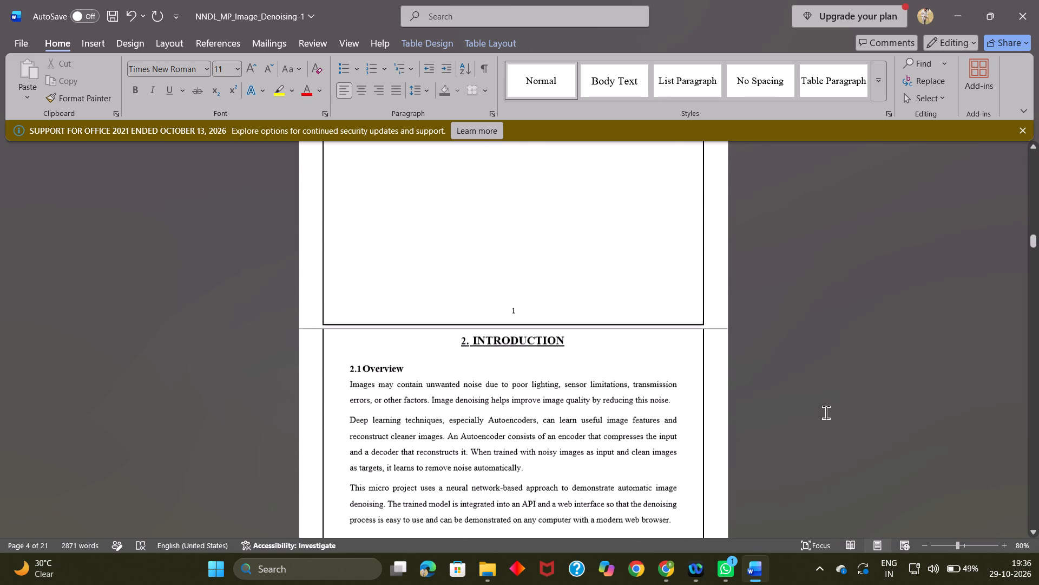
pyautogui.scroll(-4, 826, 412)
pyautogui.scroll(1, 826, 412)
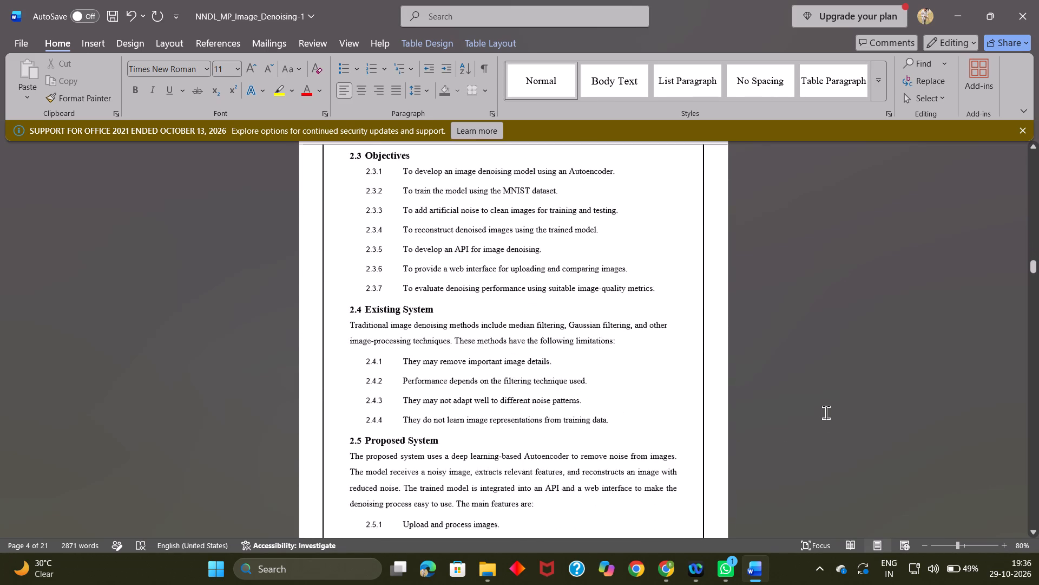
pyautogui.scroll(4, 826, 412)
pyautogui.keyDown('ctrl'); pyautogui.scroll(-1, 826, 412); pyautogui.keyUp('ctrl')
pyautogui.keyDown('ctrl'); pyautogui.scroll(2, 826, 412); pyautogui.keyUp('ctrl')
pyautogui.keyDown('ctrl'); pyautogui.scroll(-1, 826, 412); pyautogui.keyUp('ctrl')
pyautogui.scroll(12, 826, 412)
pyautogui.keyDown('ctrl'); pyautogui.scroll(5, 826, 412); pyautogui.keyUp('ctrl')
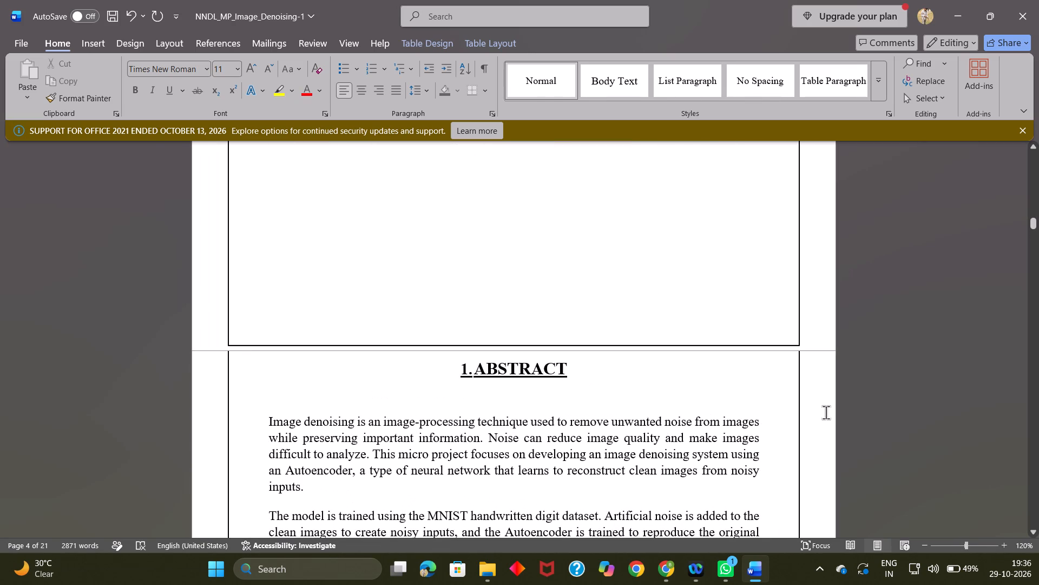
pyautogui.keyDown('ctrl'); pyautogui.scroll(5, 826, 412); pyautogui.keyUp('ctrl')
pyautogui.keyDown('ctrl'); pyautogui.scroll(-10, 826, 412); pyautogui.keyUp('ctrl')
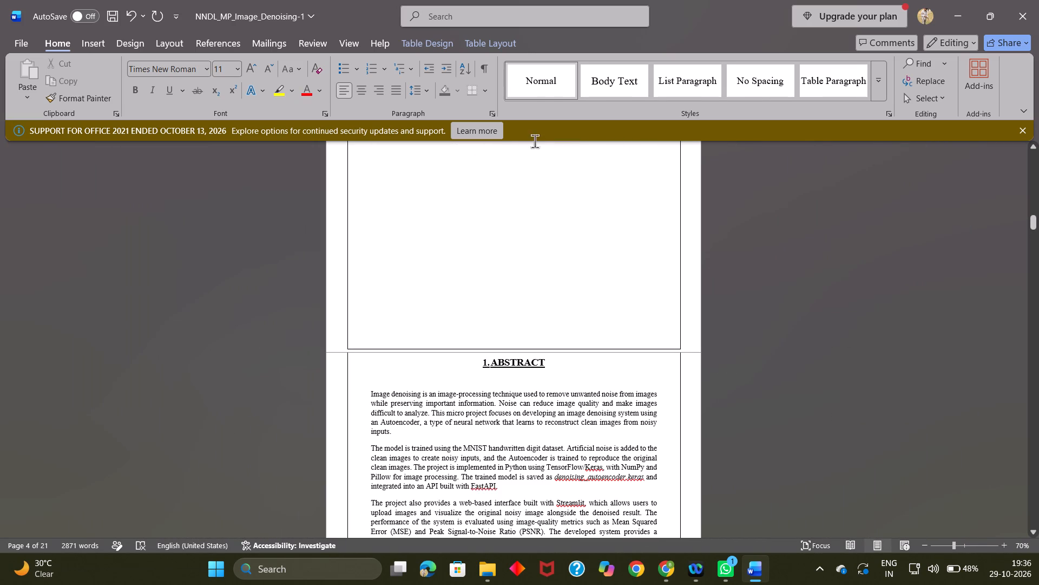
# Dismiss the Office 2021 end-of-support notice above the document.
pyautogui.click(1023, 134)
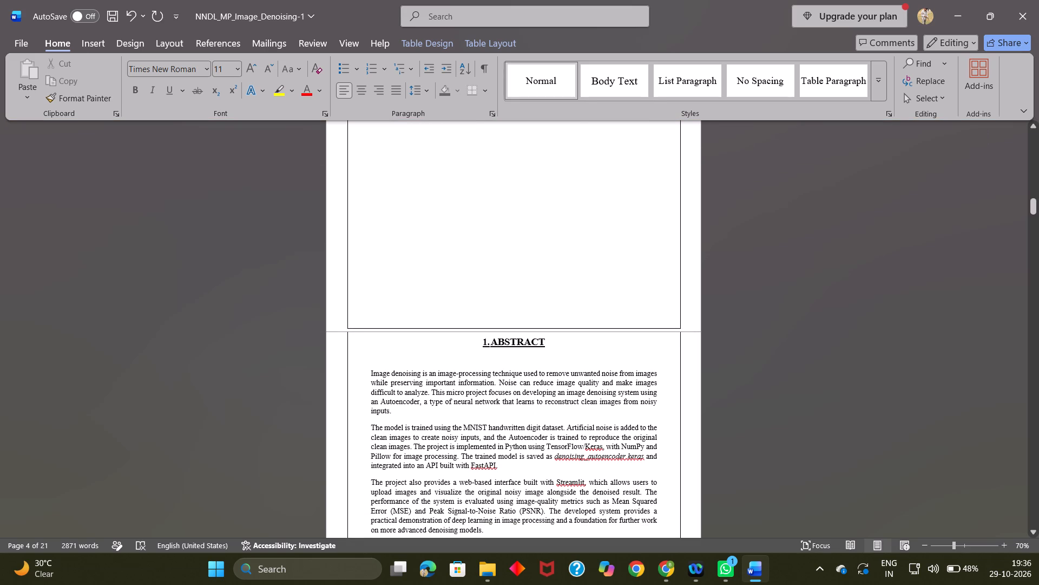
# Review the page layout and numbering from the Acknowledgement page through the Abstract, Introduction and Procedure sections.
pyautogui.scroll(8, 319, 149)
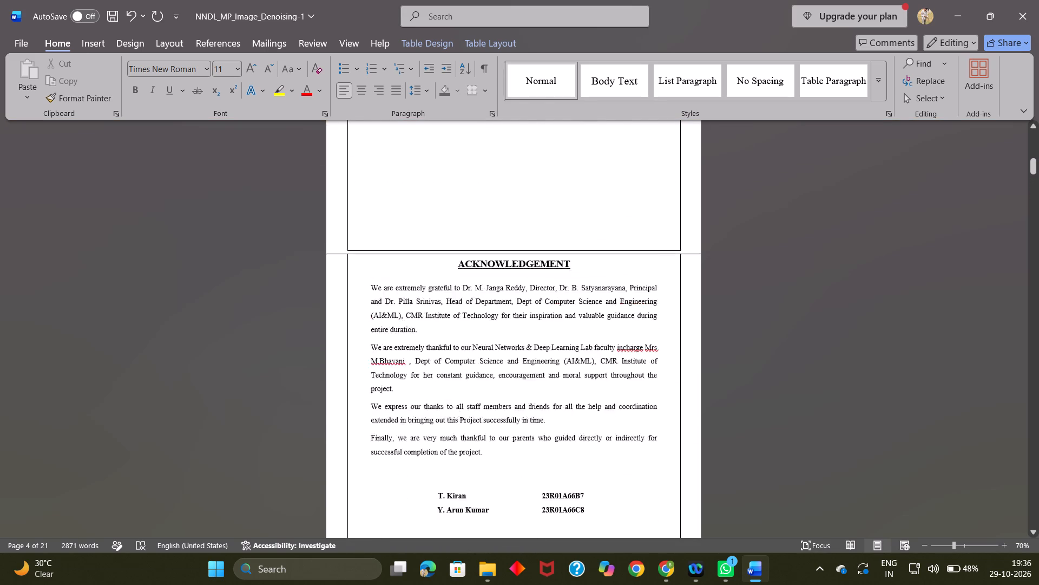
pyautogui.scroll(2, 319, 149)
pyautogui.scroll(-10, 319, 149)
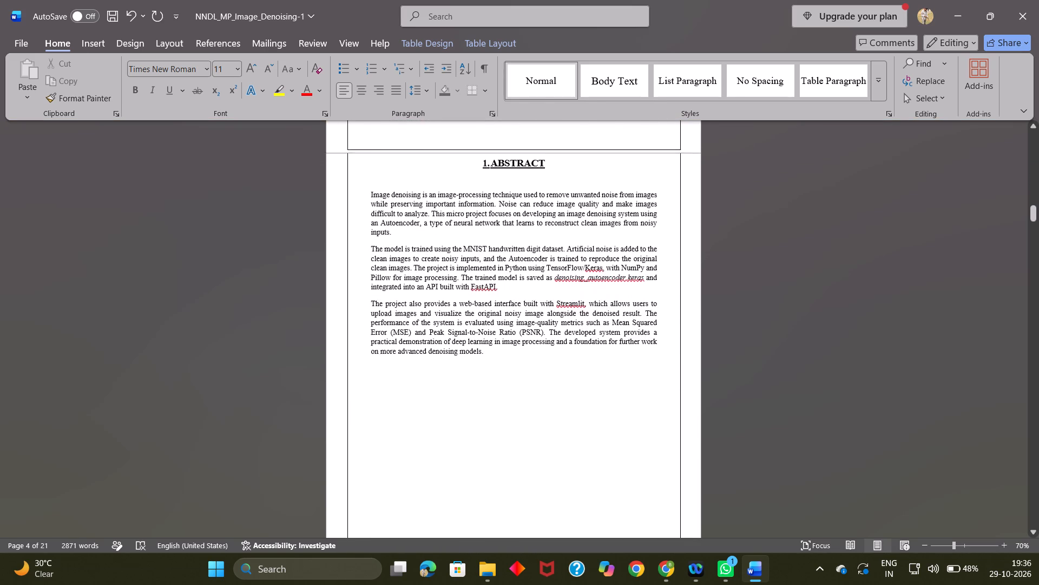
pyautogui.hscroll(5, 319, 149)
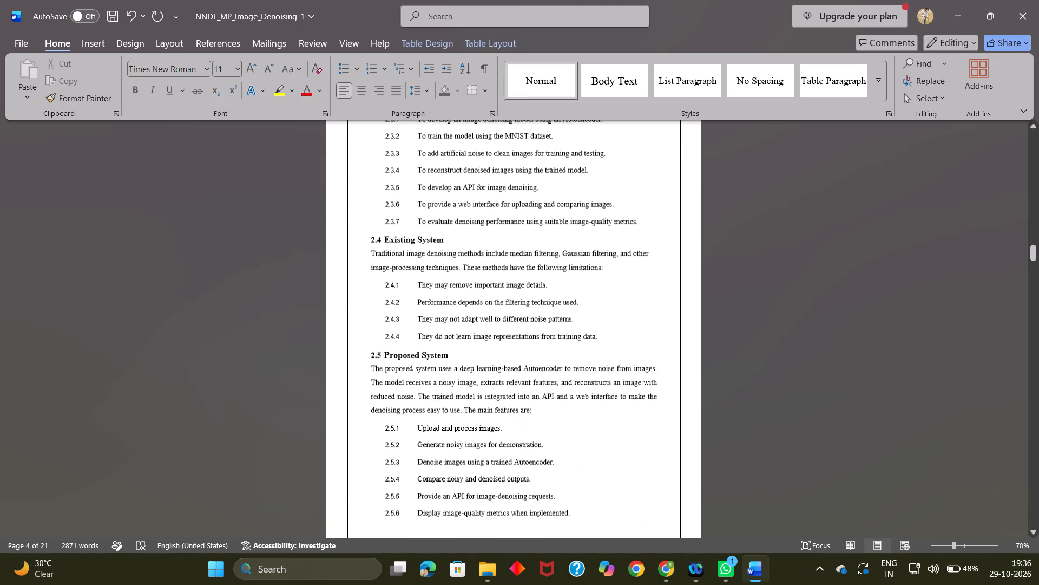
pyautogui.hscroll(1, 319, 149)
pyautogui.scroll(3, 319, 149)
pyautogui.hscroll(1, 319, 149)
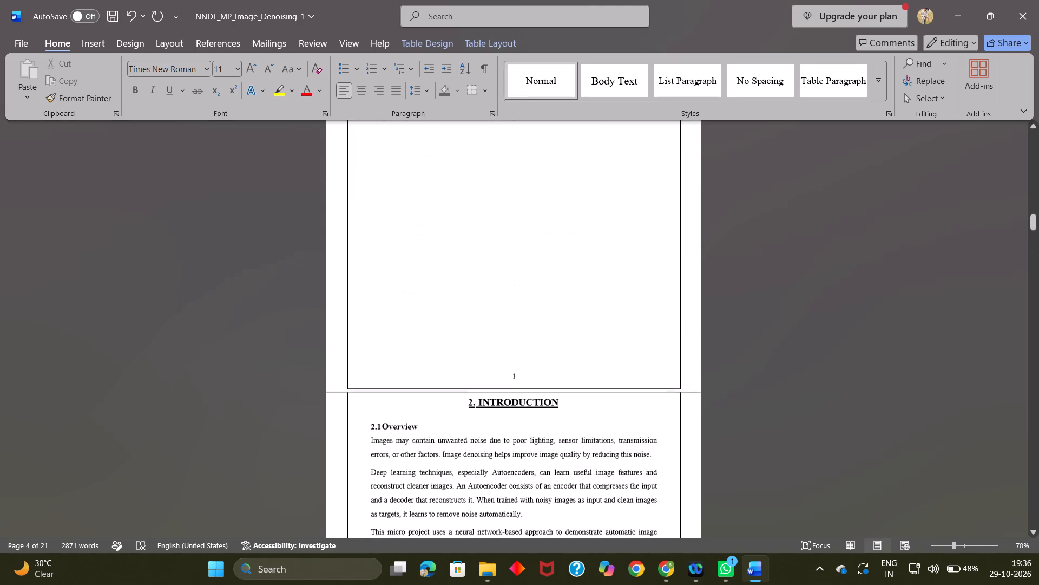
pyautogui.hscroll(1, 319, 149)
pyautogui.scroll(-3, 319, 149)
pyautogui.scroll(1, 319, 149)
pyautogui.scroll(-1, 319, 149)
pyautogui.scroll(1, 319, 149)
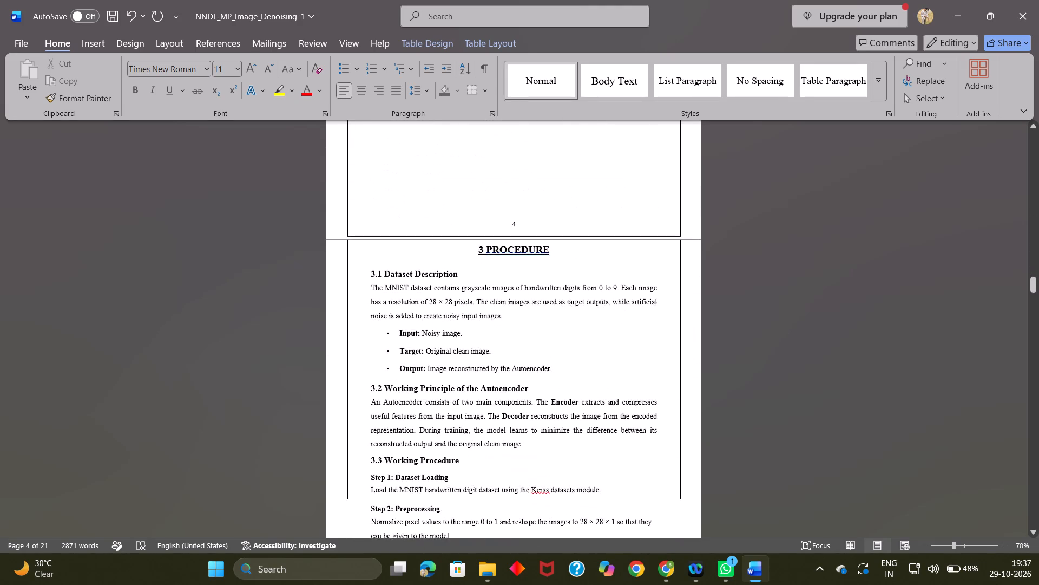
pyautogui.scroll(2, 319, 149)
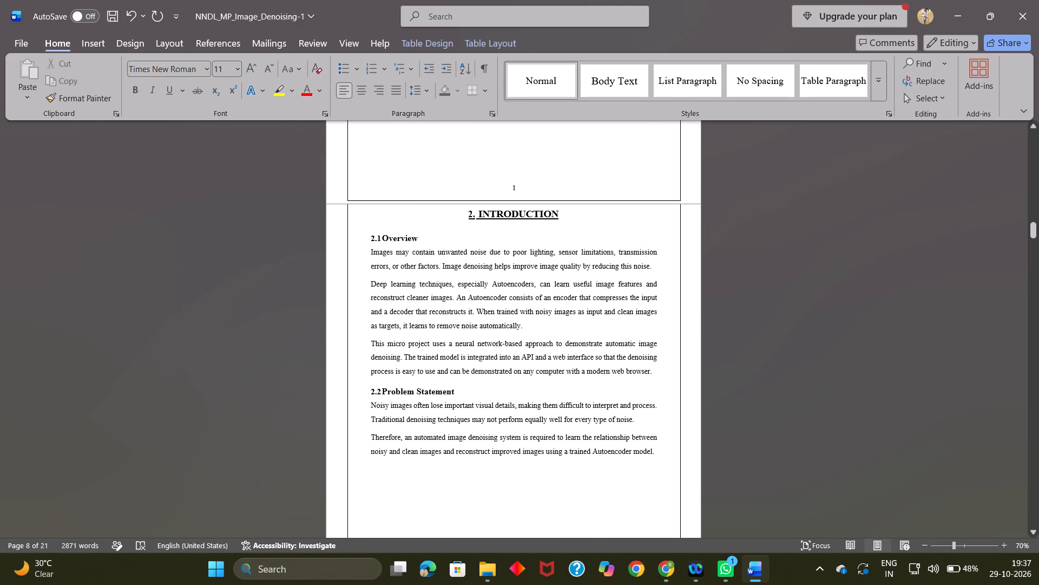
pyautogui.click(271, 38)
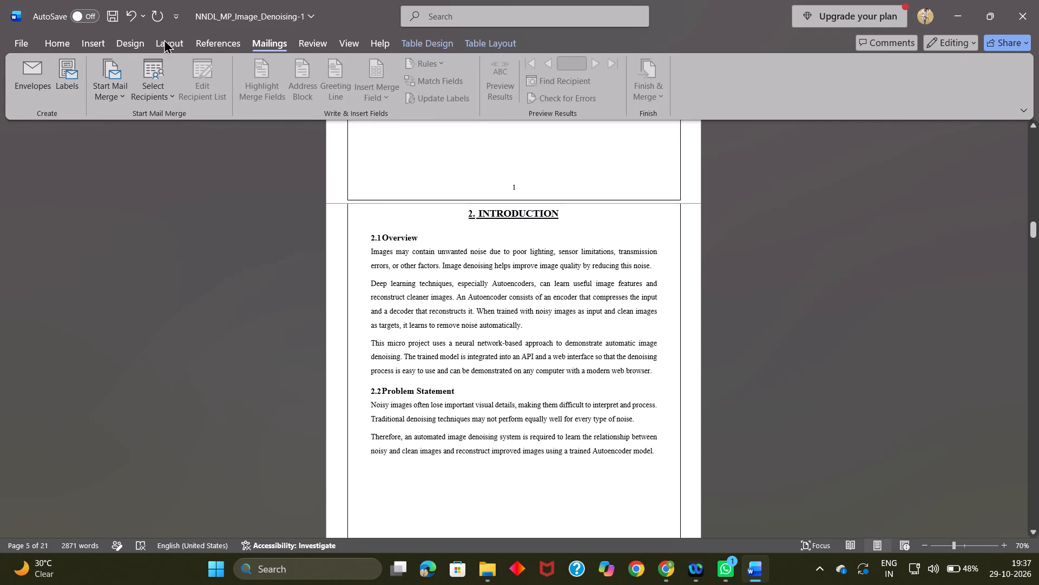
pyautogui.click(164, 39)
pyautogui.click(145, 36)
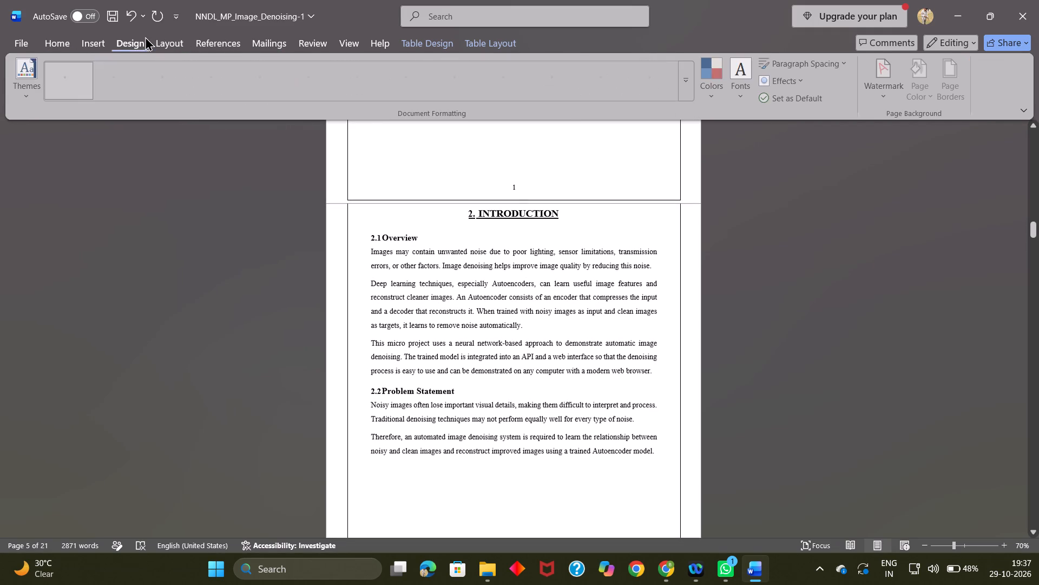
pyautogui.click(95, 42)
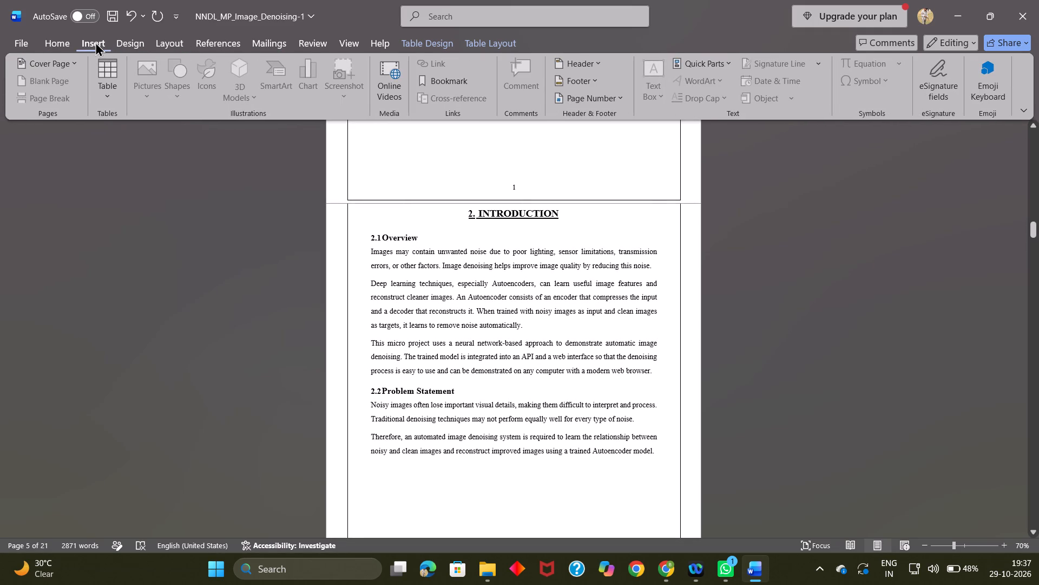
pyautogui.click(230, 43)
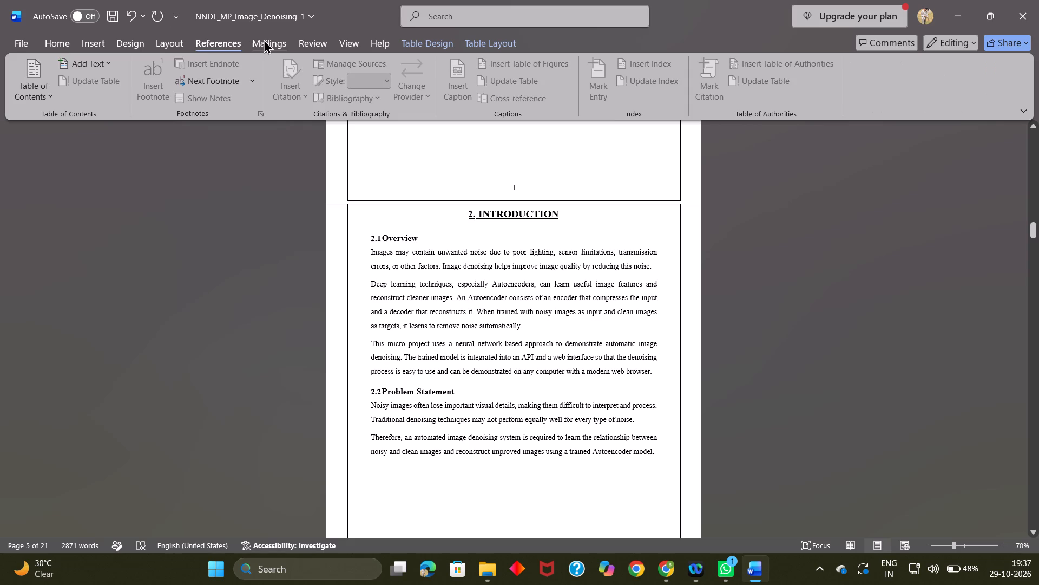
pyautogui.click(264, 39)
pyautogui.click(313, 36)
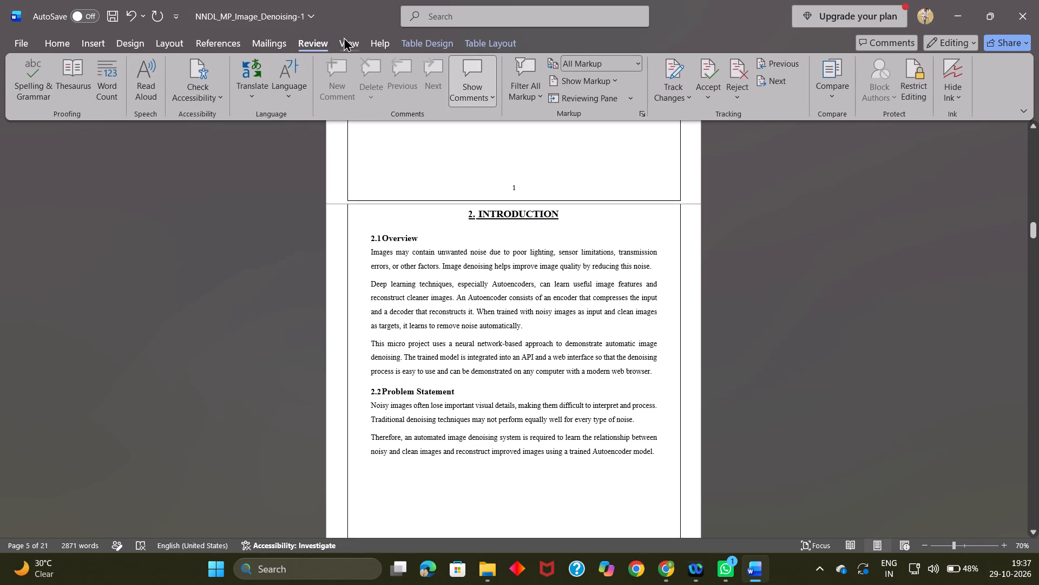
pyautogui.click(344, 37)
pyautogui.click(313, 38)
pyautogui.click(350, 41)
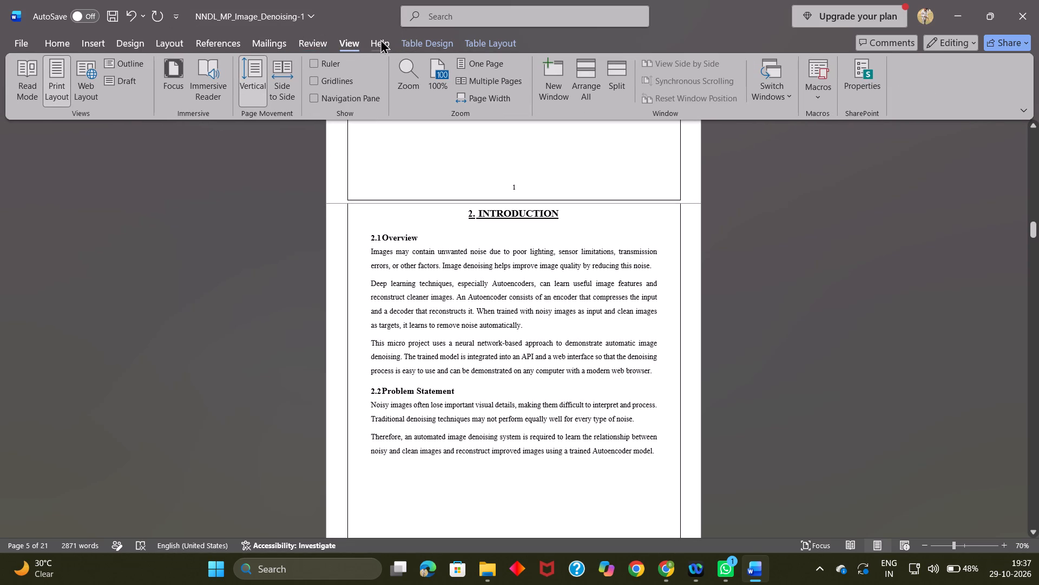
# Examine the page borders, page breaks and footer page numbers through the Introduction section and into the Procedure section.
pyautogui.scroll(3, 264, 222)
pyautogui.scroll(-3, 264, 222)
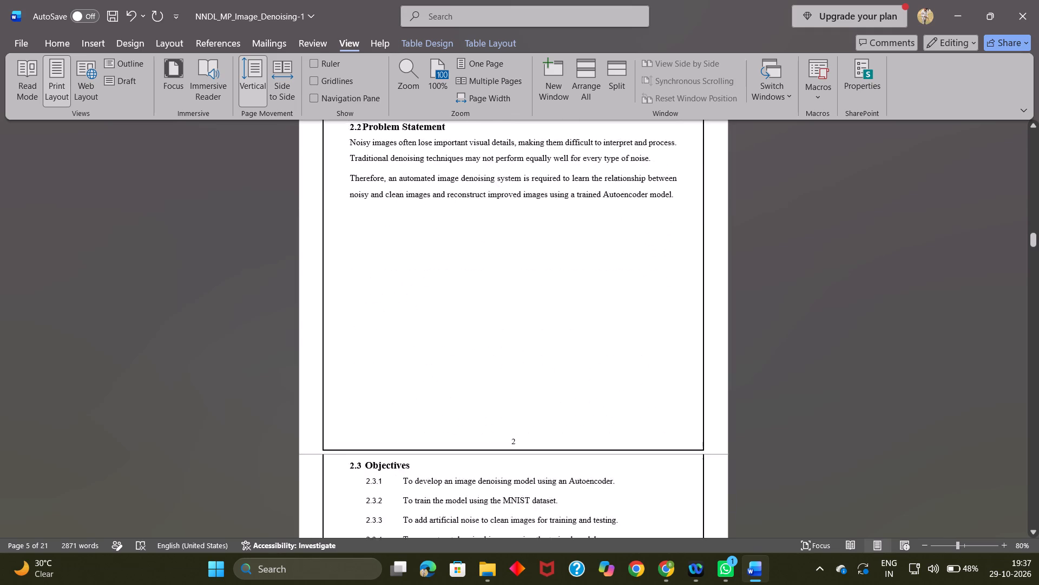
pyautogui.scroll(-3, 264, 222)
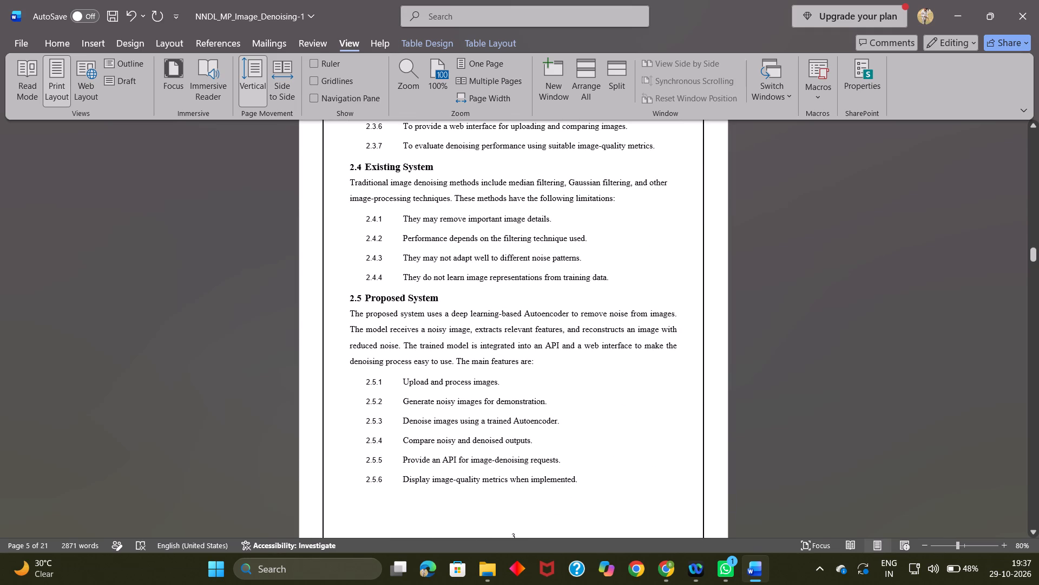
pyautogui.scroll(-1, 264, 222)
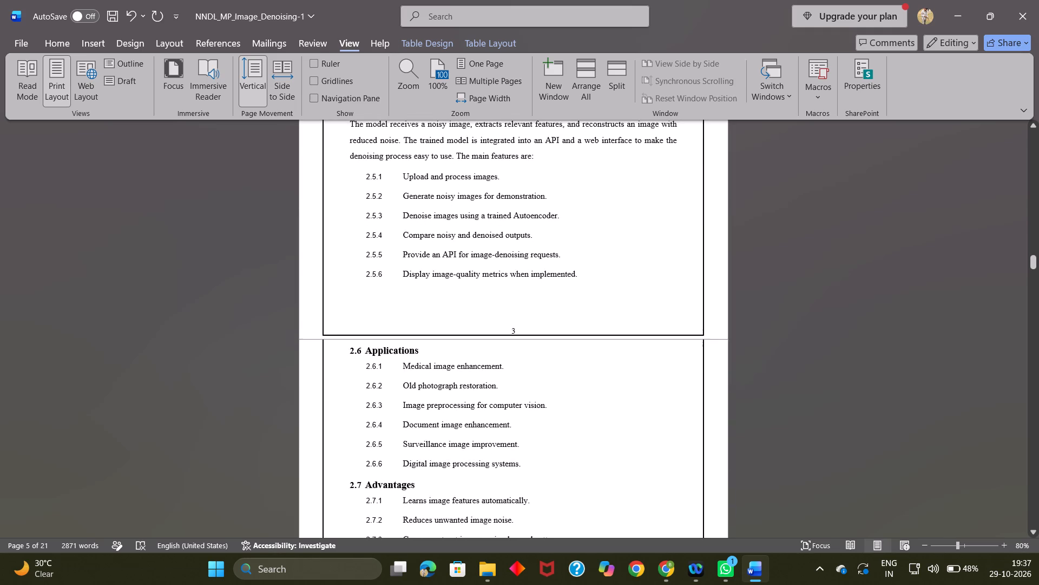
pyautogui.scroll(-5, 264, 222)
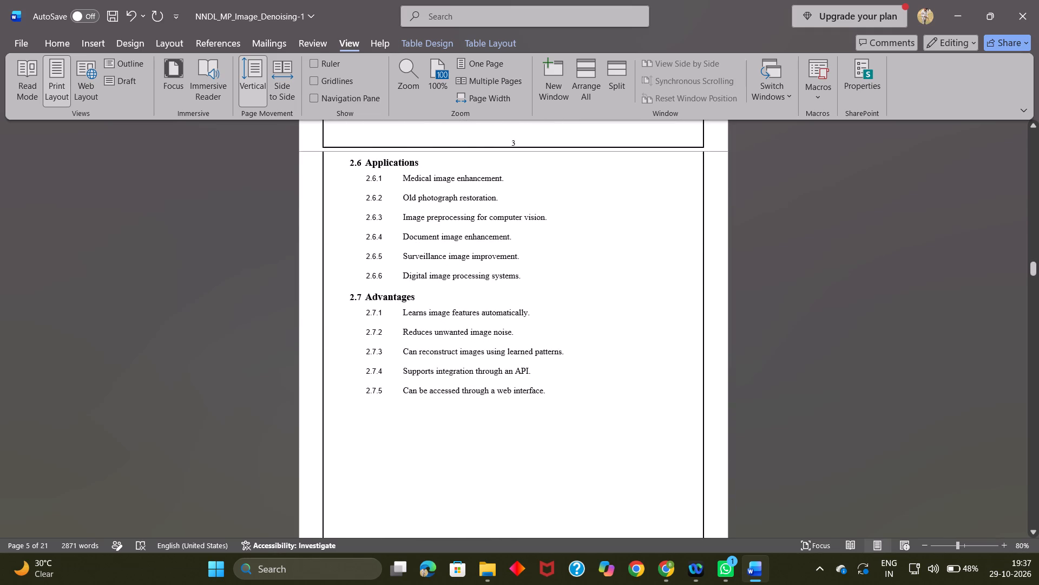
pyautogui.scroll(-4, 264, 209)
pyautogui.scroll(2, 264, 209)
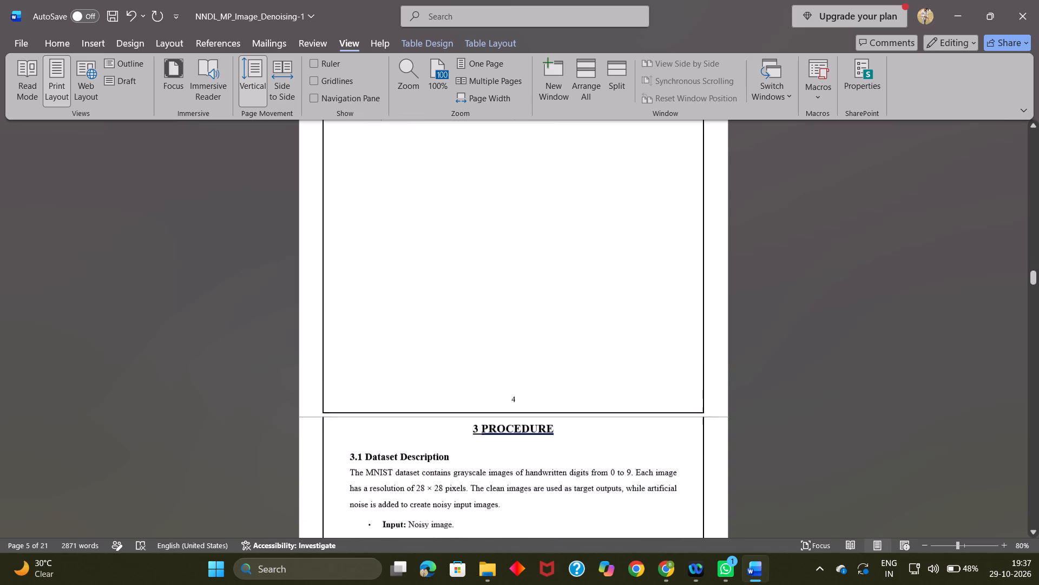
pyautogui.scroll(2, 264, 209)
pyautogui.scroll(-2, 264, 209)
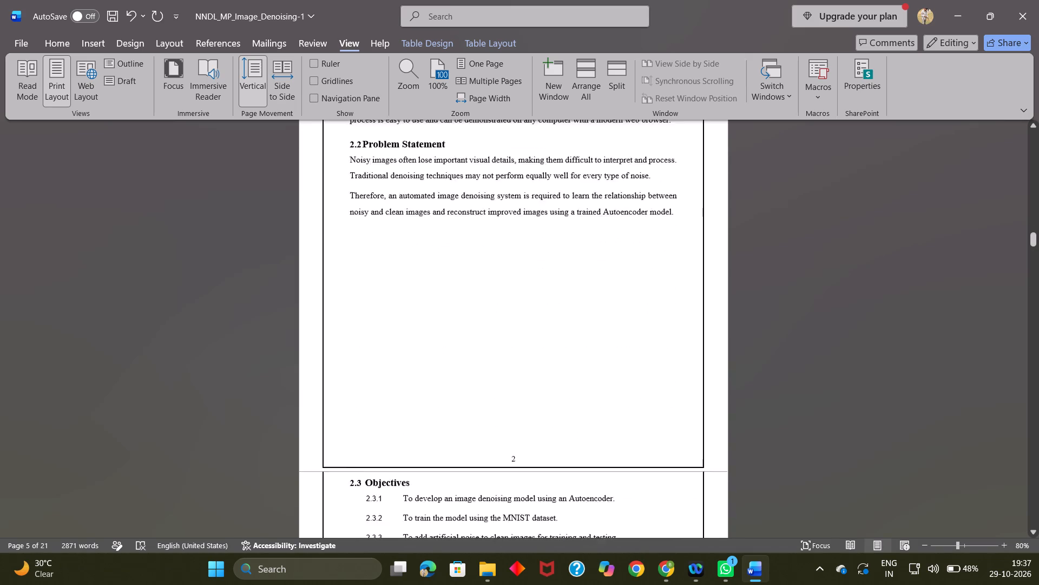
pyautogui.scroll(-2, 264, 209)
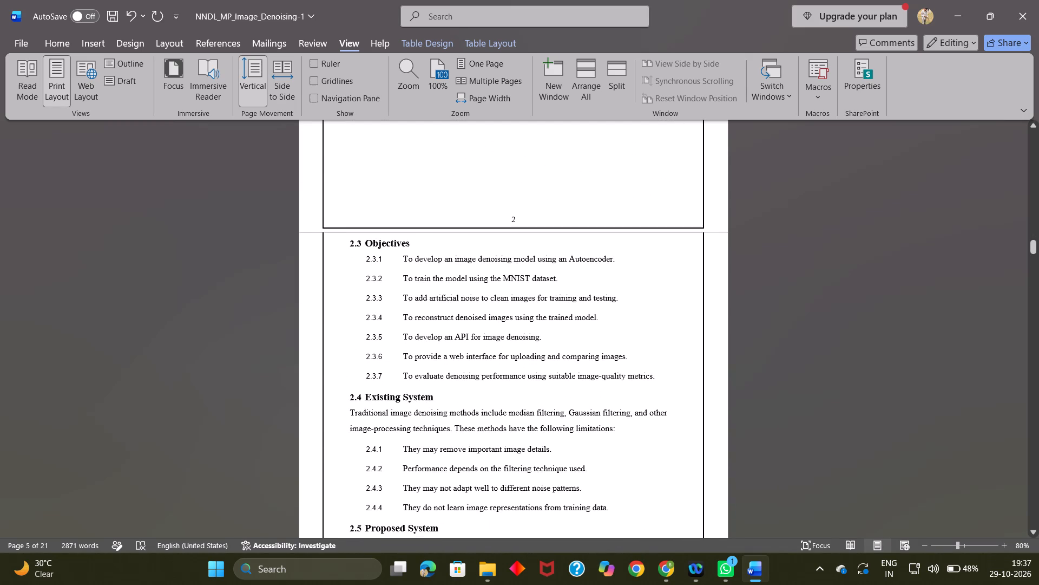
pyautogui.scroll(-2, 264, 209)
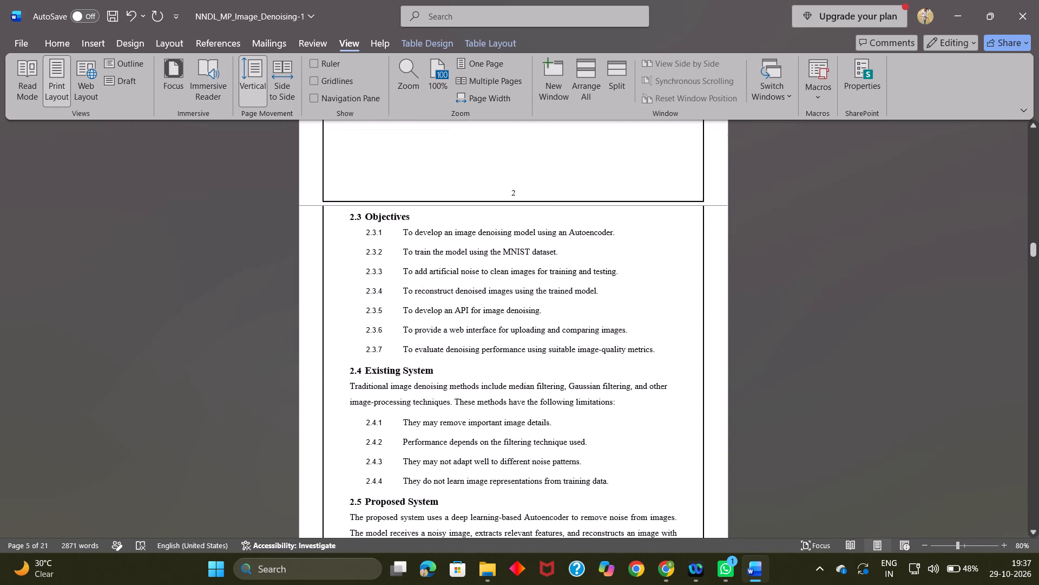
pyautogui.scroll(-3, 264, 209)
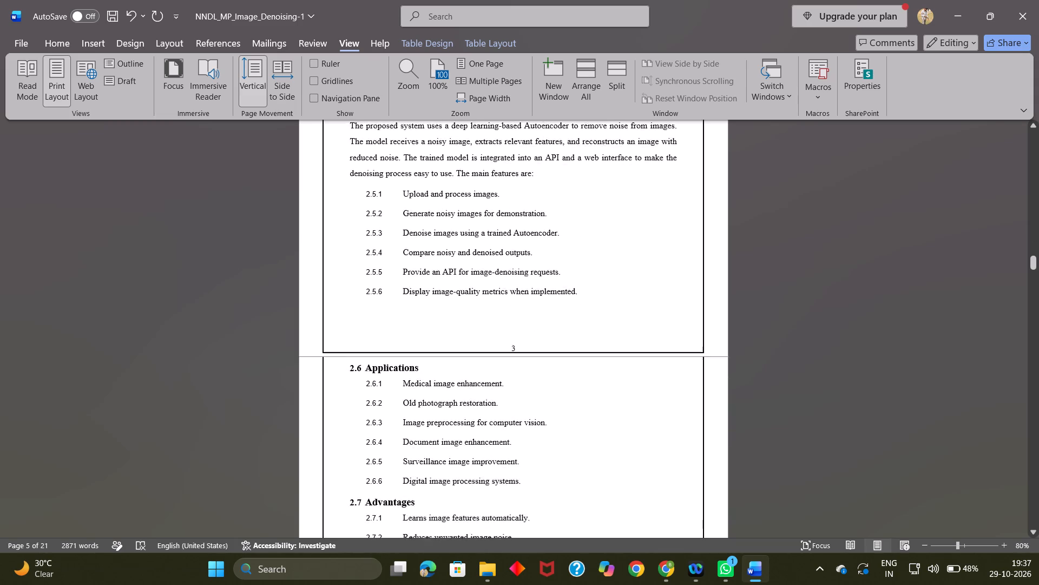
pyautogui.scroll(-4, 264, 209)
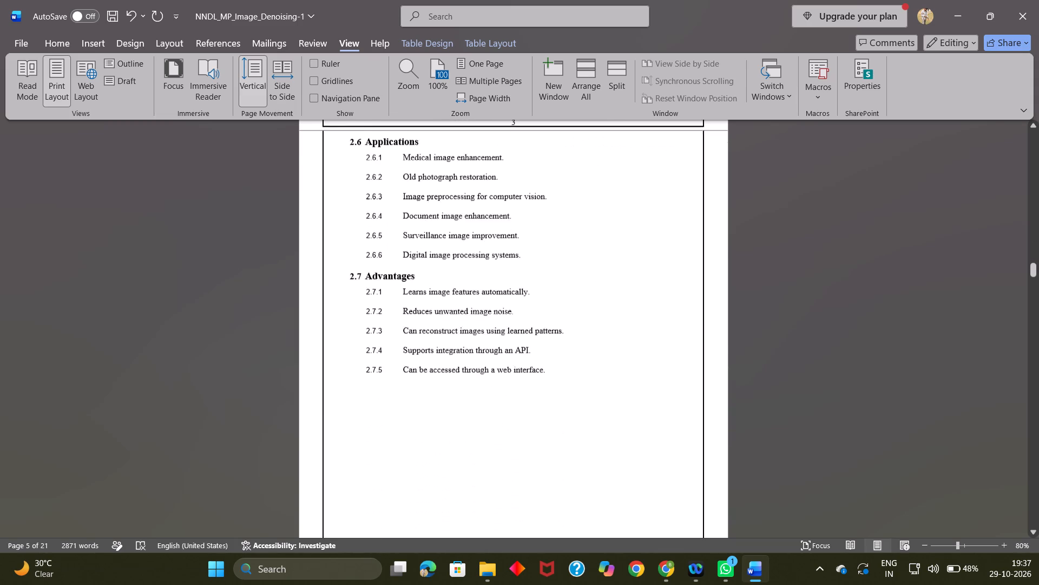
pyautogui.scroll(-3, 264, 209)
# Check the page numbers from the System Architecture page back to the Abstract against the page ranges in the Contents table.
pyautogui.scroll(2, 264, 209)
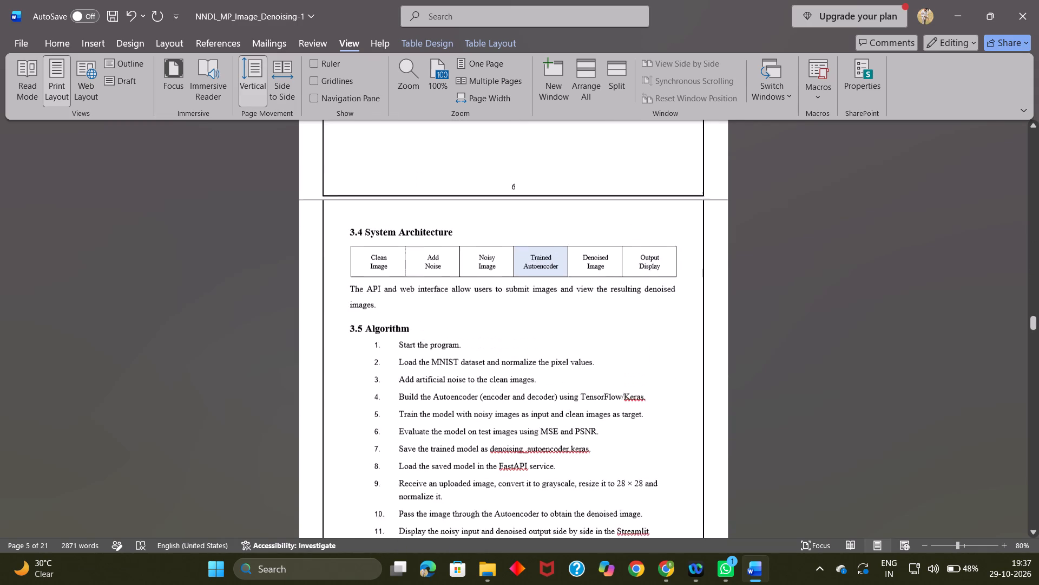
pyautogui.scroll(5, 264, 209)
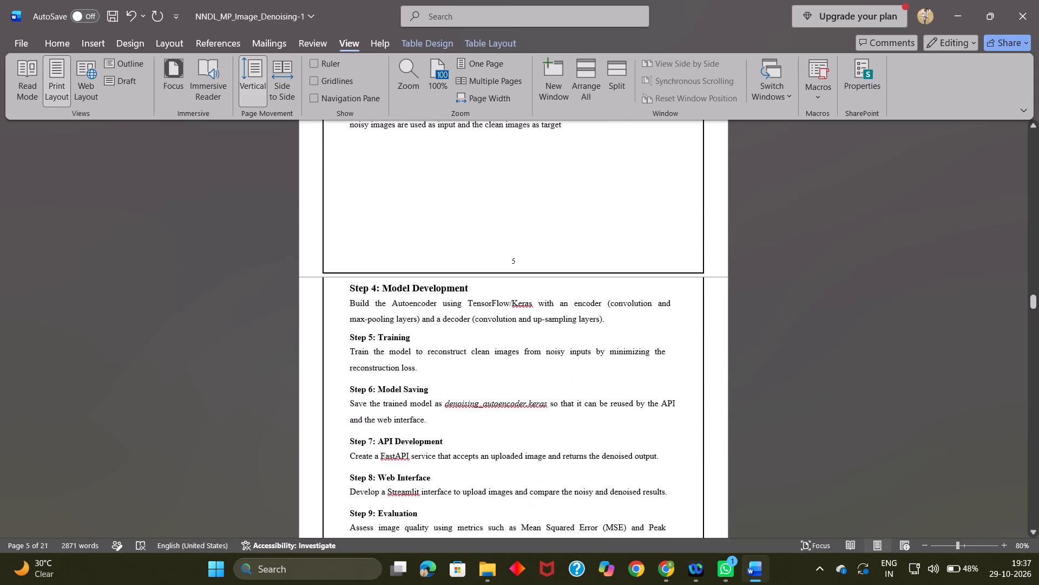
pyautogui.scroll(3, 264, 210)
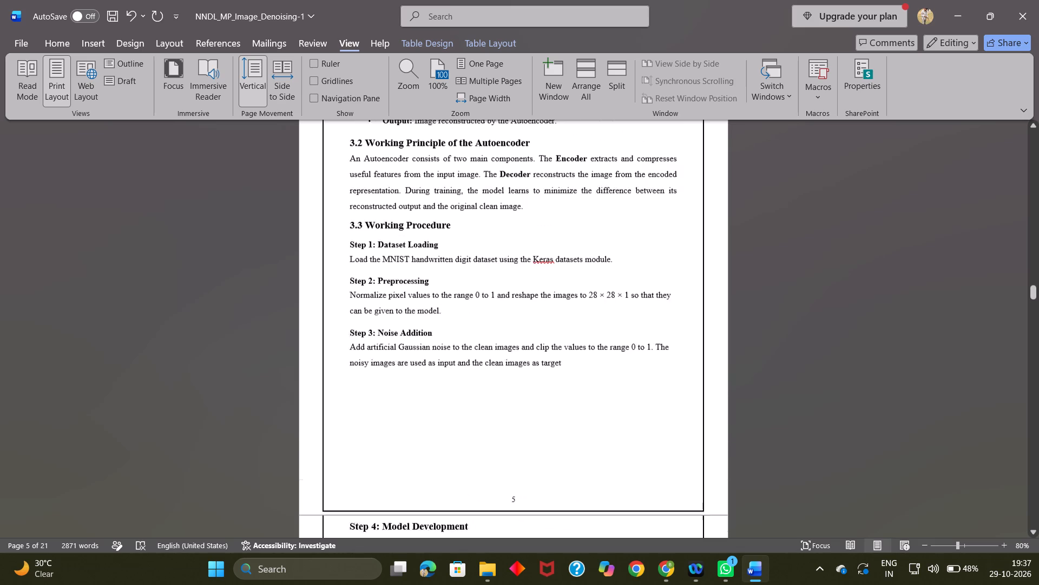
pyautogui.scroll(4, 264, 210)
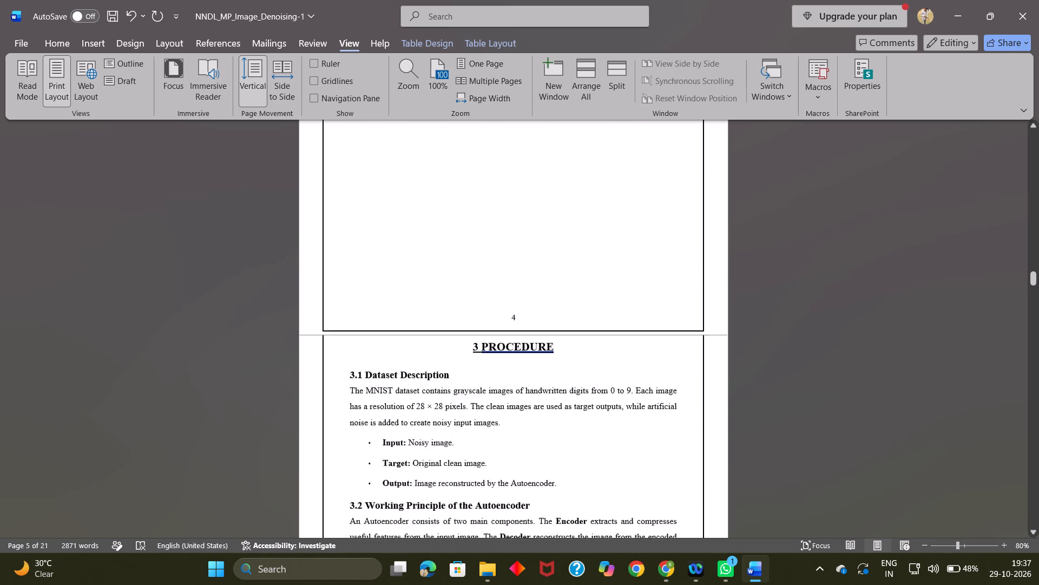
pyautogui.scroll(5, 267, 229)
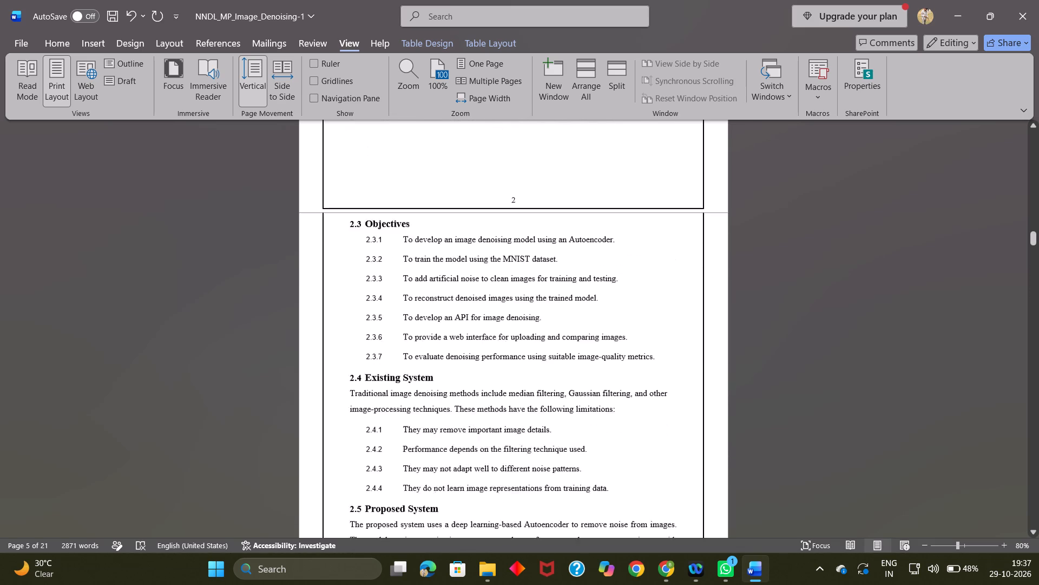
pyautogui.scroll(5, 267, 229)
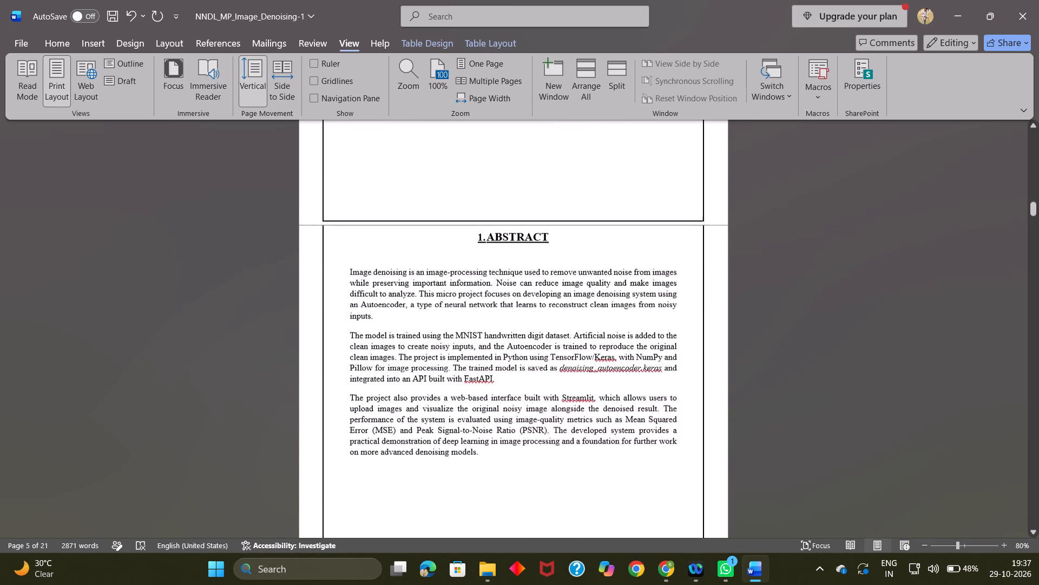
pyautogui.scroll(5, 267, 229)
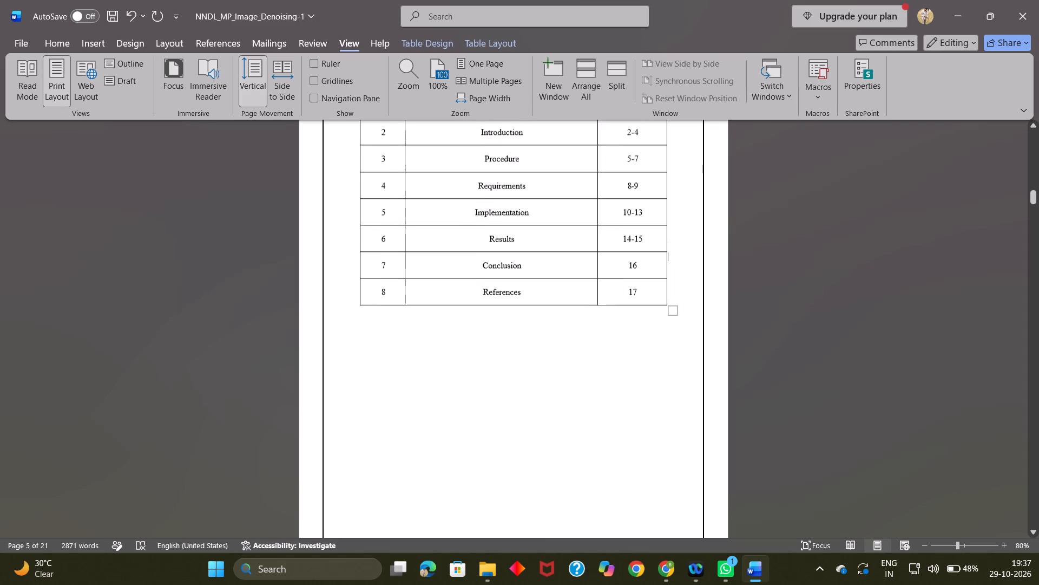
pyautogui.scroll(1, 267, 229)
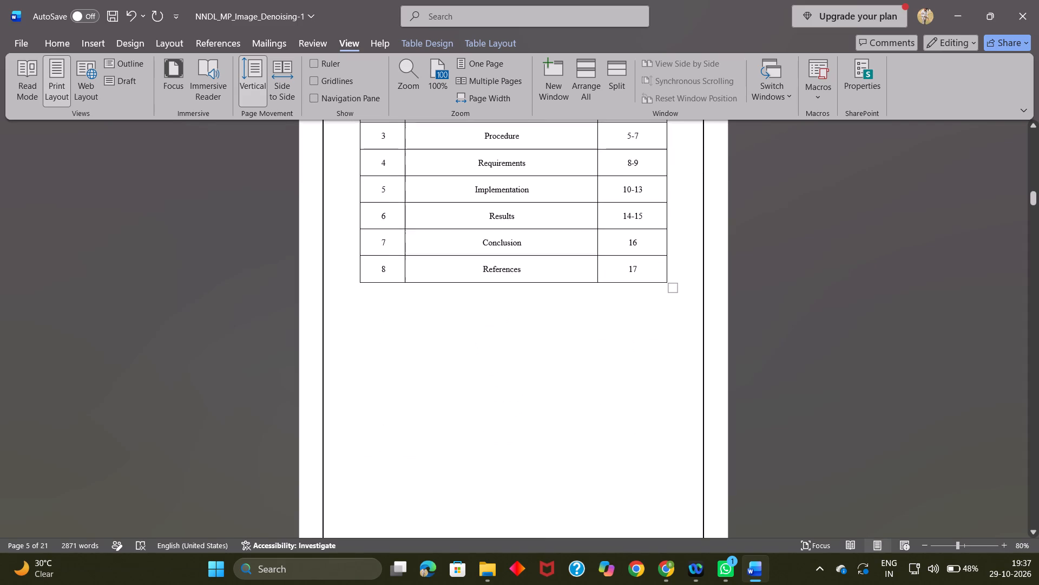
pyautogui.scroll(1, 267, 229)
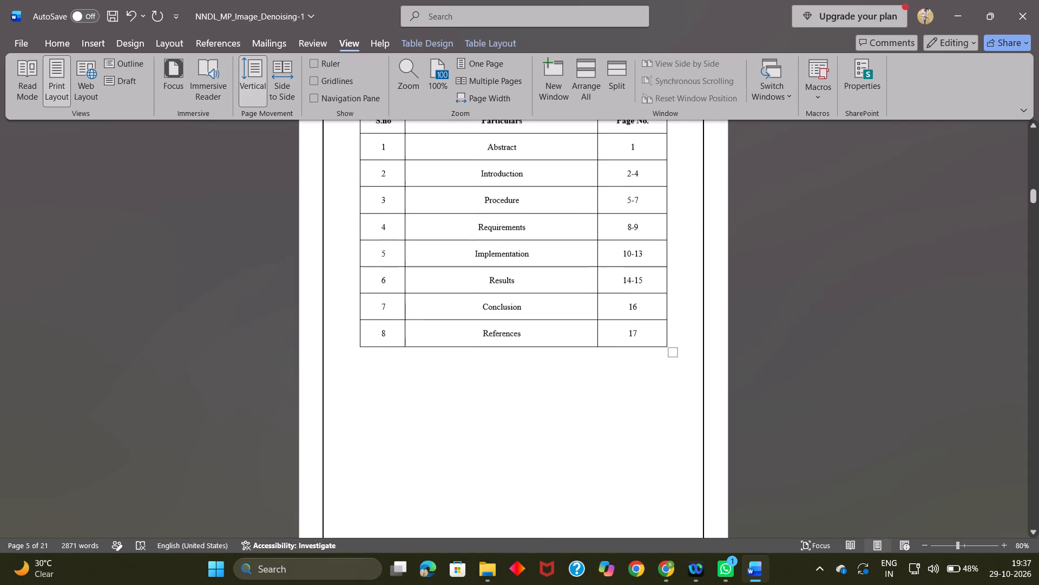
pyautogui.scroll(2, 267, 229)
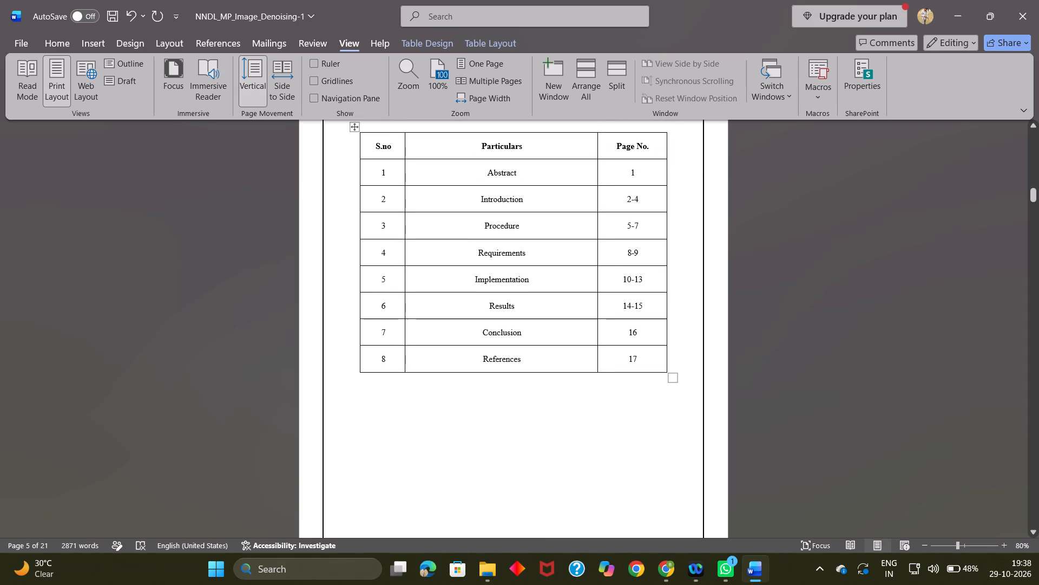
pyautogui.scroll(1, 267, 229)
pyautogui.scroll(-2, 491, 422)
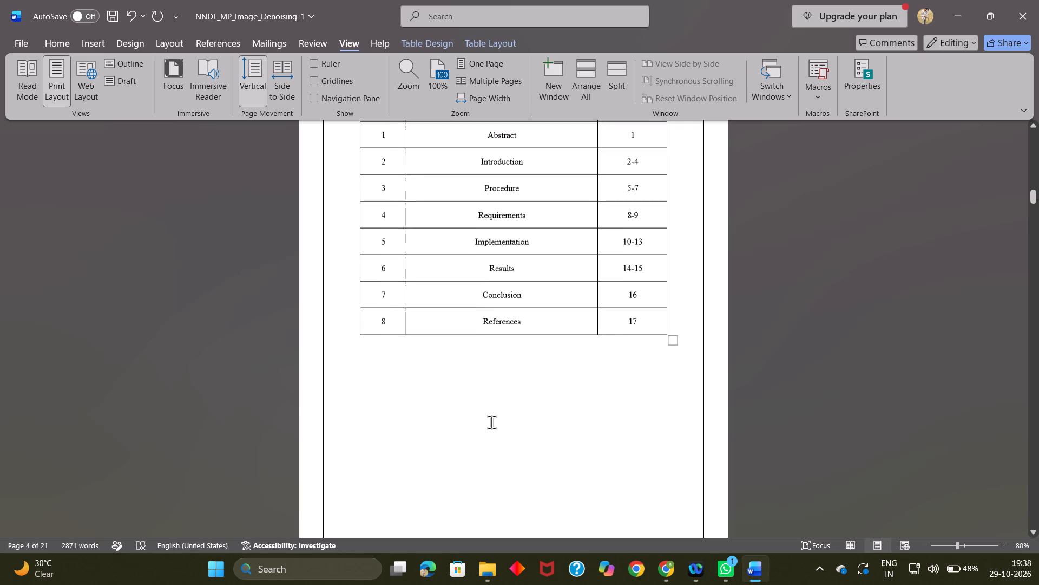
# Check the page numbers from the Contents table through the Introduction section to the start of Procedure against the listed page ranges.
pyautogui.scroll(-6, 491, 422)
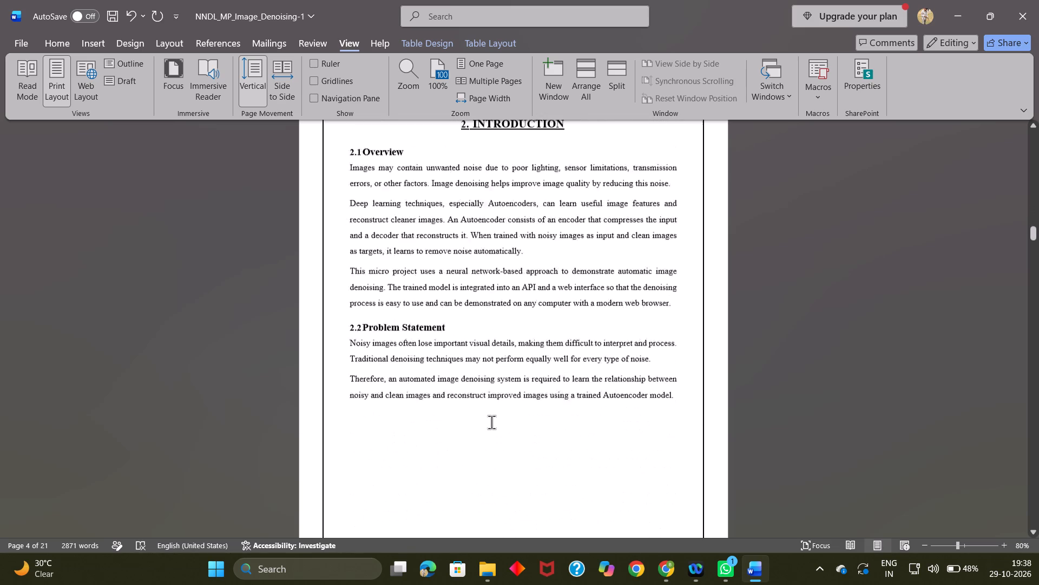
pyautogui.scroll(-2, 491, 409)
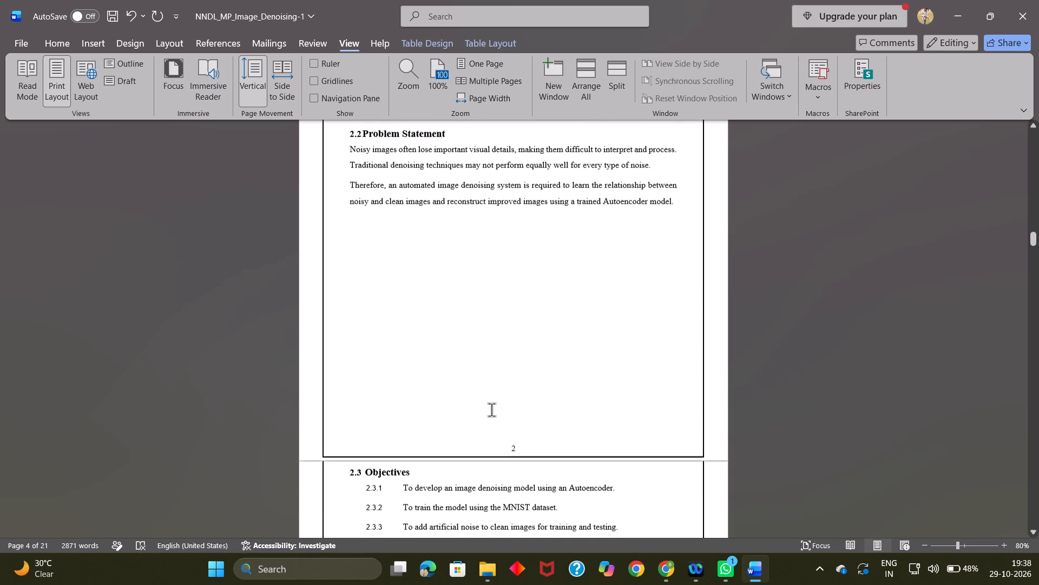
pyautogui.scroll(-3, 491, 409)
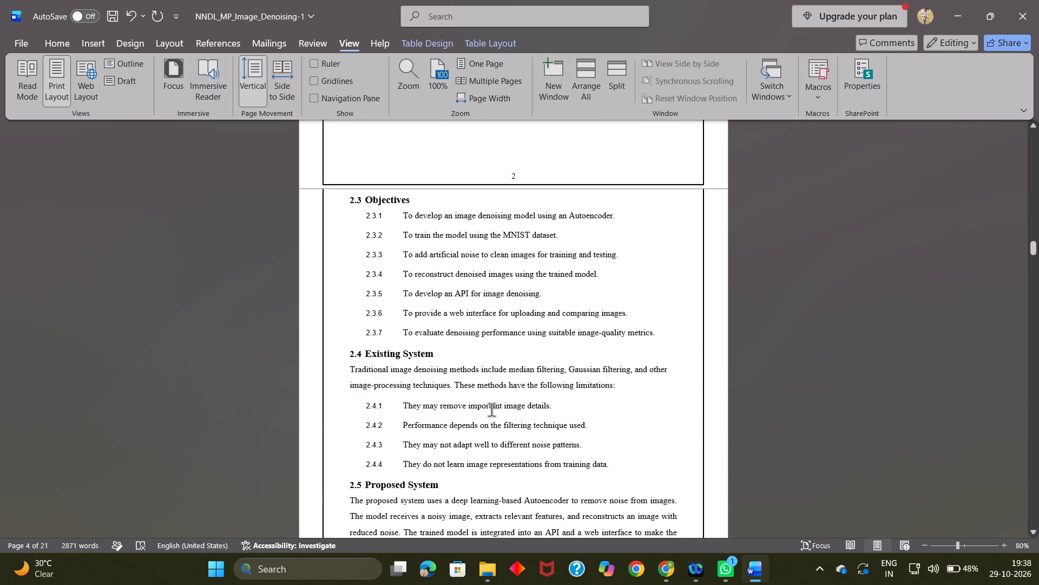
pyautogui.scroll(-3, 491, 409)
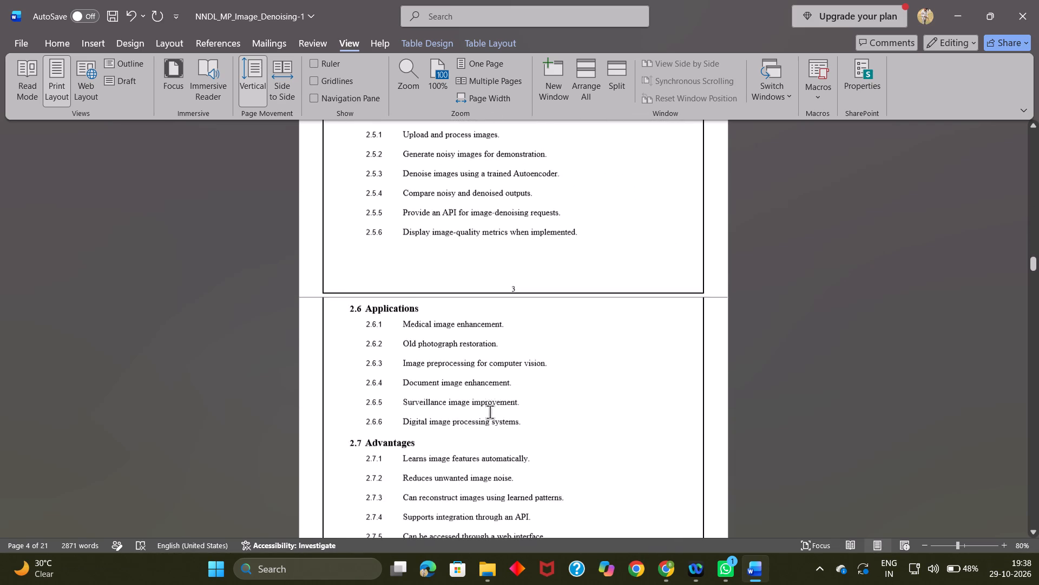
pyautogui.scroll(-2, 490, 412)
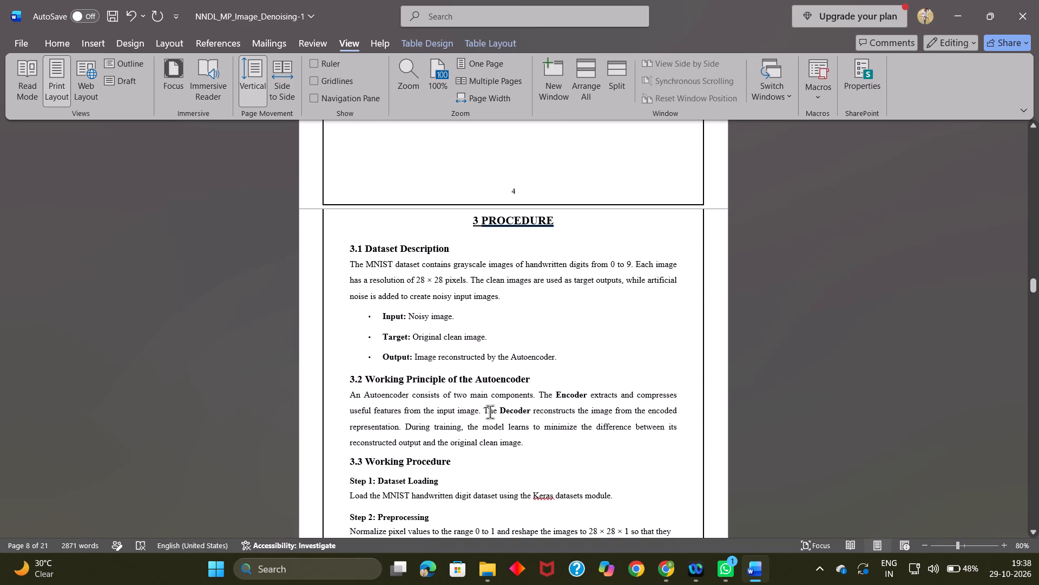
# Save the Word report under its existing name.
pyautogui.hotkey('ctrl', 's')
# Save a PDF copy of the report as NNDL_MP_Image_Denoising-1 in Downloads, replacing the existing PDF.
pyautogui.press('F12')
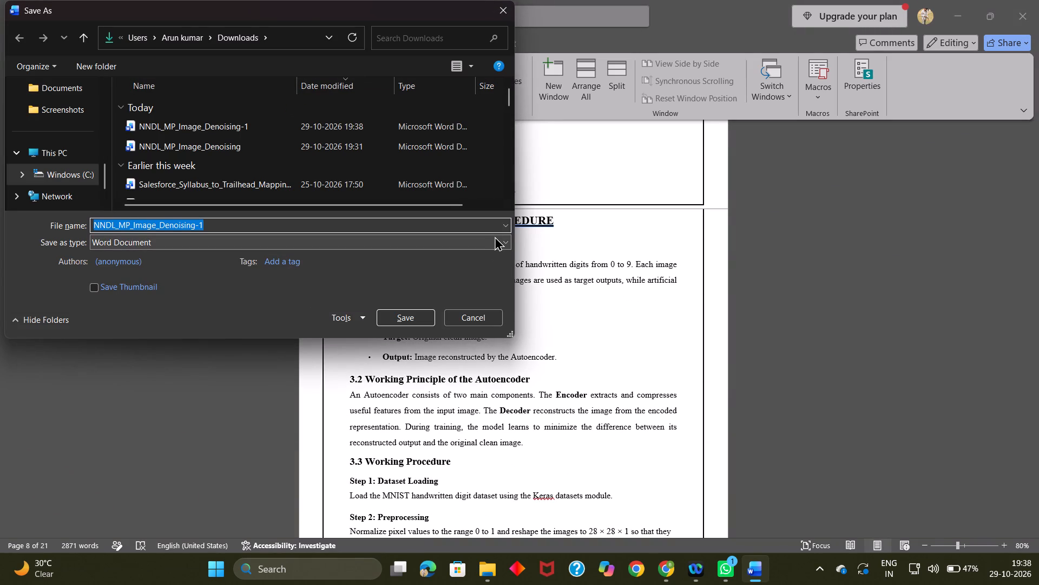
pyautogui.click(495, 236)
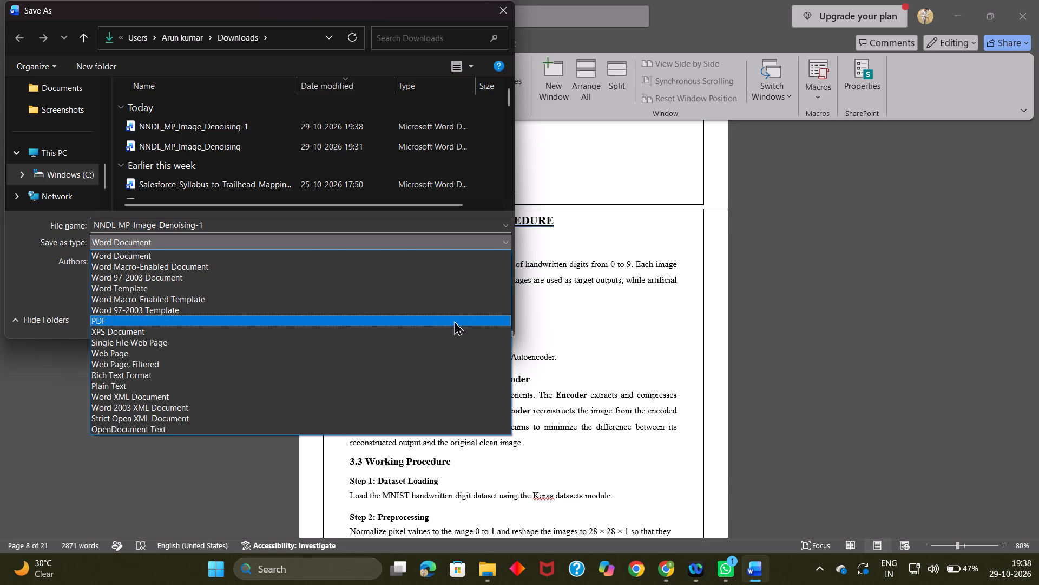
pyautogui.click(457, 320)
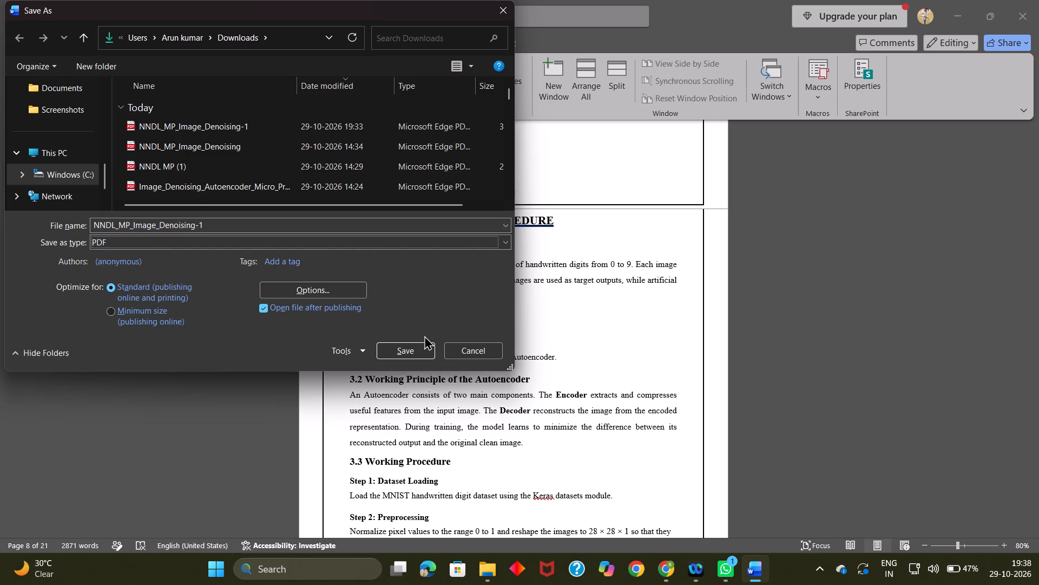
pyautogui.click(422, 347)
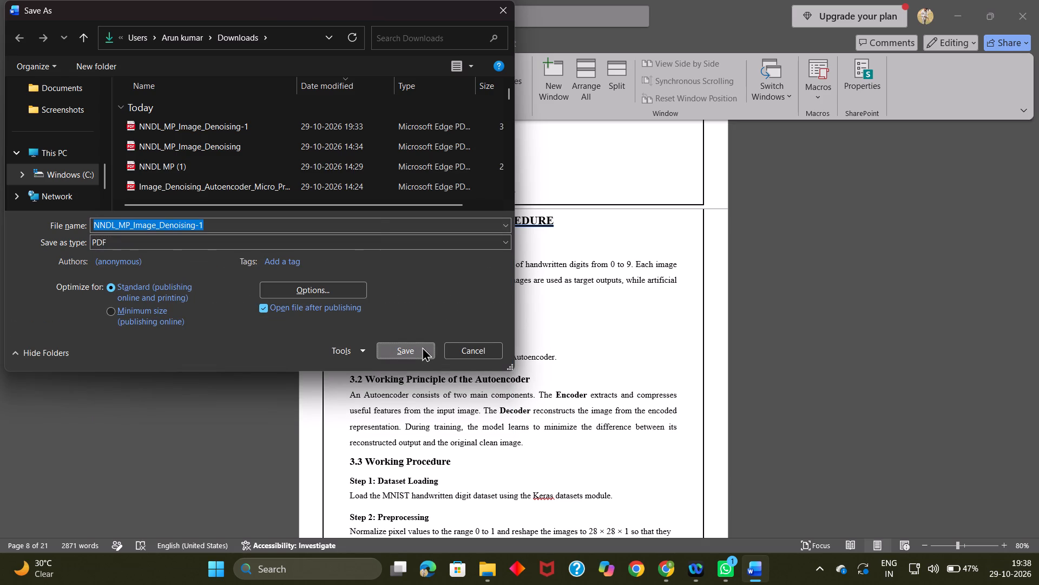
pyautogui.click(296, 219)
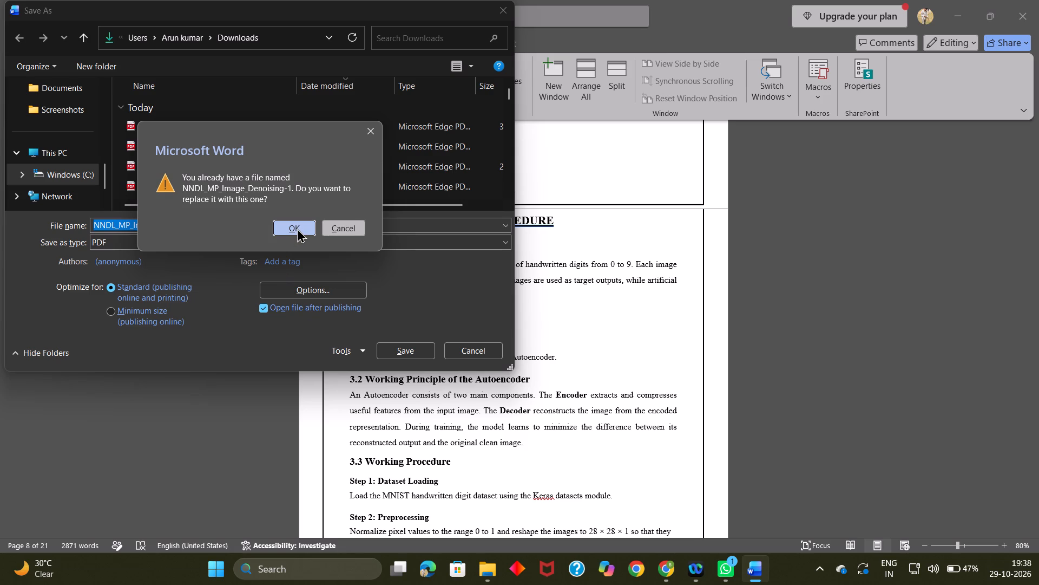
pyautogui.click(297, 228)
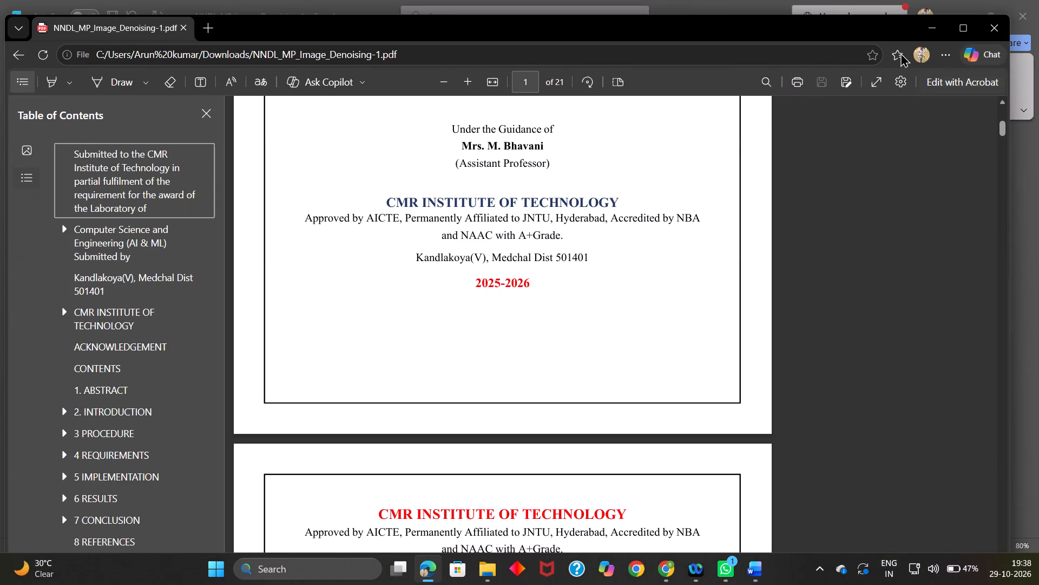
# Close the exported PDF in Edge and the report in Word.
pyautogui.click(992, 31)
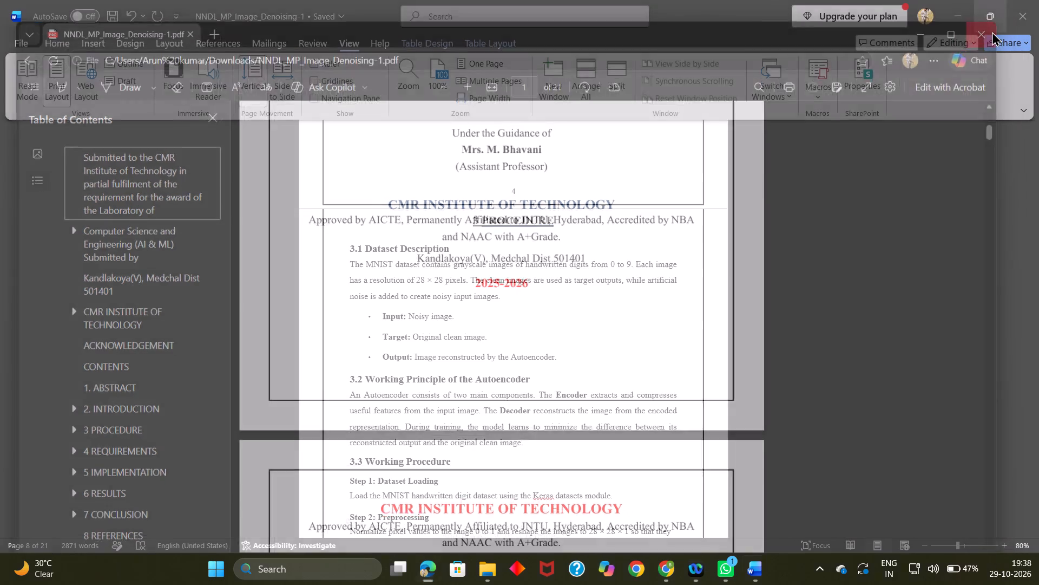
pyautogui.click(1023, 16)
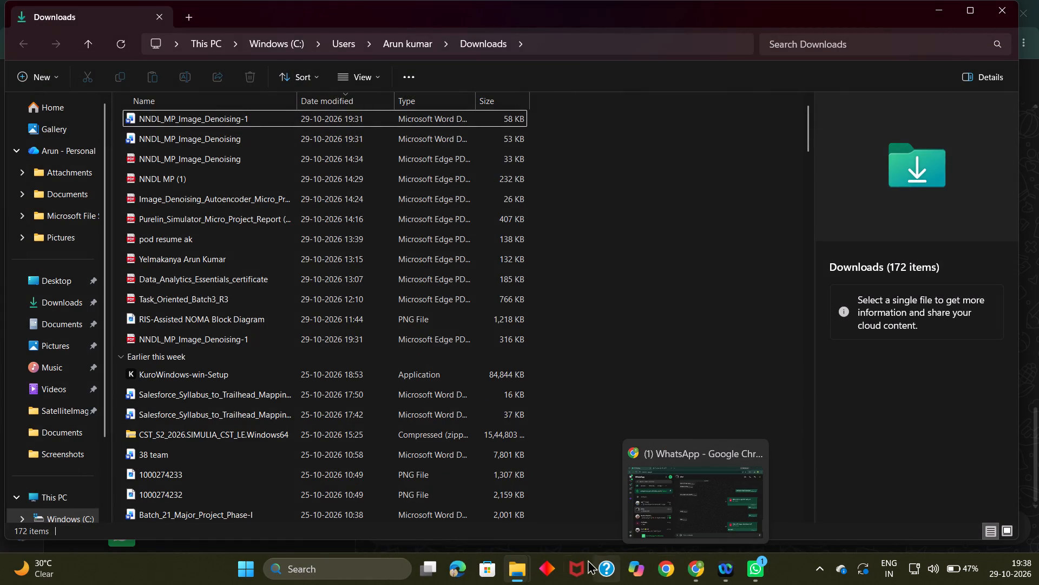
# Switch to the Downloads folder in File Explorer and select only the NNDL_MP_Image_Denoising-1 PDF.
pyautogui.click(521, 565)
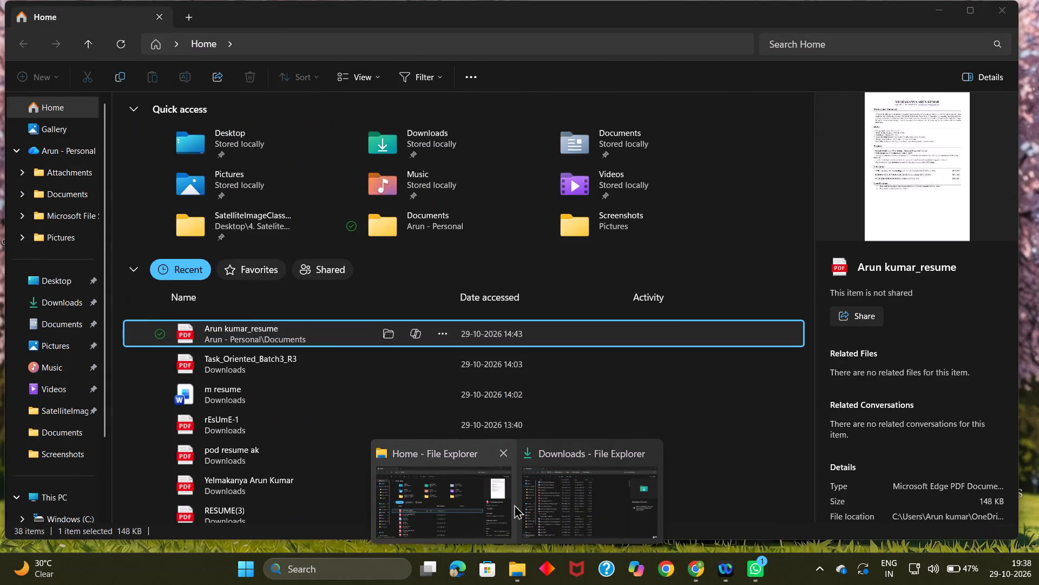
pyautogui.click(530, 509)
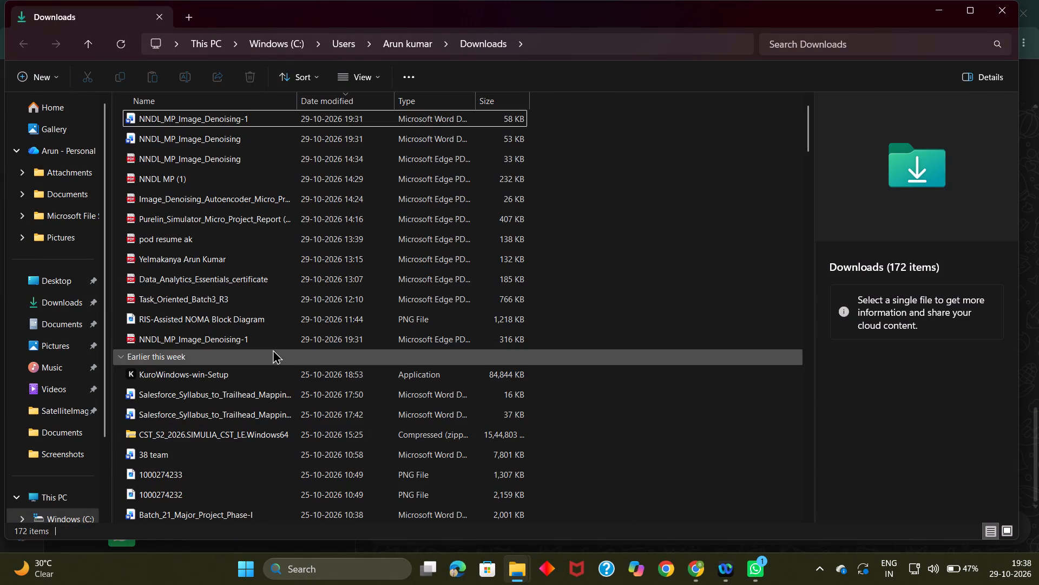
pyautogui.moveTo(271, 341); pyautogui.dragTo(732, 583)
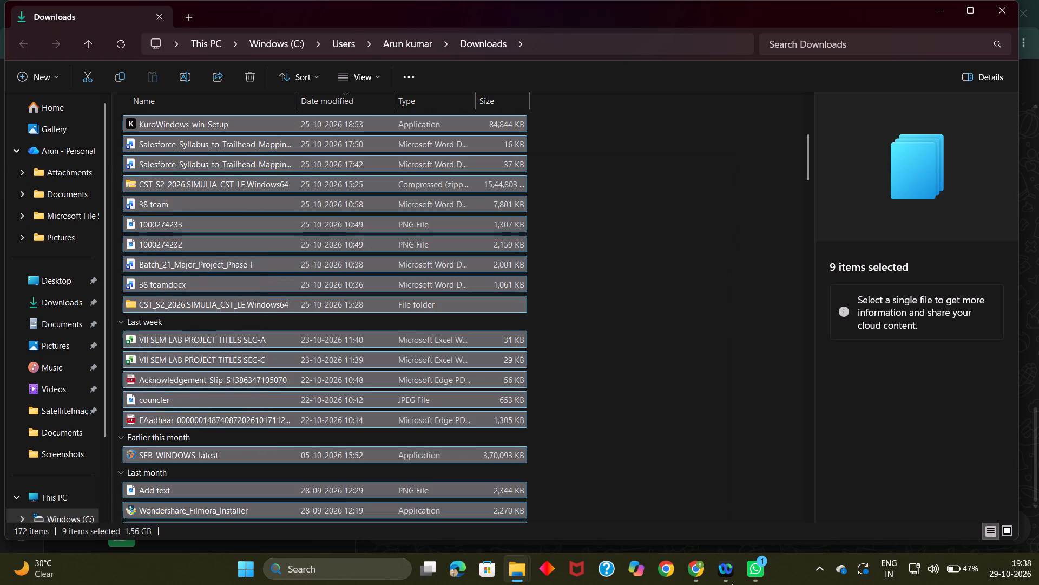
pyautogui.click(677, 400)
pyautogui.scroll(3, 482, 291)
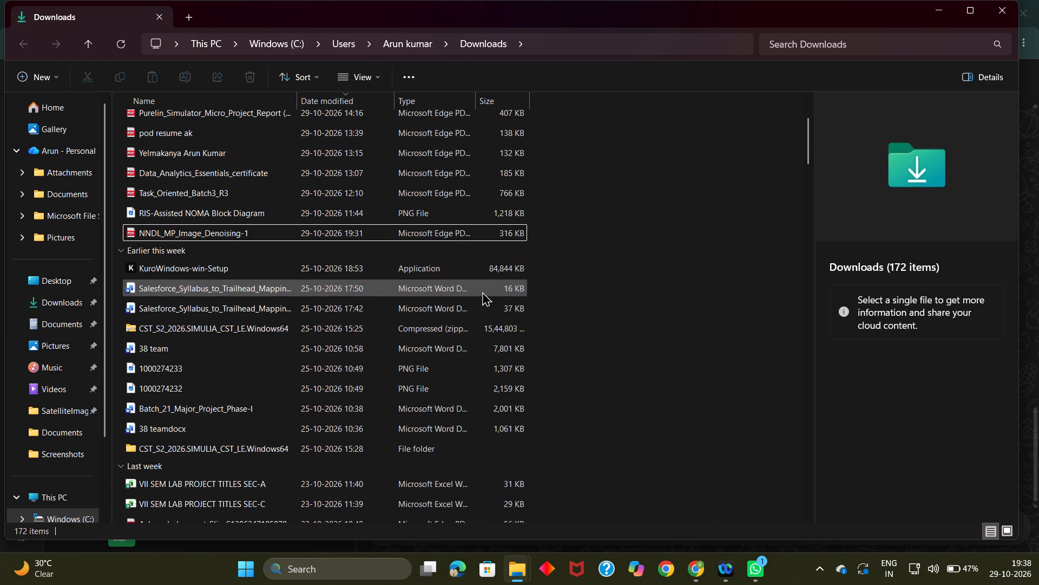
pyautogui.moveTo(396, 225); pyautogui.dragTo(641, 334)
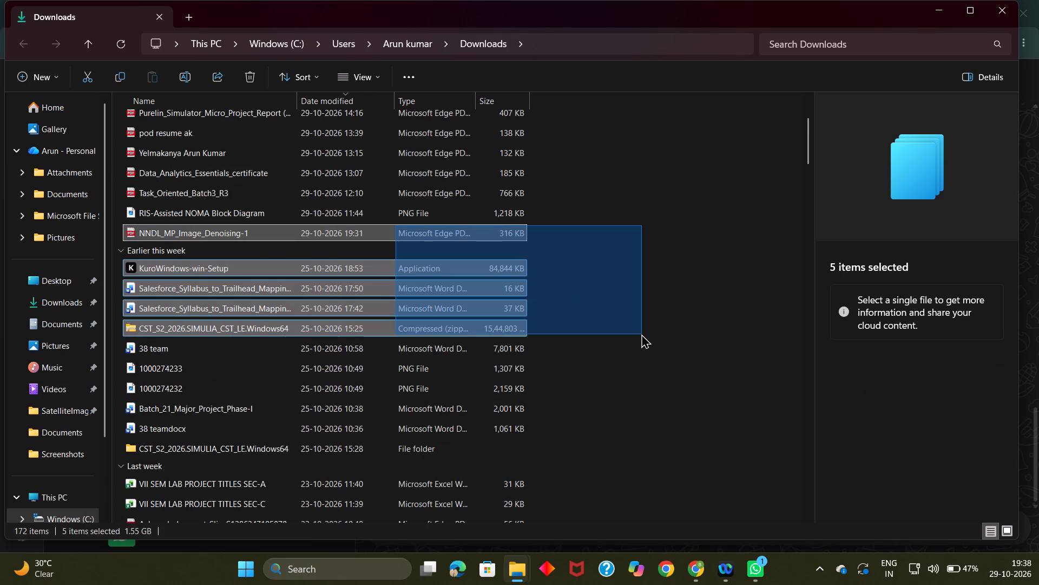
pyautogui.click(641, 334)
pyautogui.click(510, 235)
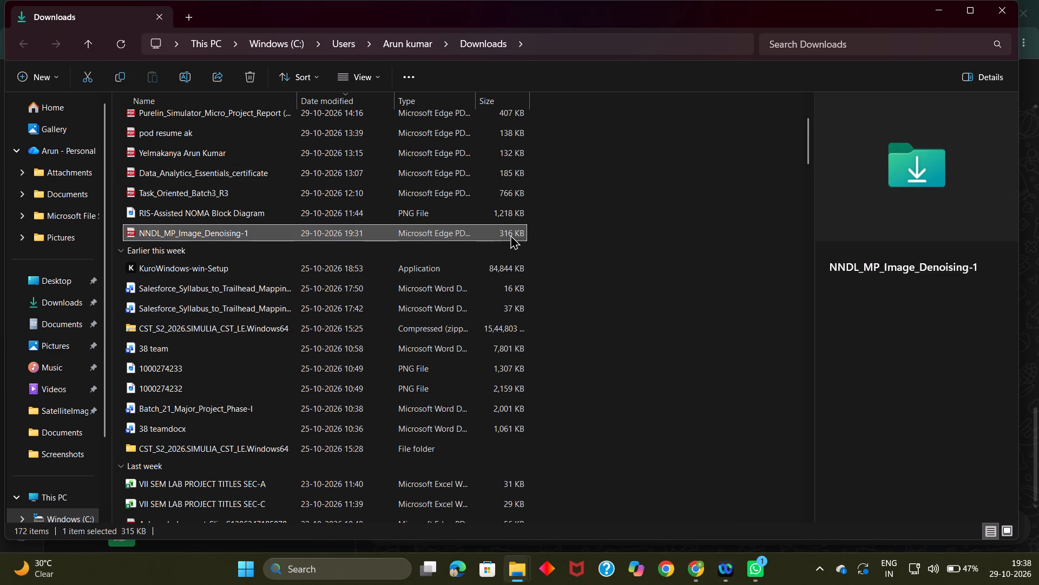